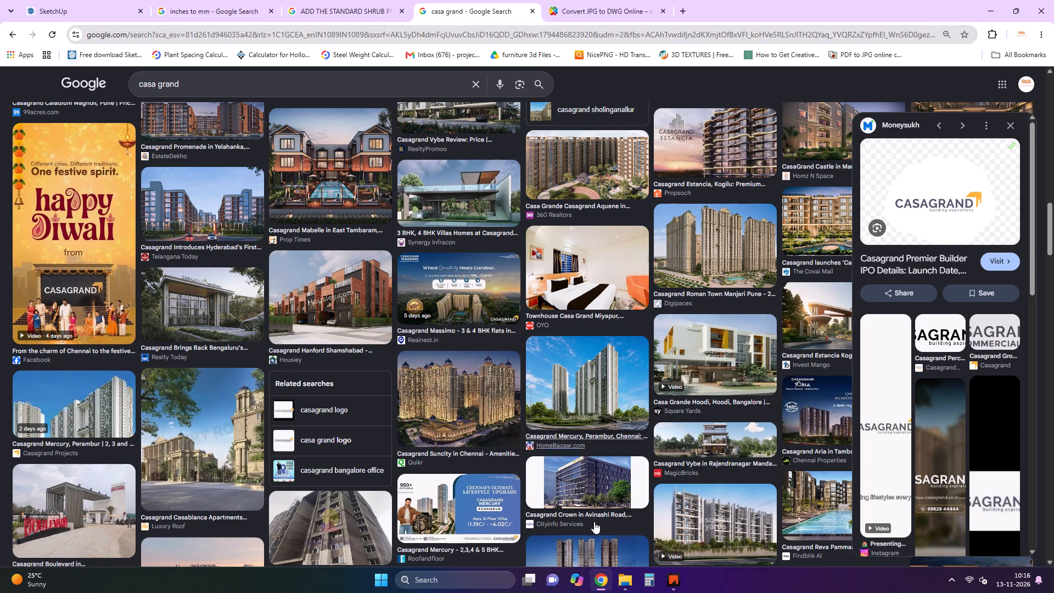
# Switch to File Explorer and open the PROJECTS folder in a new tab.
pyautogui.click(630, 579)
pyautogui.moveTo(480, 406); pyautogui.dragTo(472, 373)
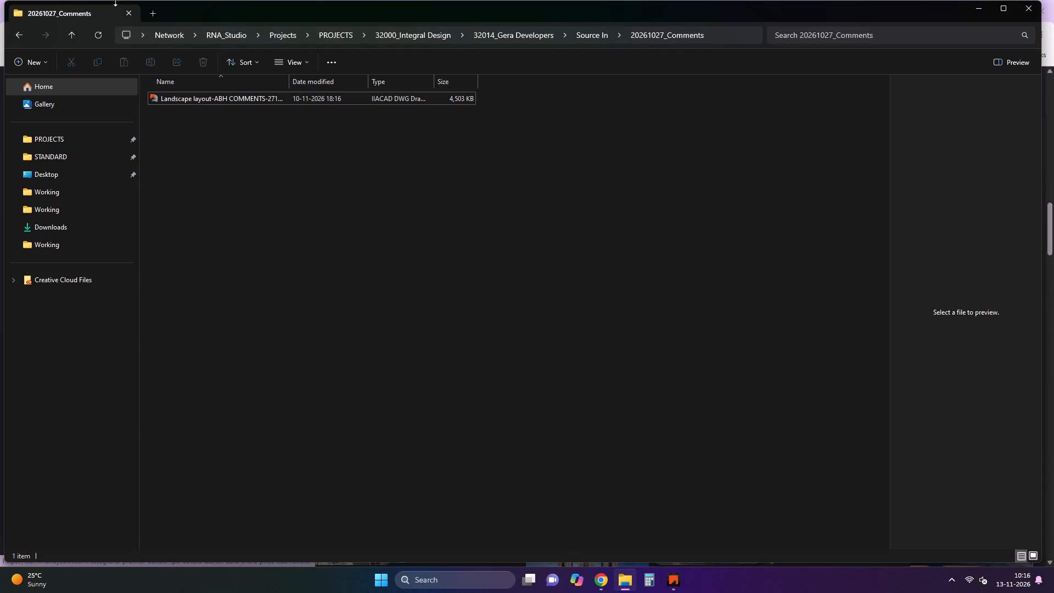
pyautogui.click(156, 11)
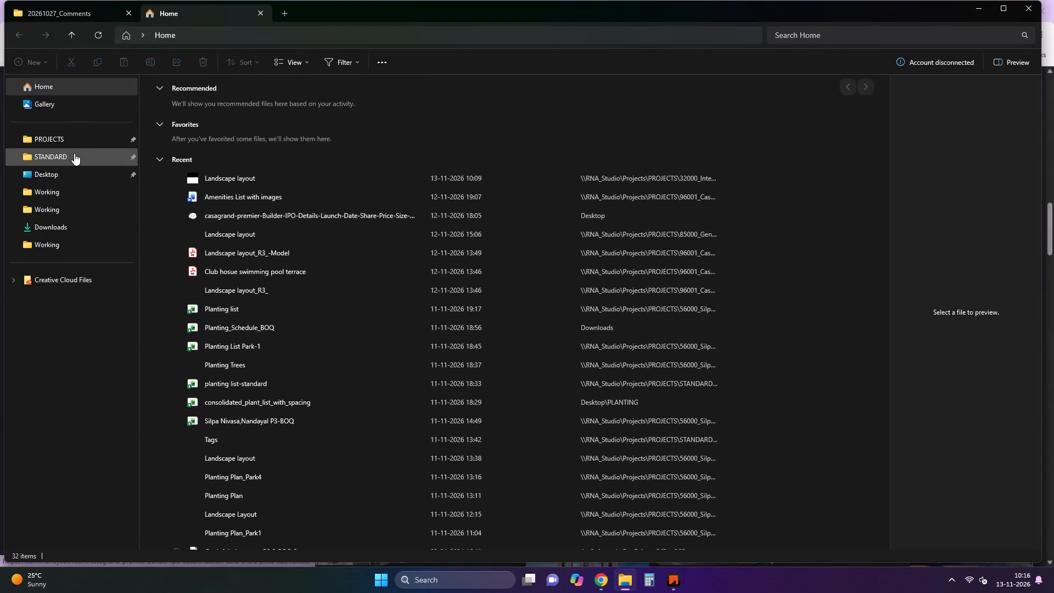
pyautogui.click(66, 138)
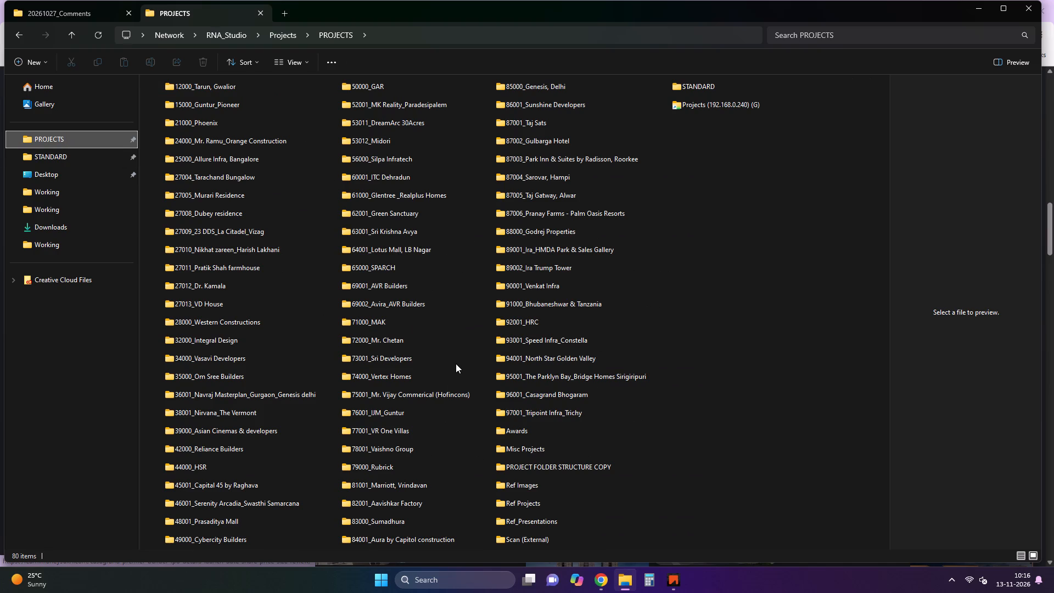
# Look through the project folders in PROJECTS to find the required one.
pyautogui.scroll(-3, 456, 363)
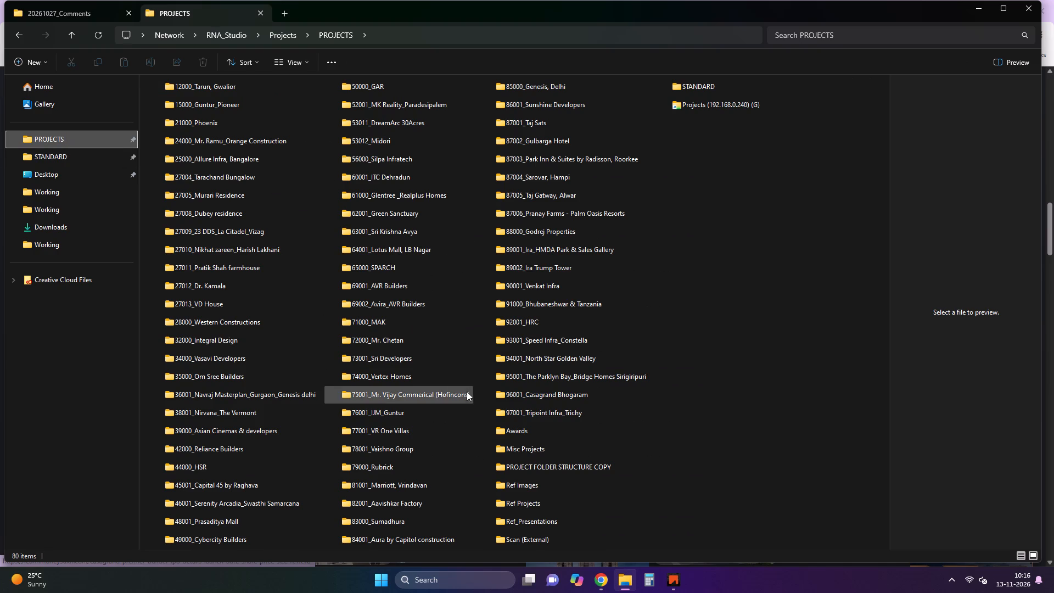
pyautogui.scroll(-3, 467, 391)
pyautogui.scroll(5, 676, 359)
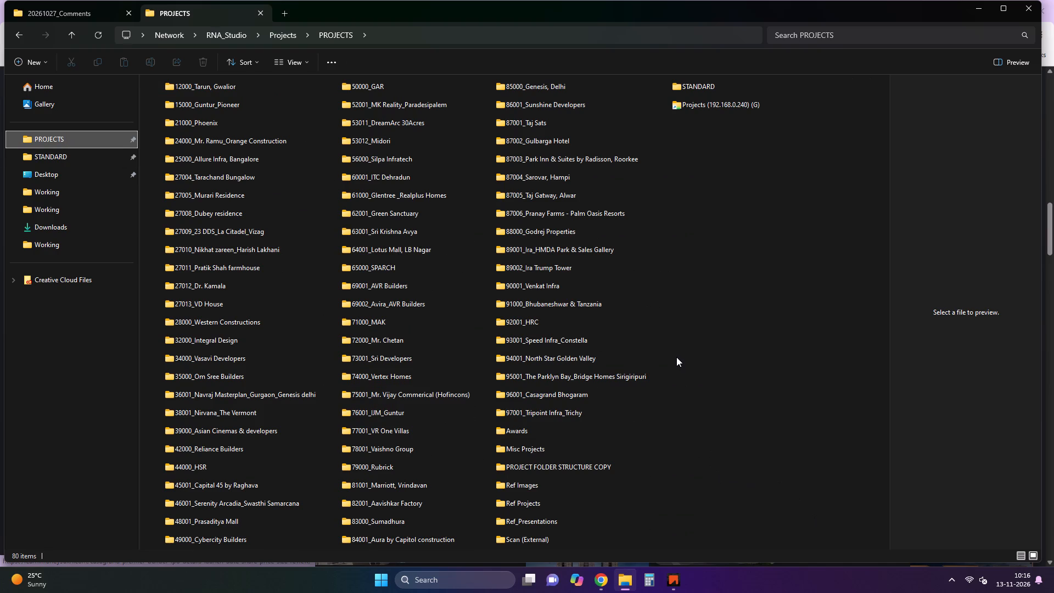
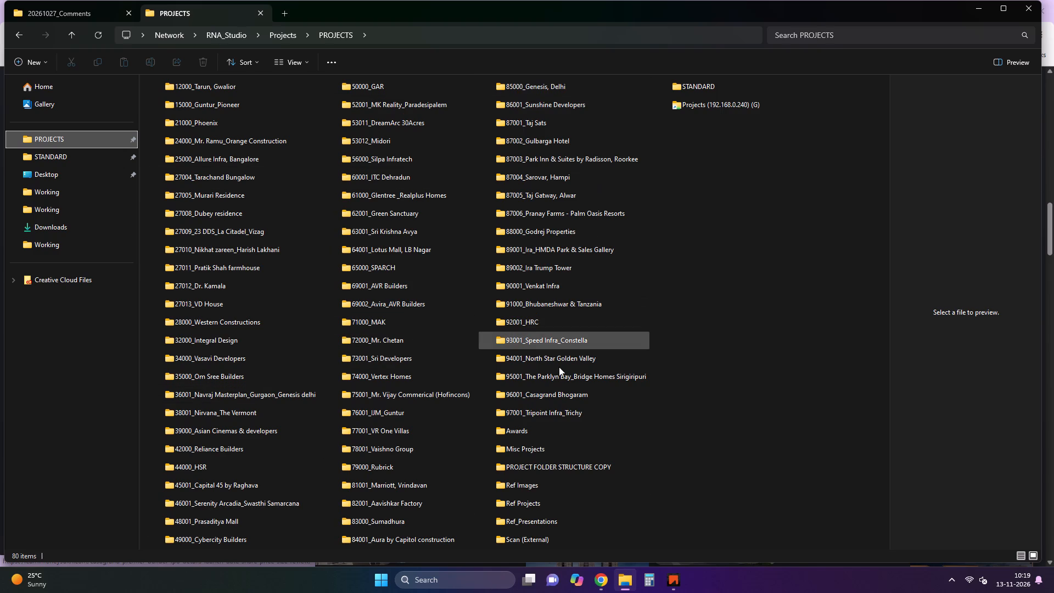
# Open the presentation Casa_Grand_Bhogaram20261013 - Copy from the Presentation folder of the 96001_Casagrand Bhogaram project.
pyautogui.tripleClick(552, 394)
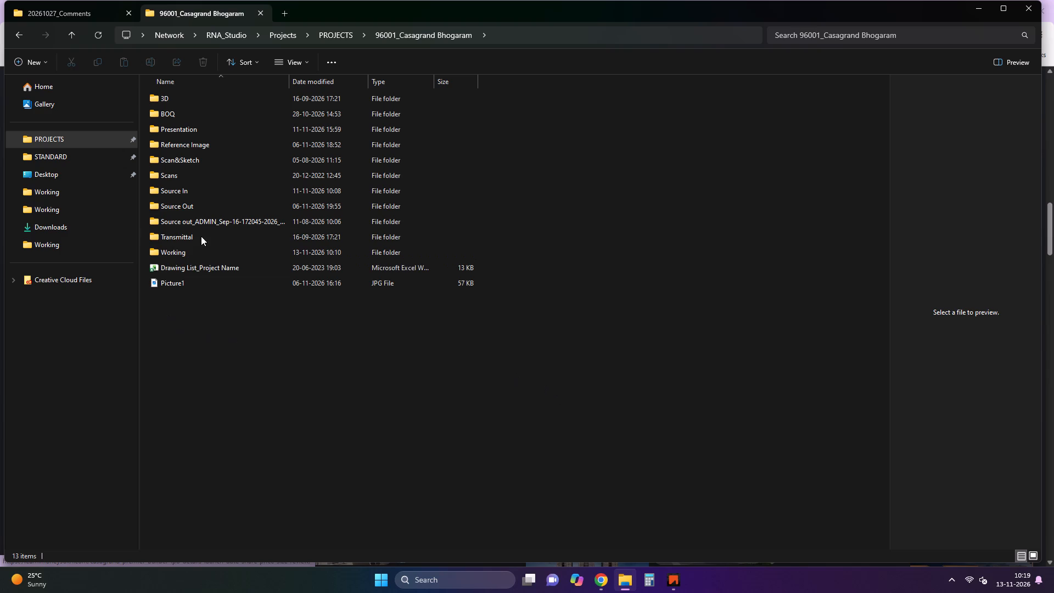
pyautogui.doubleClick(248, 129)
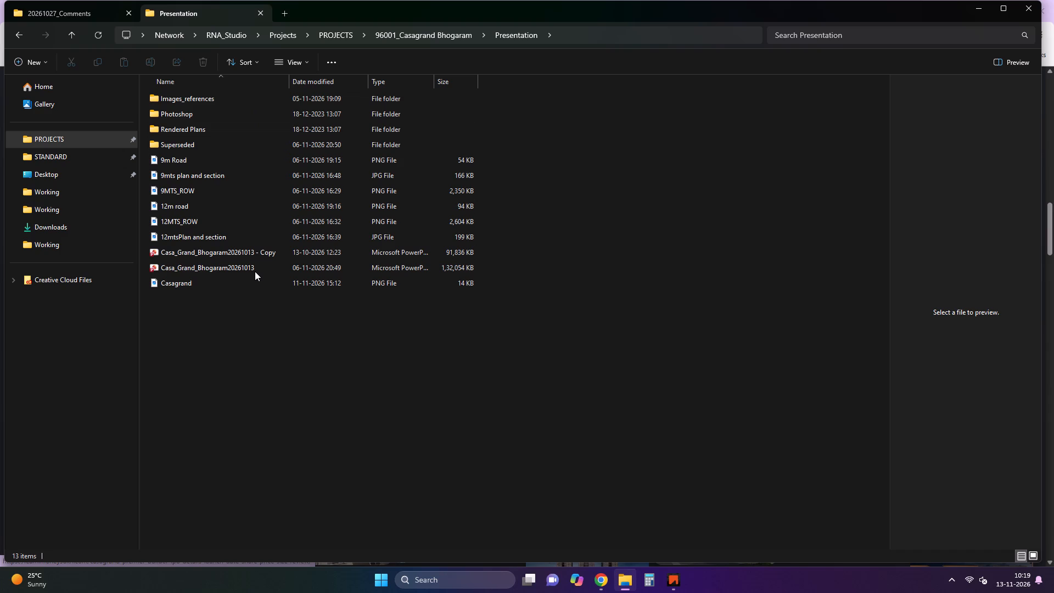
pyautogui.doubleClick(257, 250)
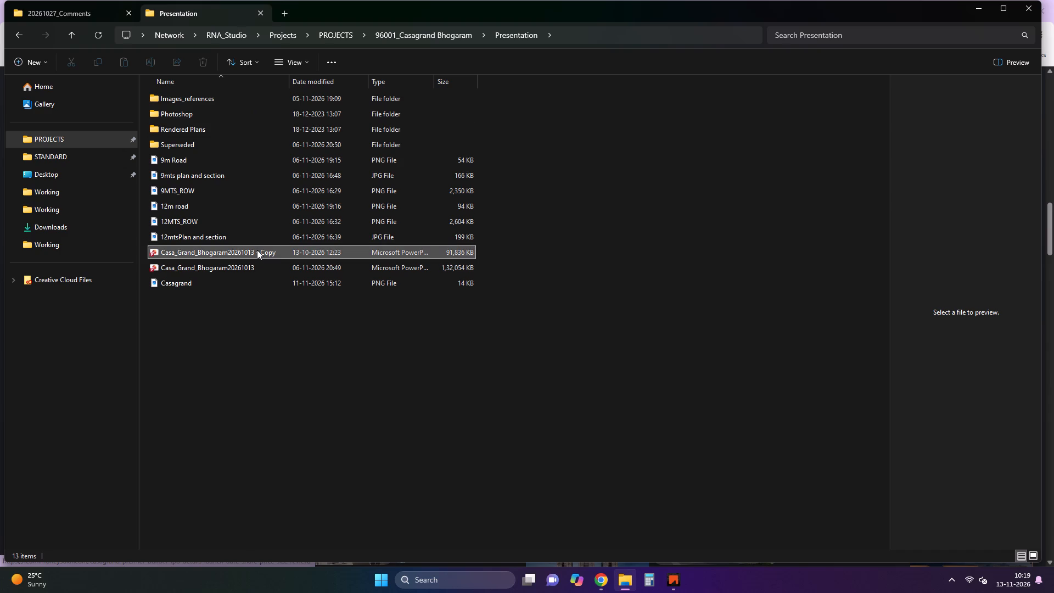
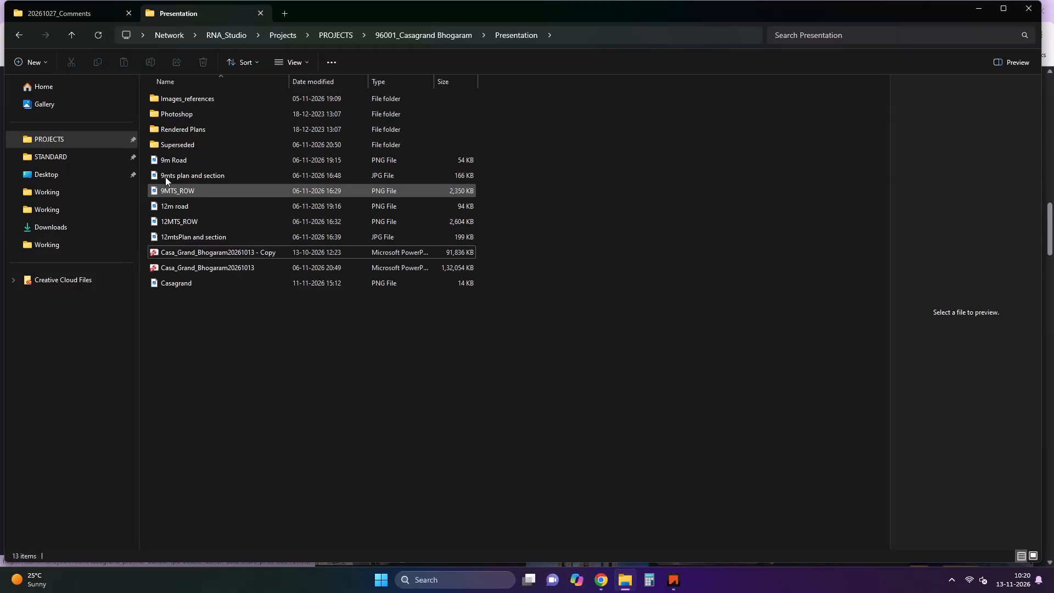
# Open the presentation Casa_Grand_Bhogaram20261013 - Copy from the project's Presentation folder.
pyautogui.doubleClick(203, 255)
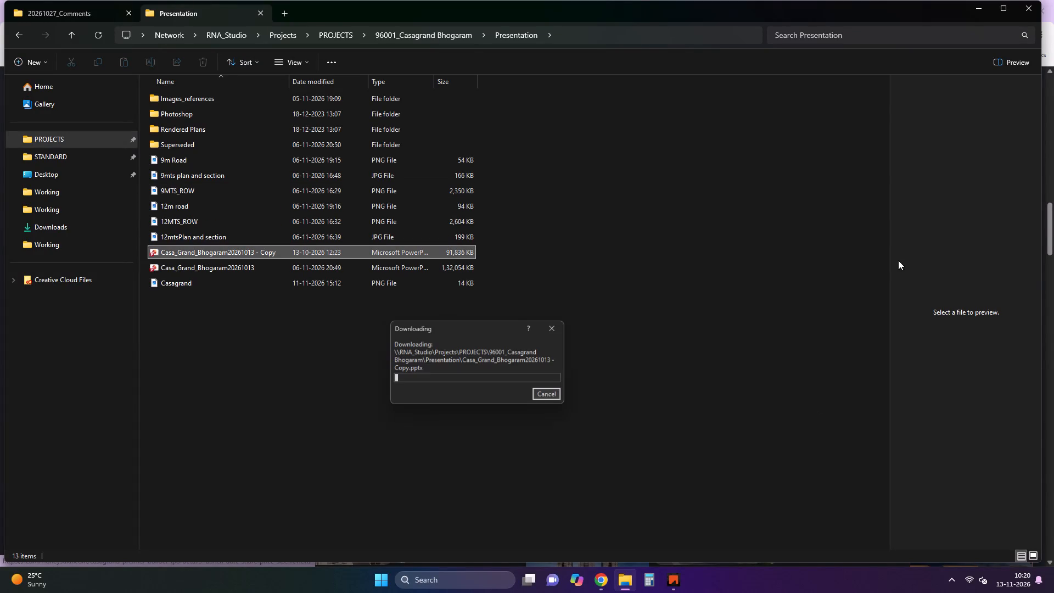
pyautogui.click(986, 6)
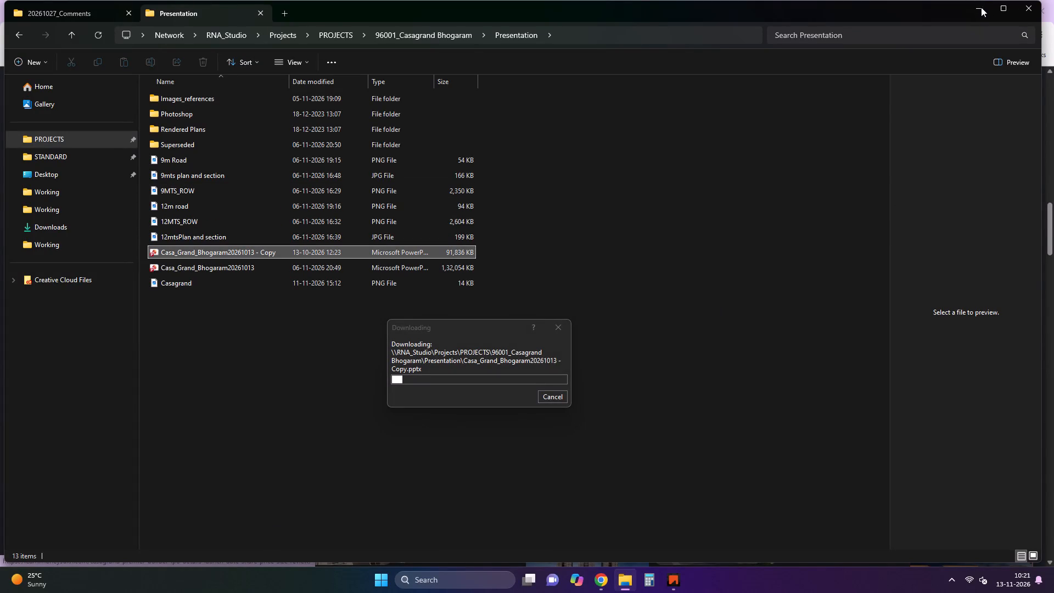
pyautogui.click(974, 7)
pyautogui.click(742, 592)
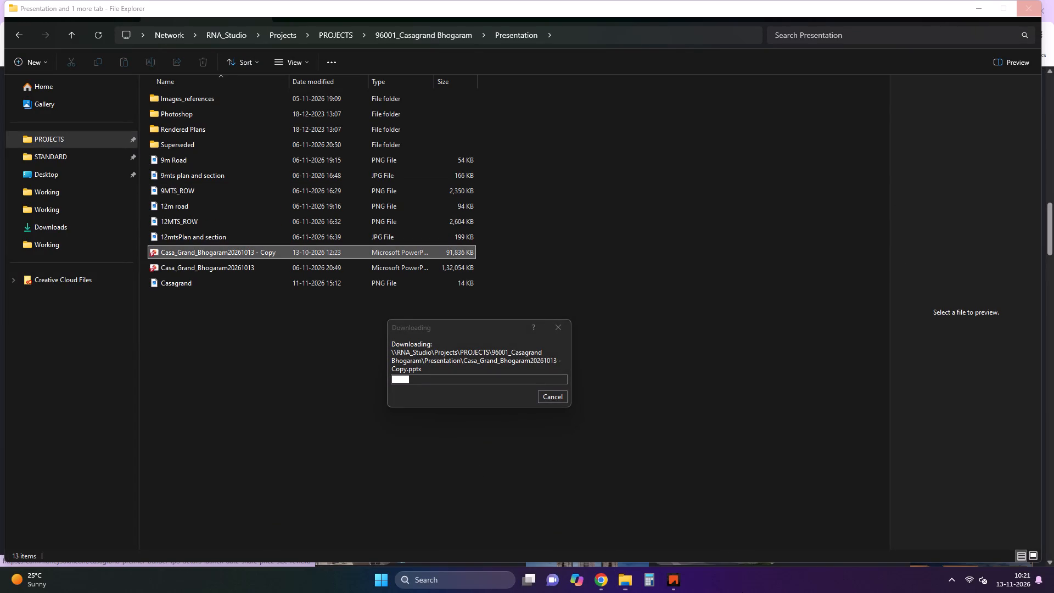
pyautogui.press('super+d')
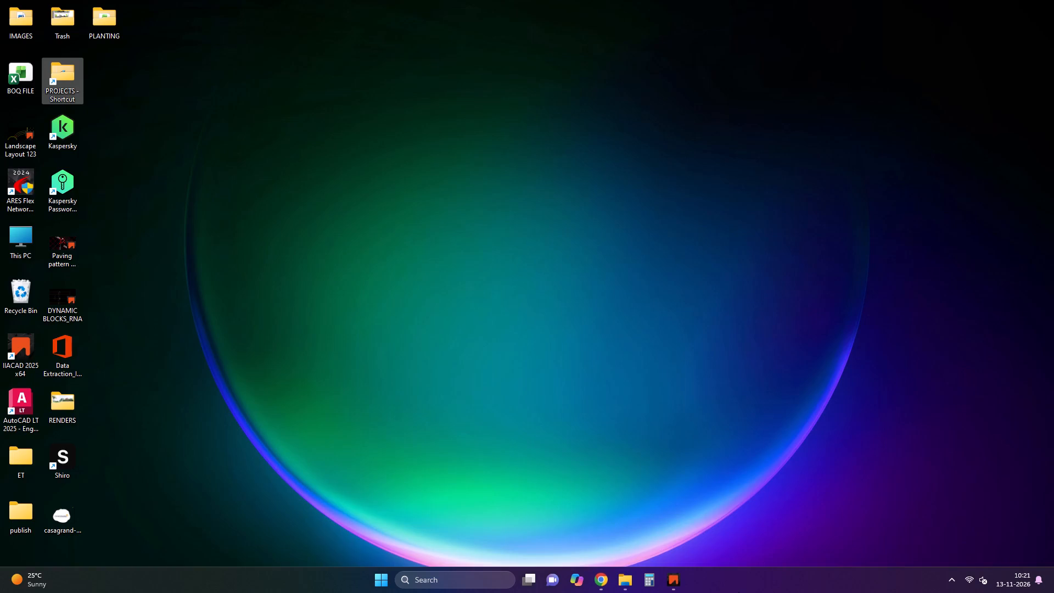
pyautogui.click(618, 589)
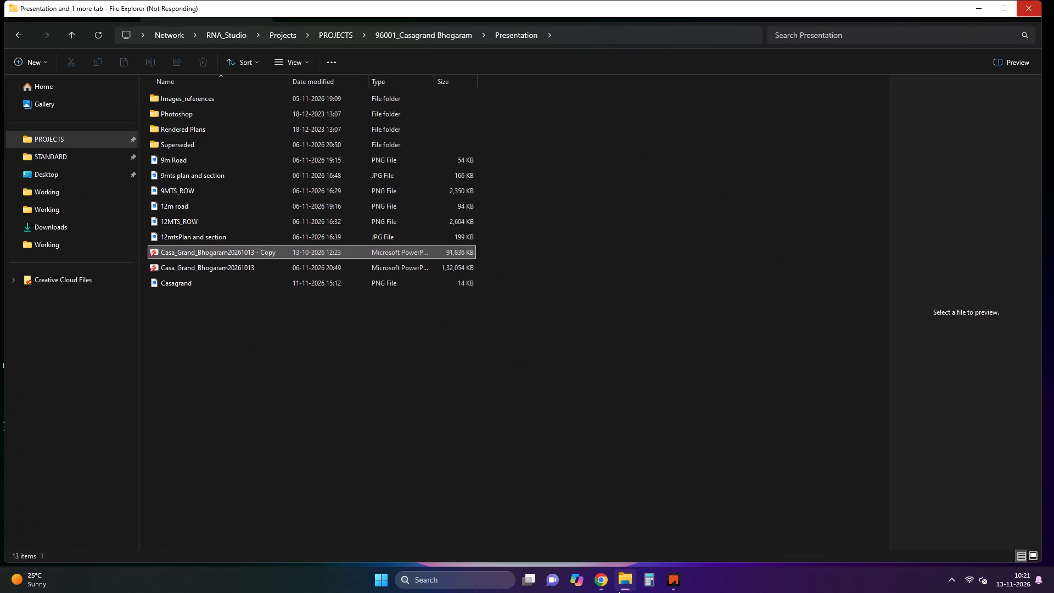
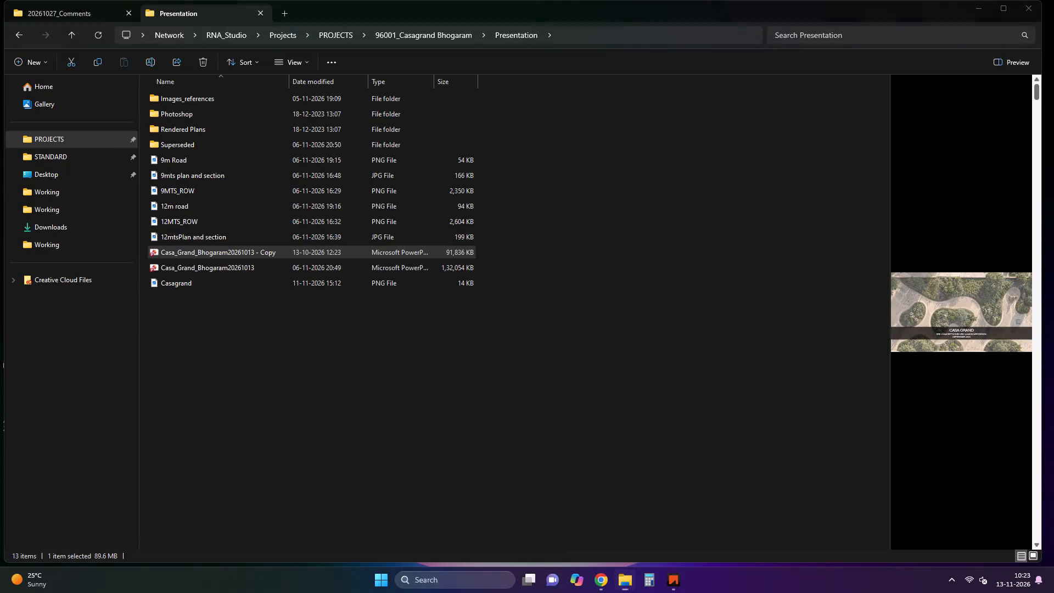
# Search Windows for "ppt" and launch PowerPoint.
pyautogui.click(452, 583)
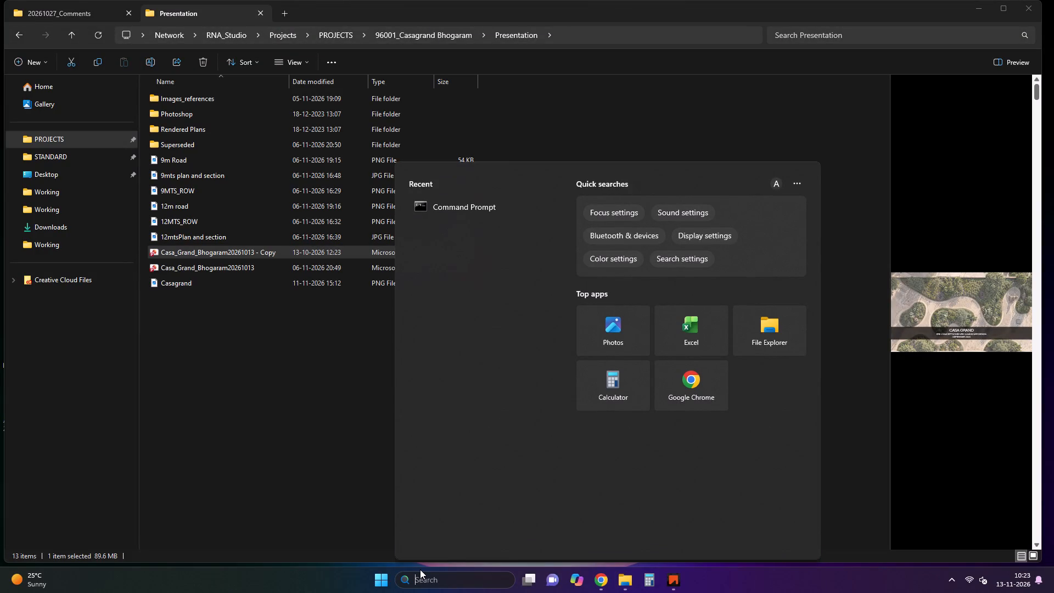
pyautogui.press('p')
pyautogui.write('pt')
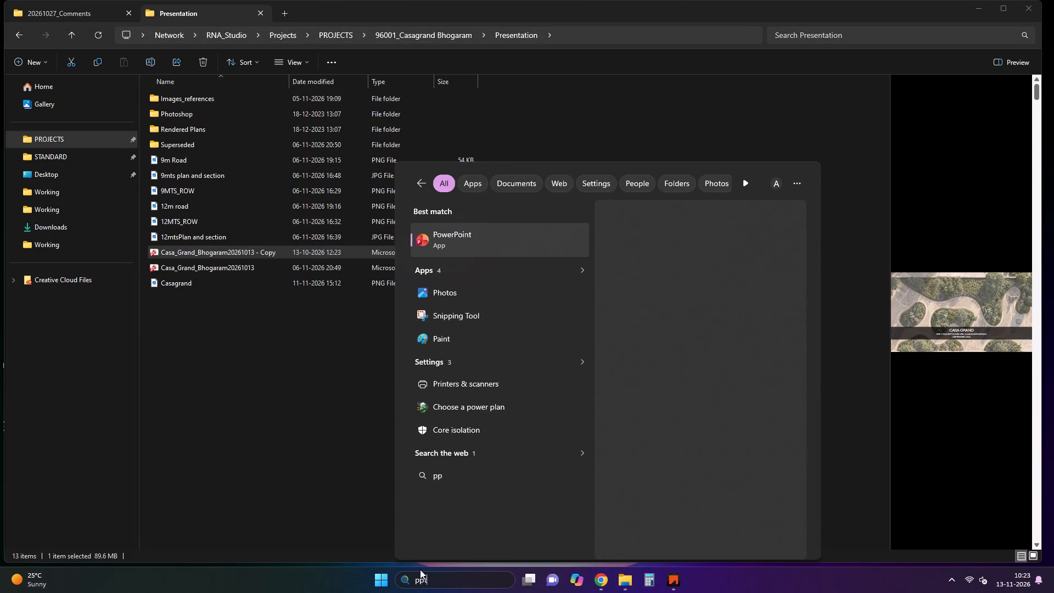
pyautogui.click(427, 246)
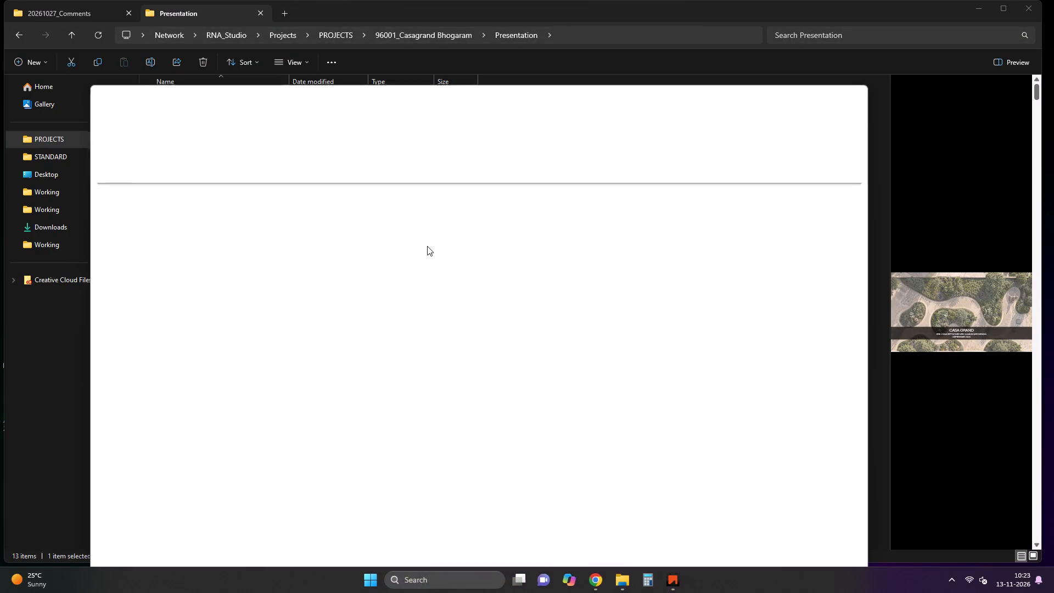
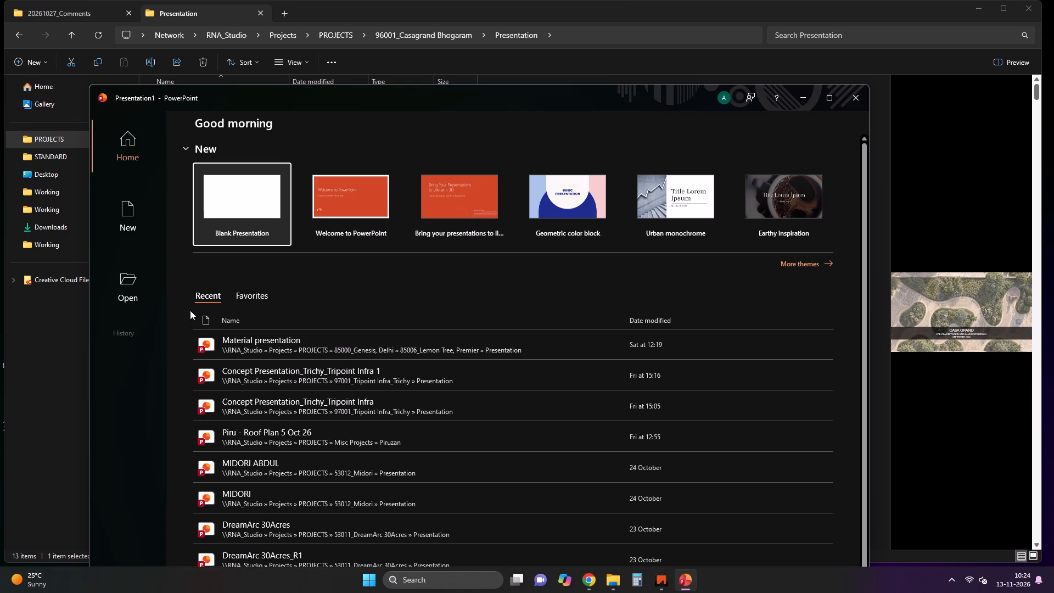
# Browse the recent folders on PowerPoint's Open page and bring up the Open dialog from the 85006_Lemon Tree, Premier Presentation folder.
pyautogui.click(122, 292)
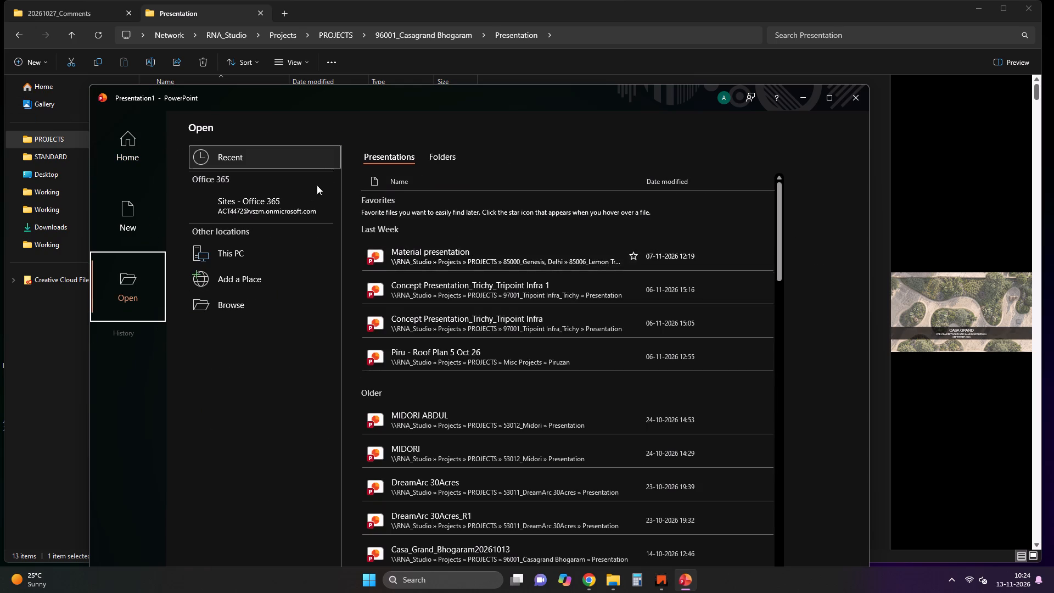
pyautogui.click(446, 153)
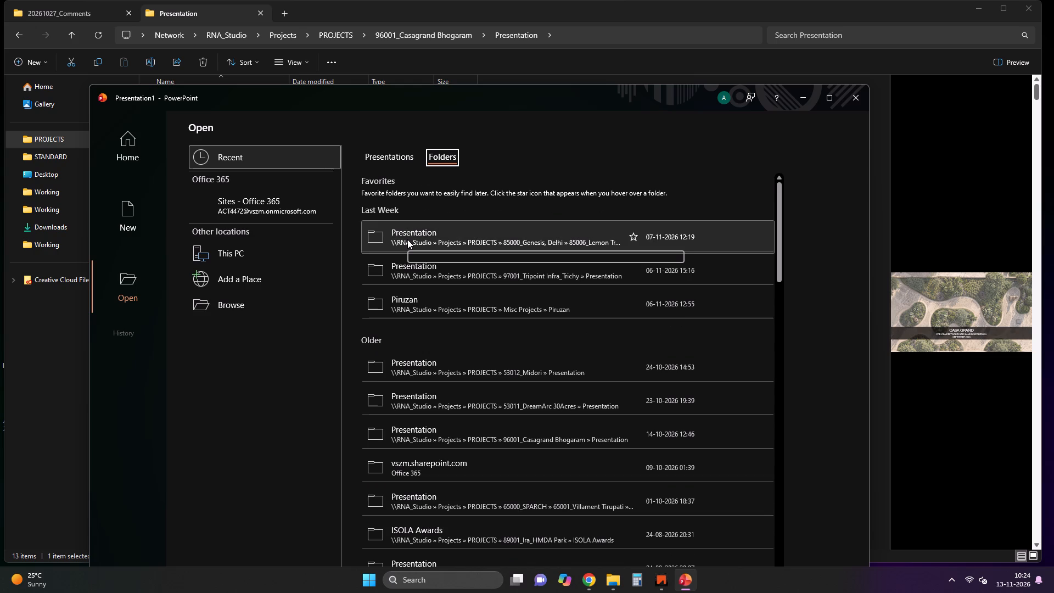
pyautogui.click(219, 253)
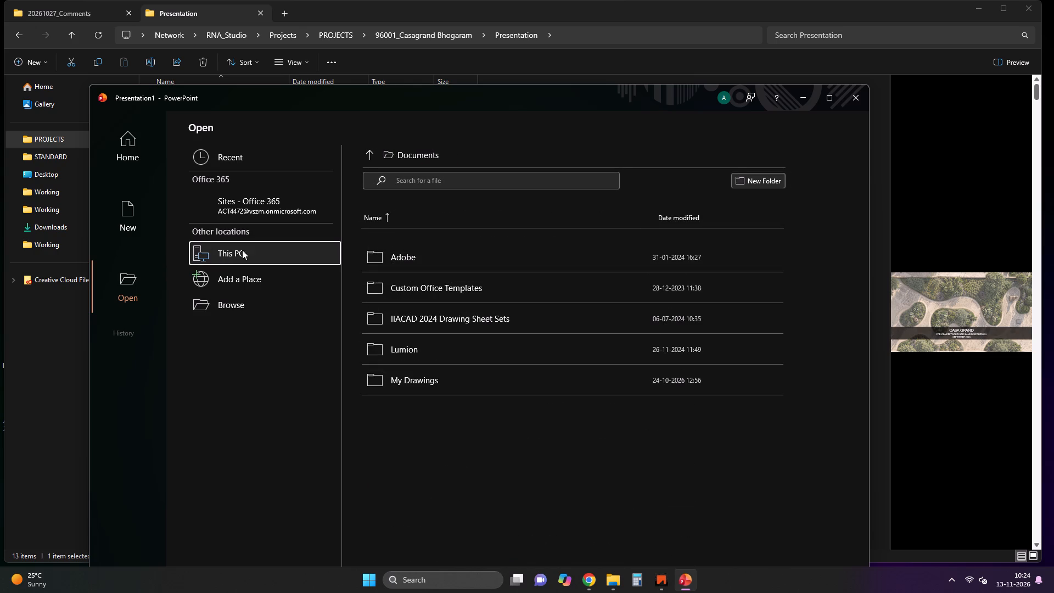
pyautogui.click(246, 160)
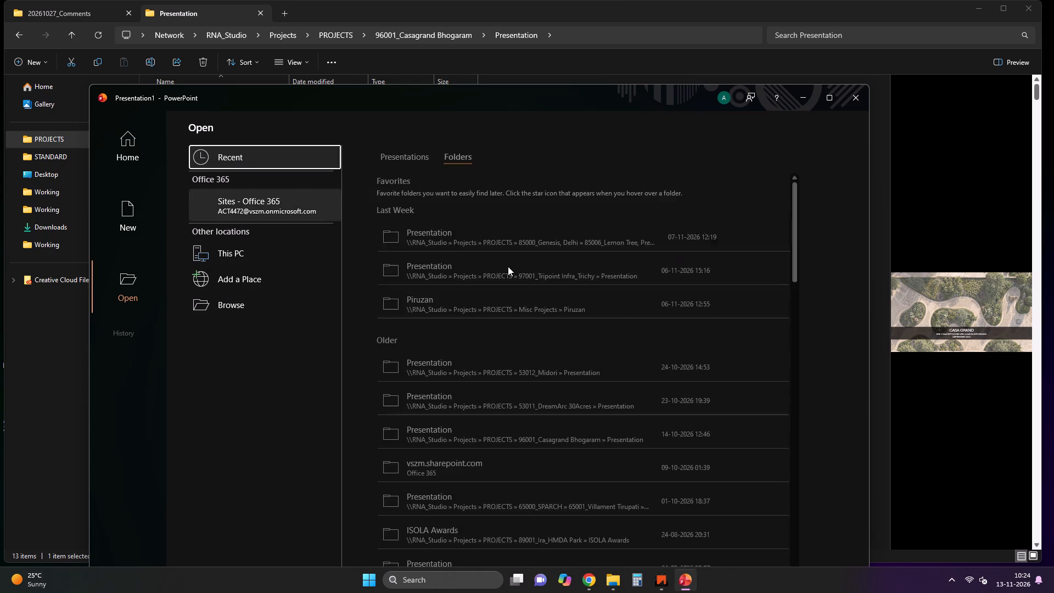
pyautogui.click(480, 233)
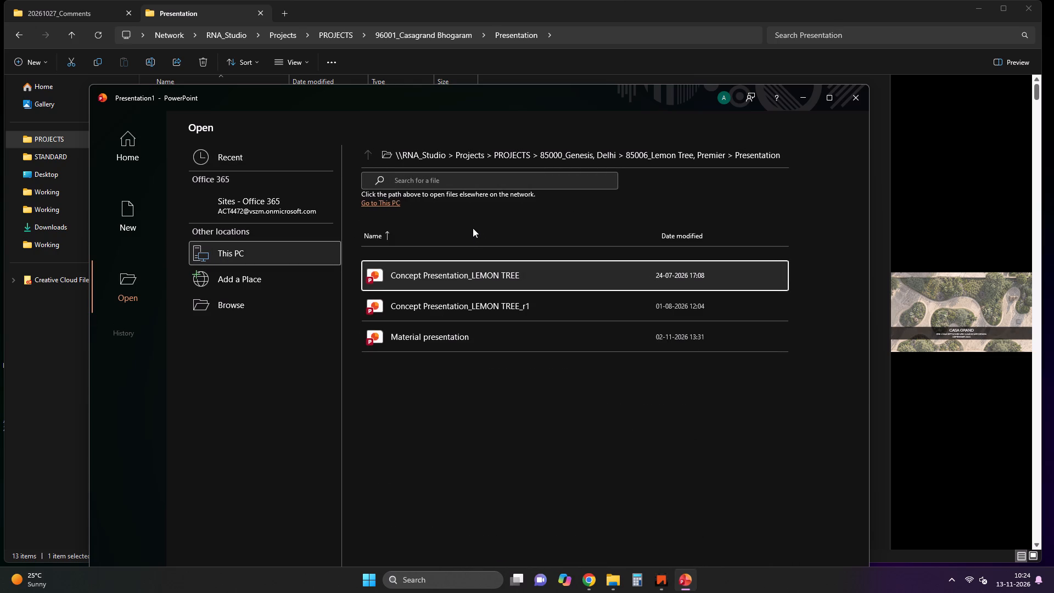
pyautogui.click(383, 234)
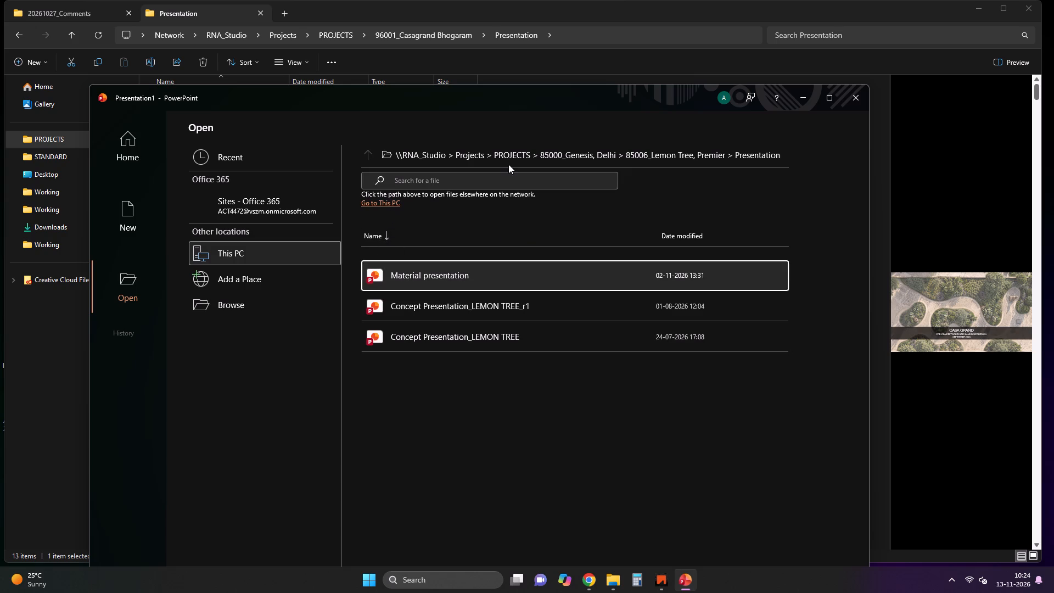
pyautogui.click(517, 152)
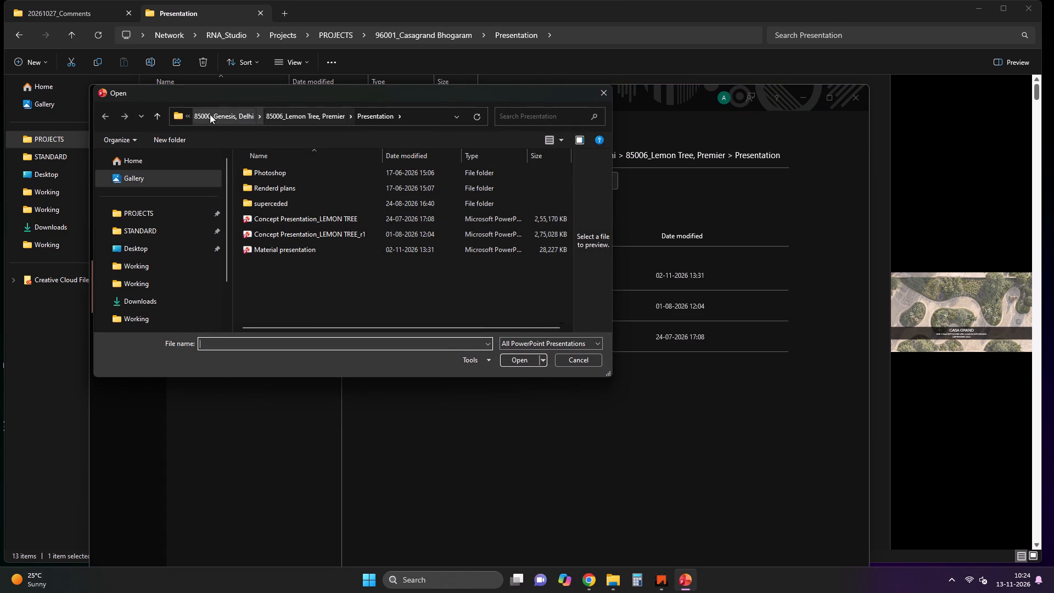
# Open Casa_Grand_Bhogaram20261013 - Copy from the Presentation folder of 96001_Casagrand Bhogaram within PROJECTS.
pyautogui.click(184, 216)
pyautogui.scroll(-5, 344, 271)
pyautogui.scroll(1, 341, 221)
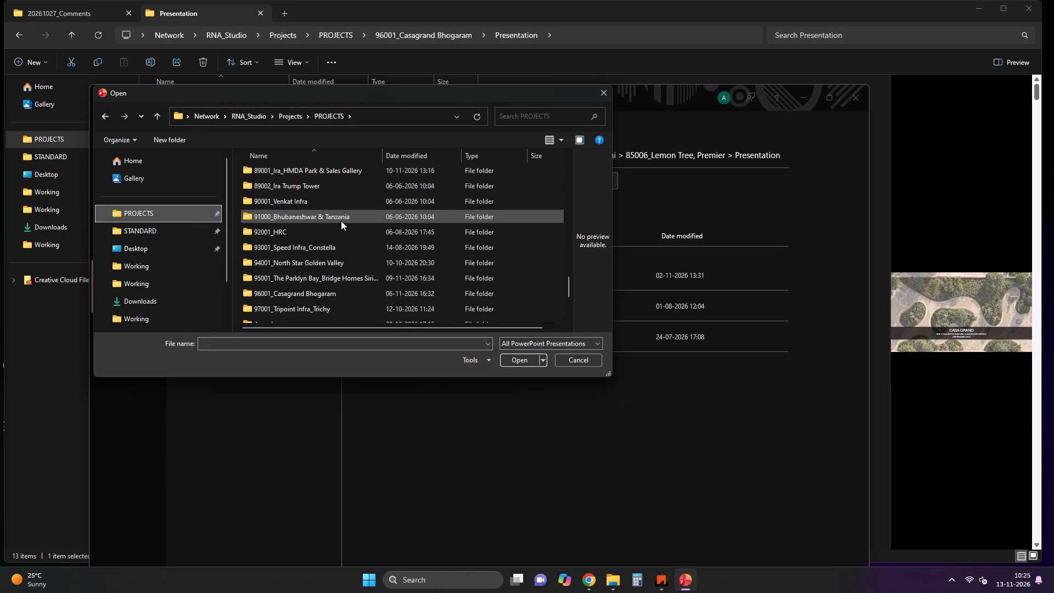
pyautogui.click(329, 278)
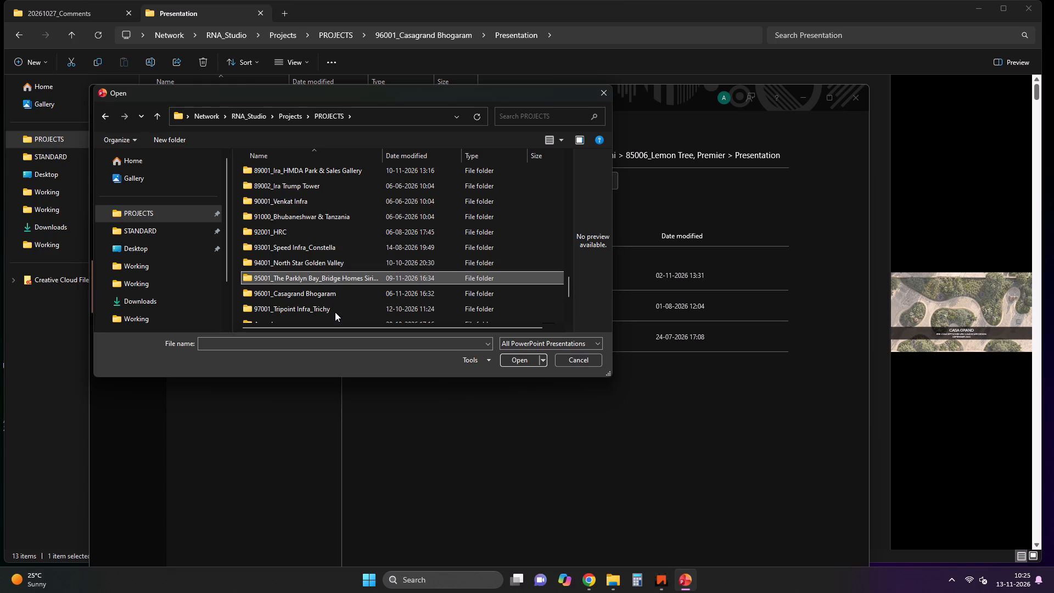
pyautogui.doubleClick(351, 291)
pyautogui.click(345, 289)
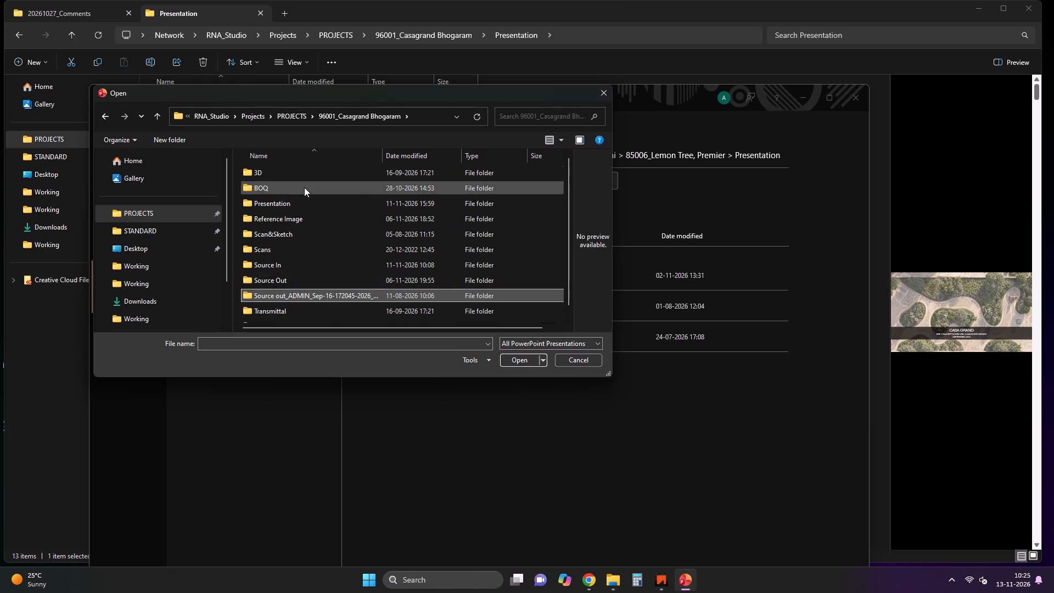
pyautogui.doubleClick(306, 205)
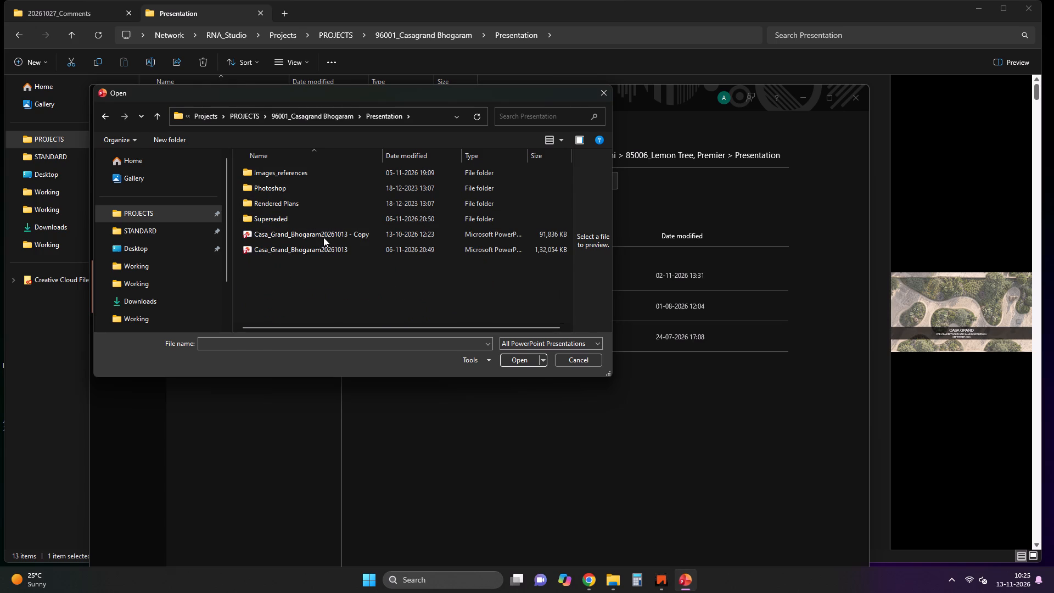
pyautogui.click(324, 237)
pyautogui.click(516, 358)
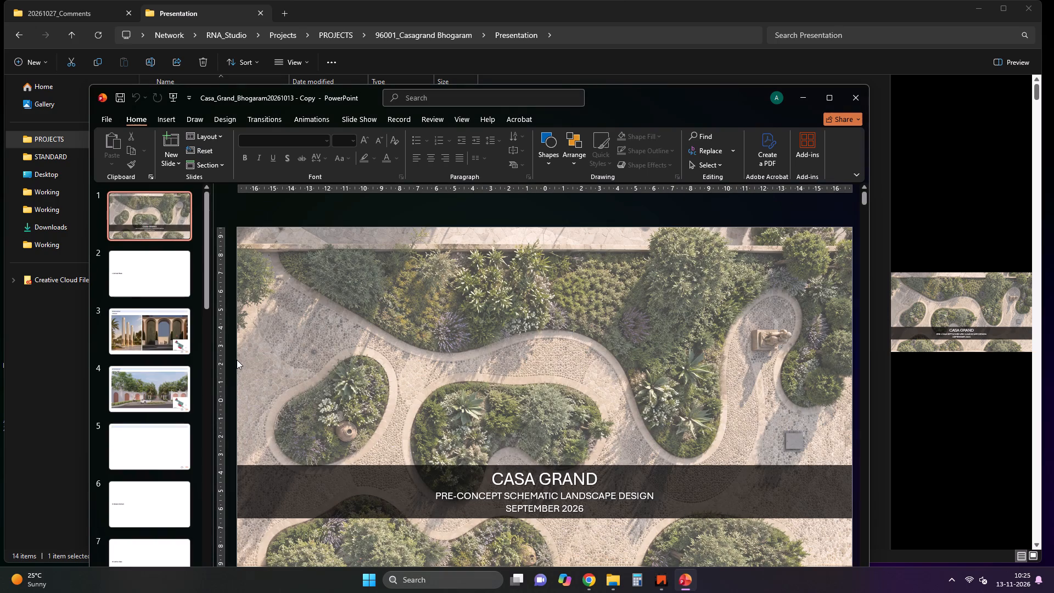
# Maximize the presentation window and look through slides 3 to 5, ending on the Arrival Court slide.
pyautogui.click(821, 108)
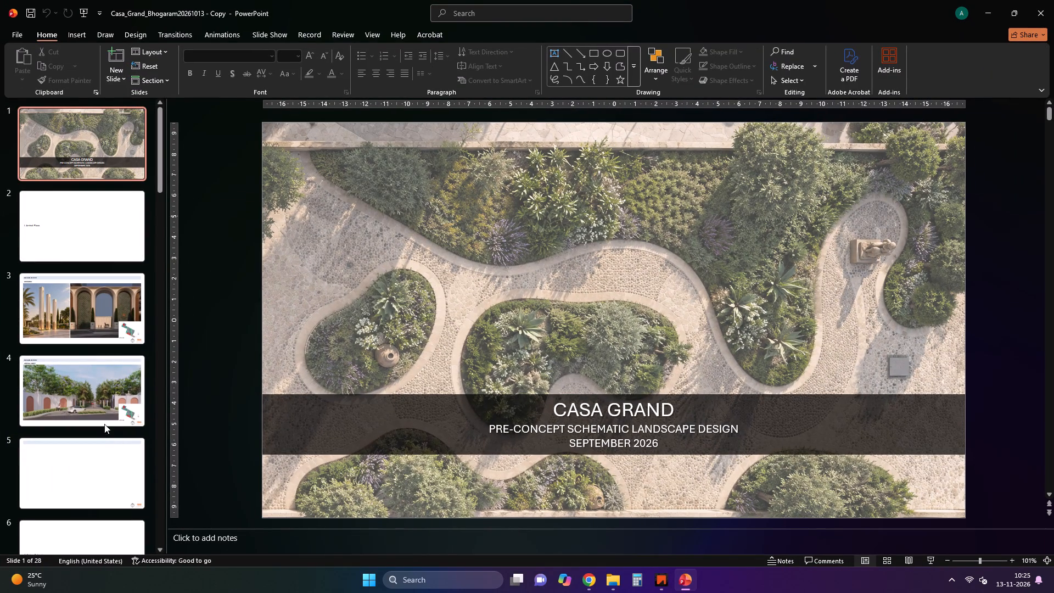
pyautogui.click(104, 413)
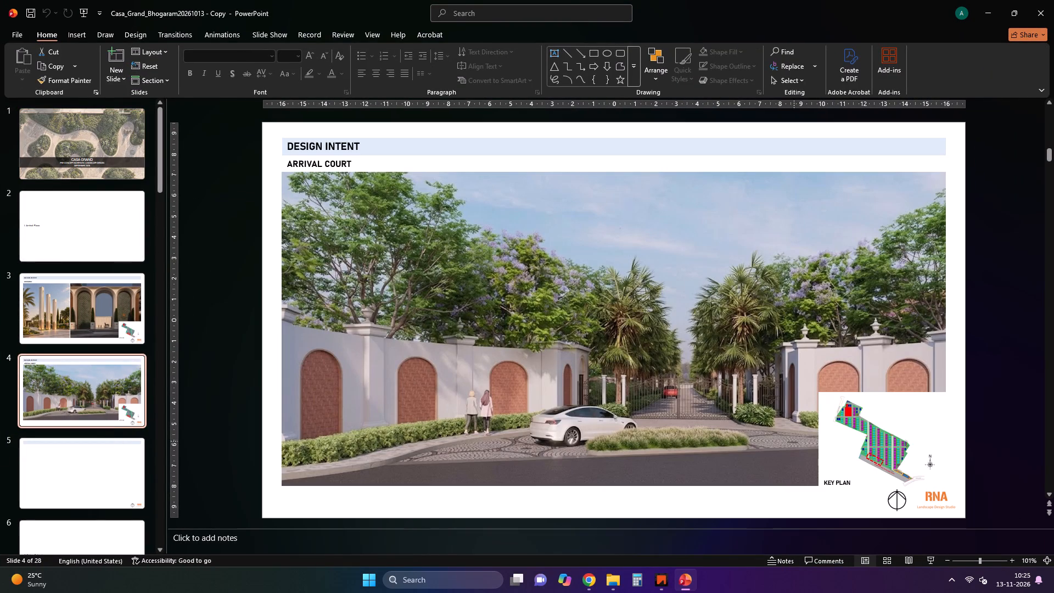
pyautogui.click(63, 469)
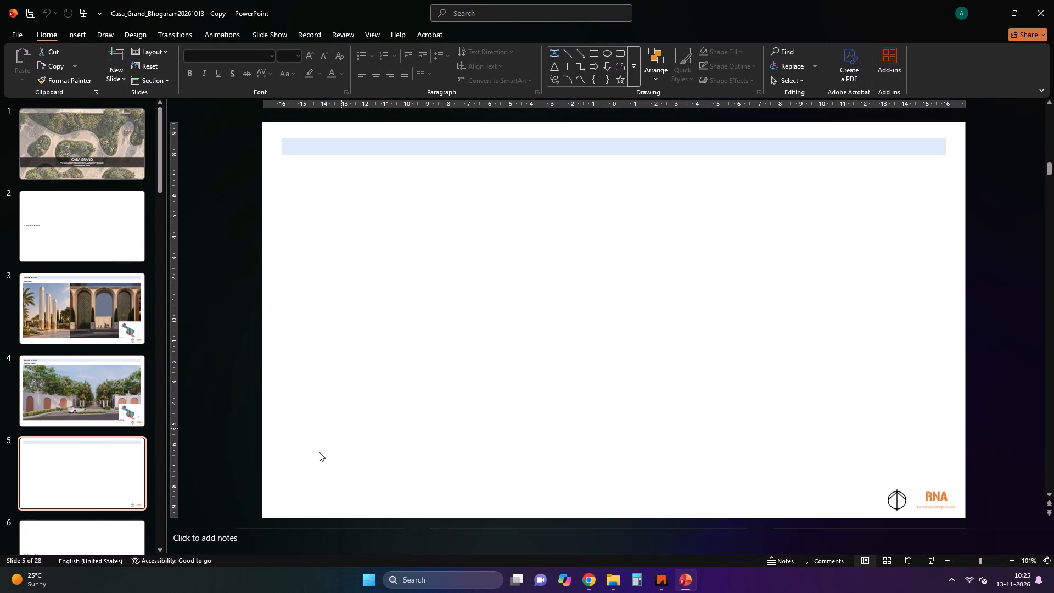
pyautogui.click(57, 308)
pyautogui.click(68, 406)
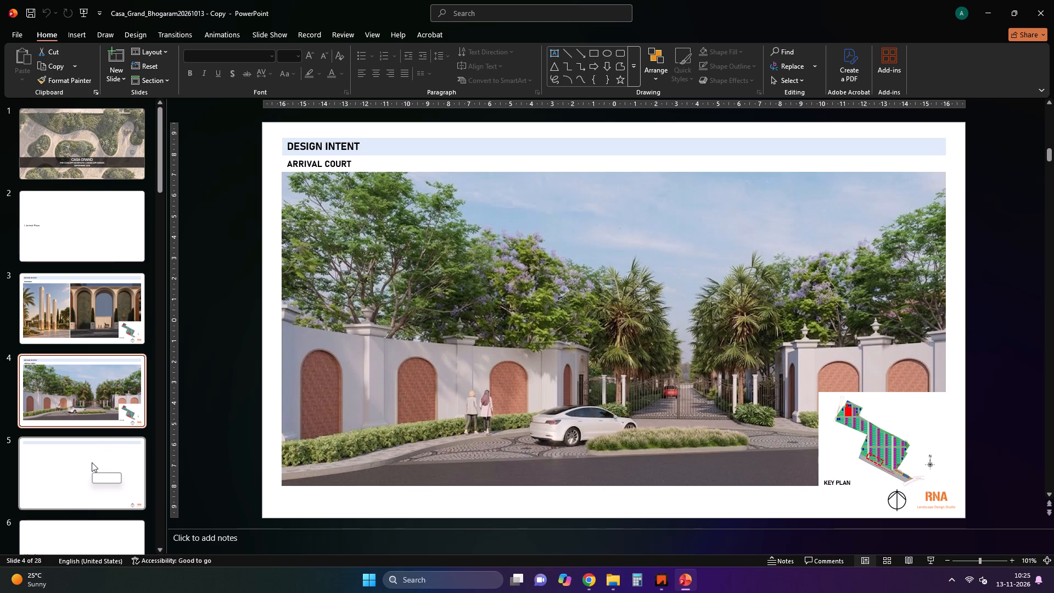
# Switch to File Explorer, open the Casa_Grand_Bhogaram20261013 PDF from Source Out > 20261106_Layout, and maximize its window.
pyautogui.click(616, 579)
pyautogui.click(509, 465)
pyautogui.click(403, 40)
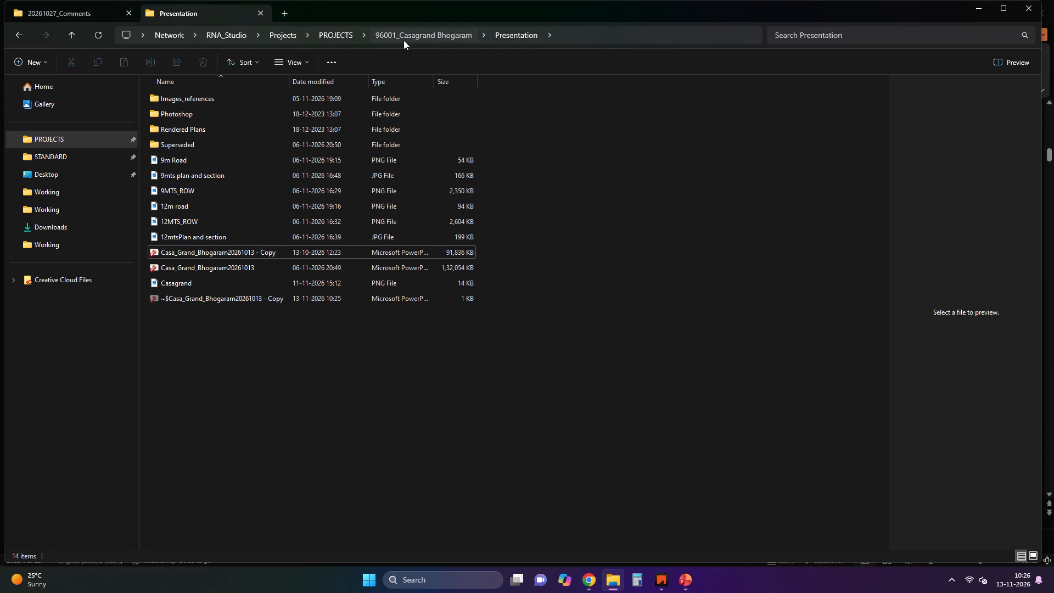
pyautogui.doubleClick(212, 190)
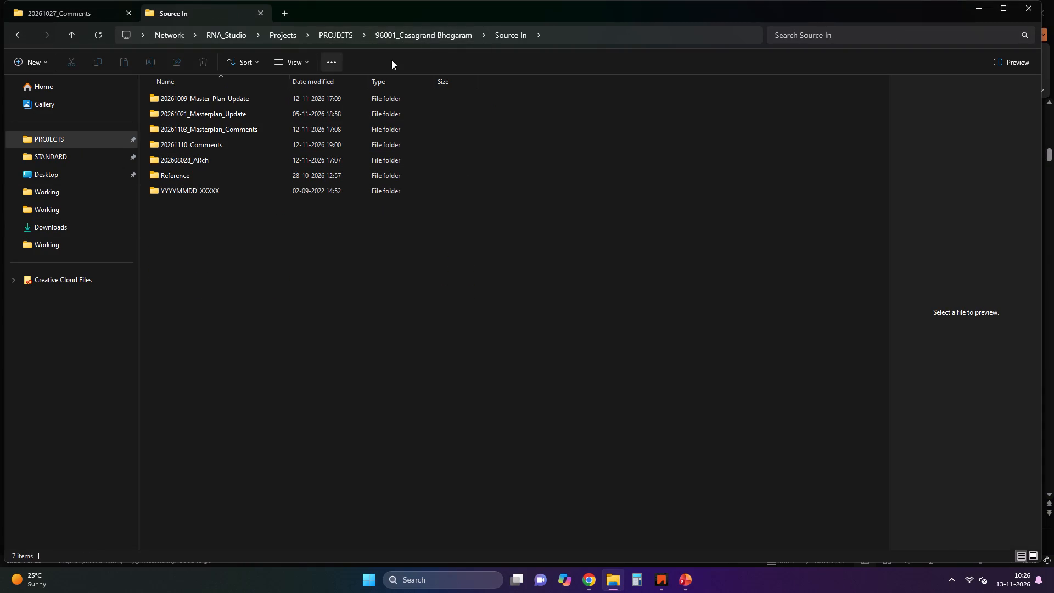
pyautogui.click(439, 37)
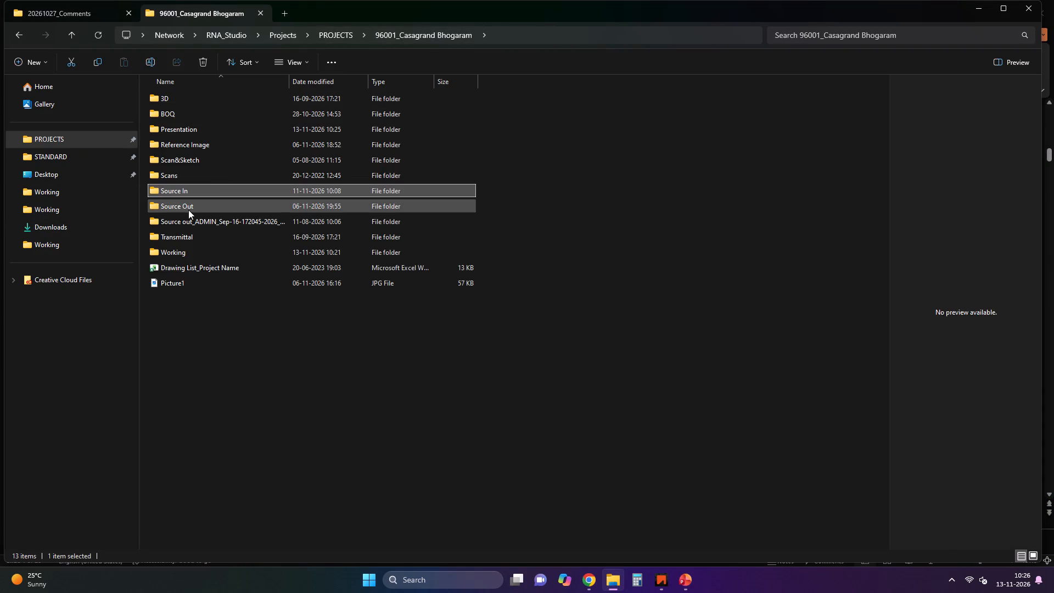
pyautogui.tripleClick(188, 210)
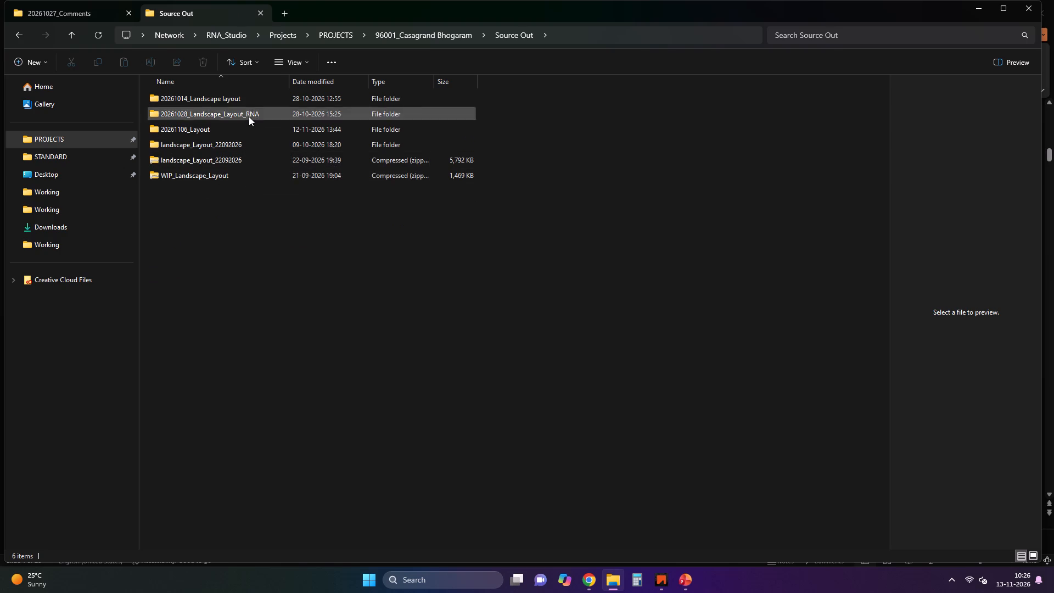
pyautogui.doubleClick(248, 133)
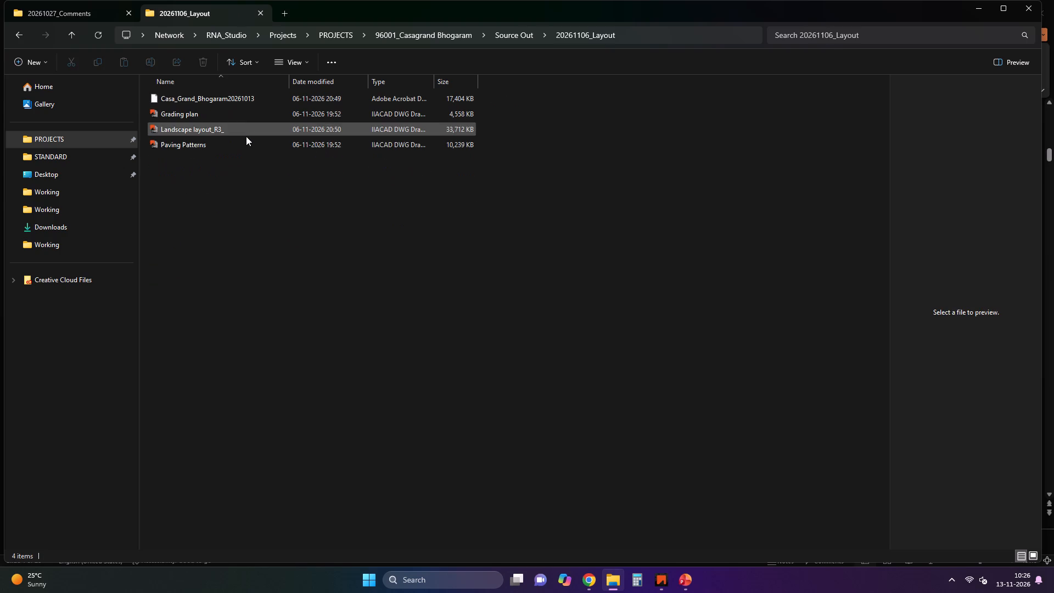
pyautogui.tripleClick(231, 104)
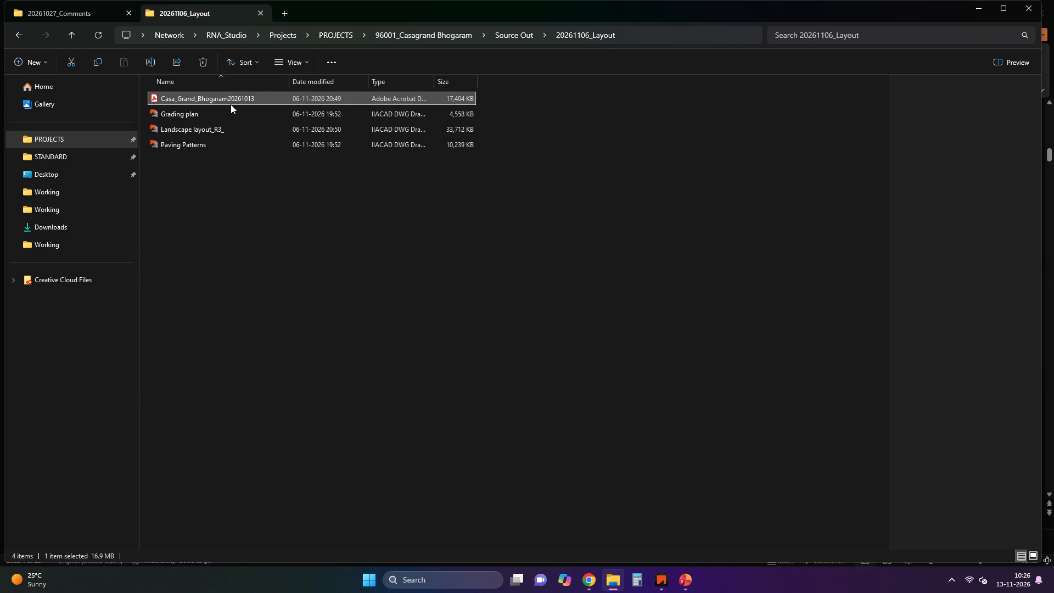
pyautogui.click(233, 265)
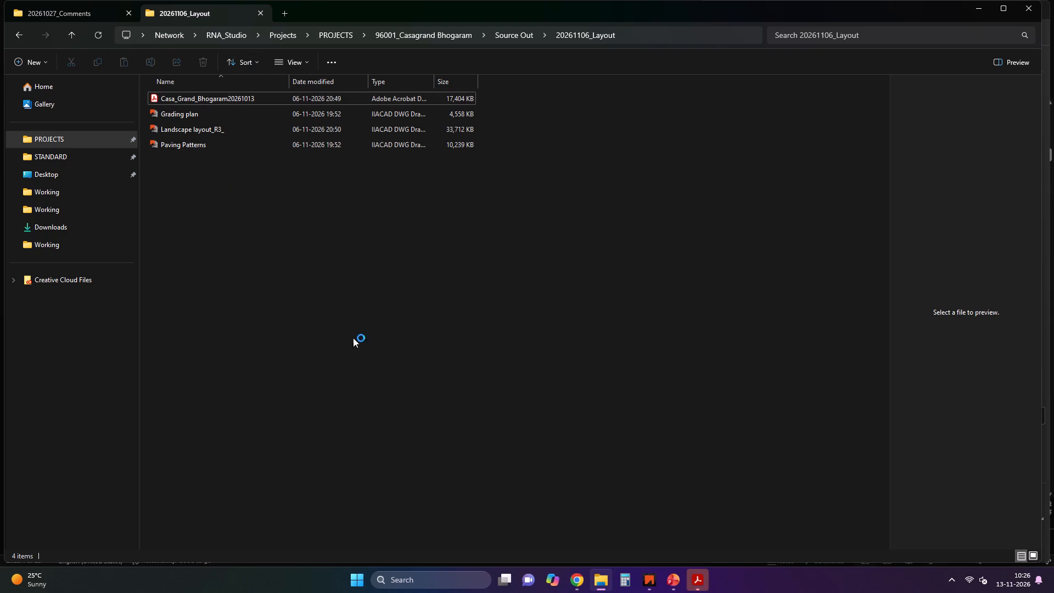
pyautogui.click(704, 586)
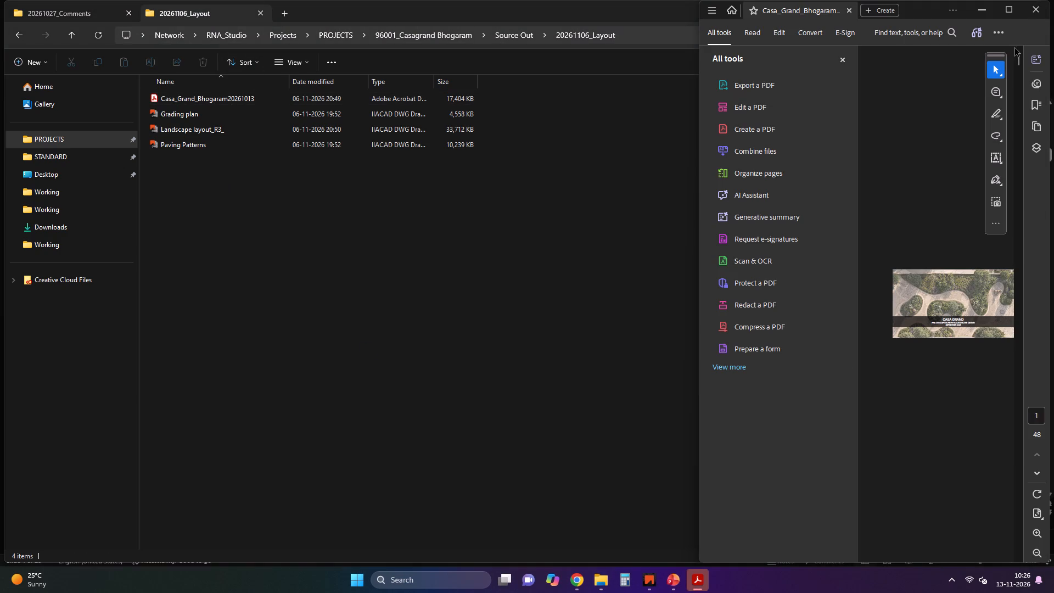
pyautogui.click(850, 56)
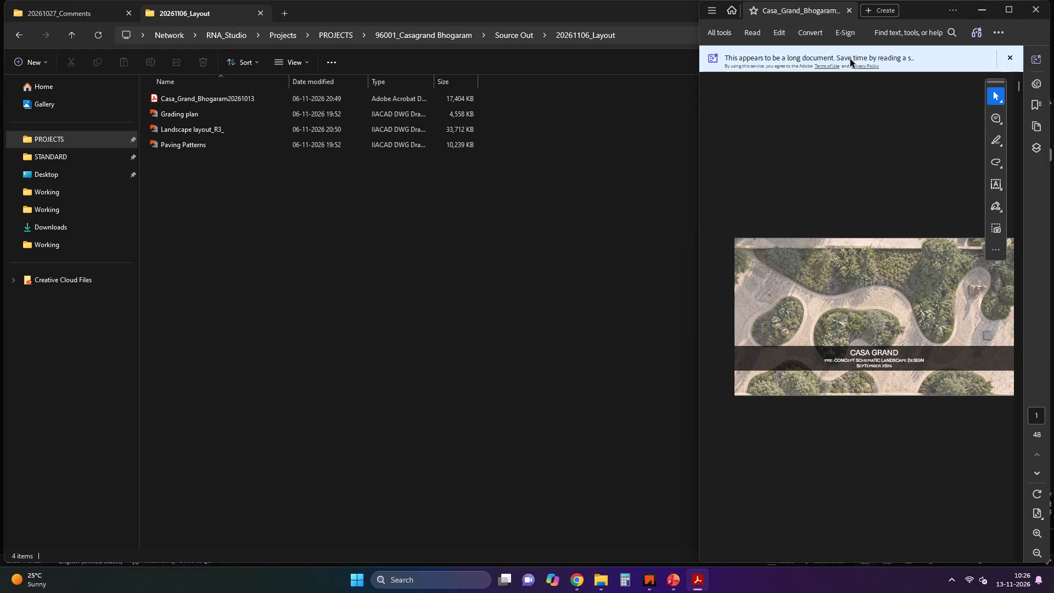
pyautogui.click(1007, 8)
# Review the PDF's pages from the cover through Arrival Plaza, List of Amenities, and Roads and Pavements to The Club House.
pyautogui.scroll(-2, 257, 286)
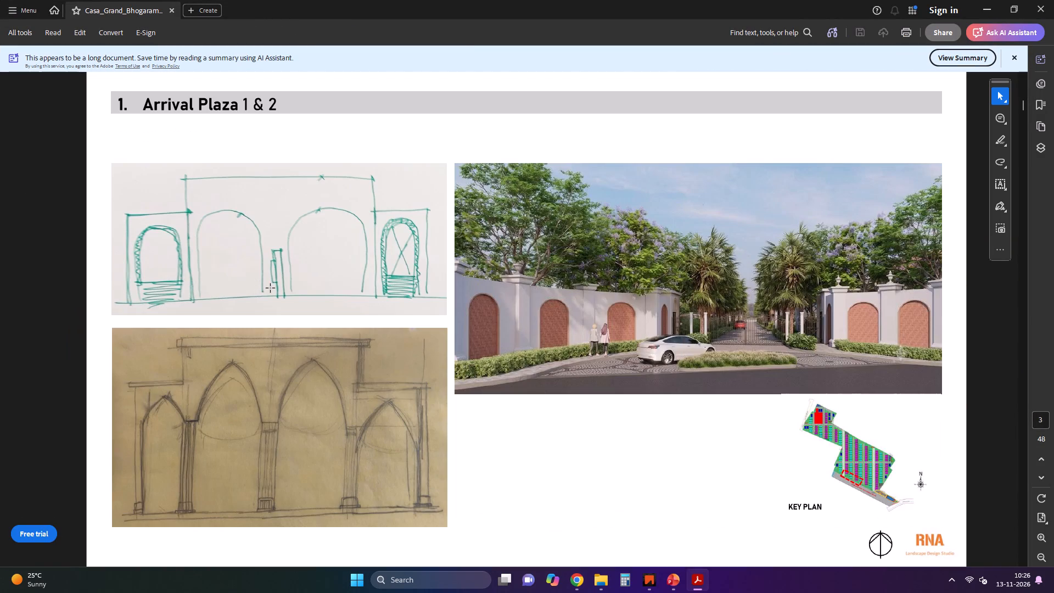
pyautogui.scroll(-2, 273, 290)
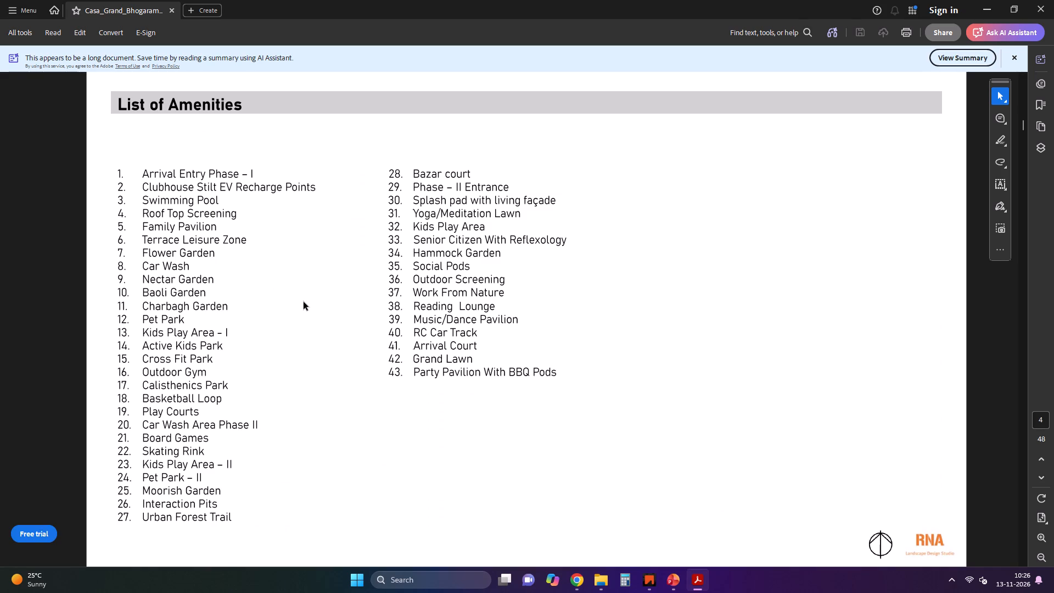
pyautogui.scroll(1, 304, 302)
pyautogui.scroll(-1, 423, 359)
pyautogui.scroll(-1, 347, 334)
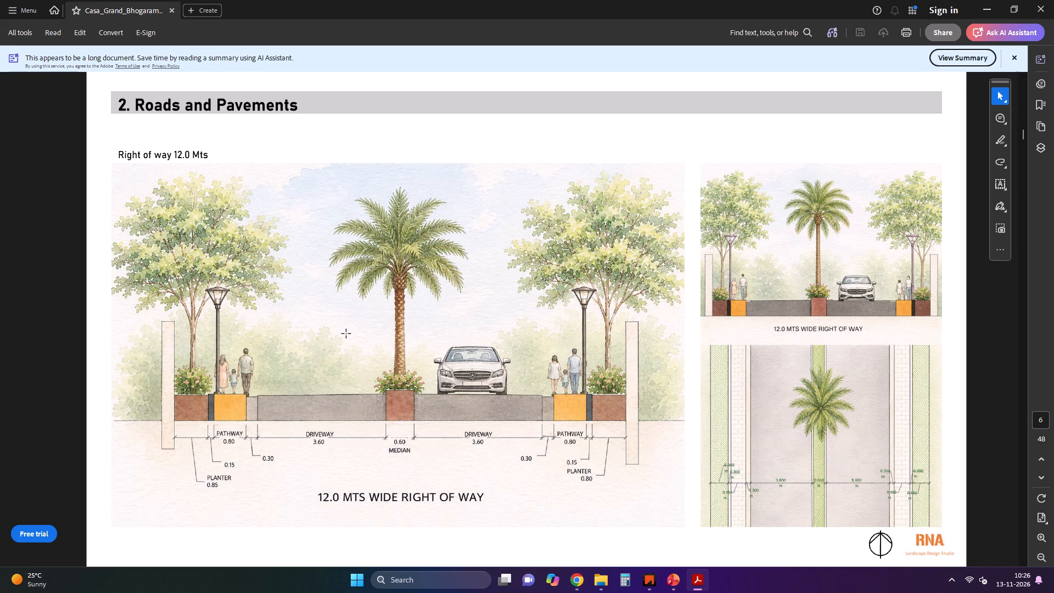
pyautogui.scroll(-2, 346, 334)
pyautogui.scroll(1, 346, 334)
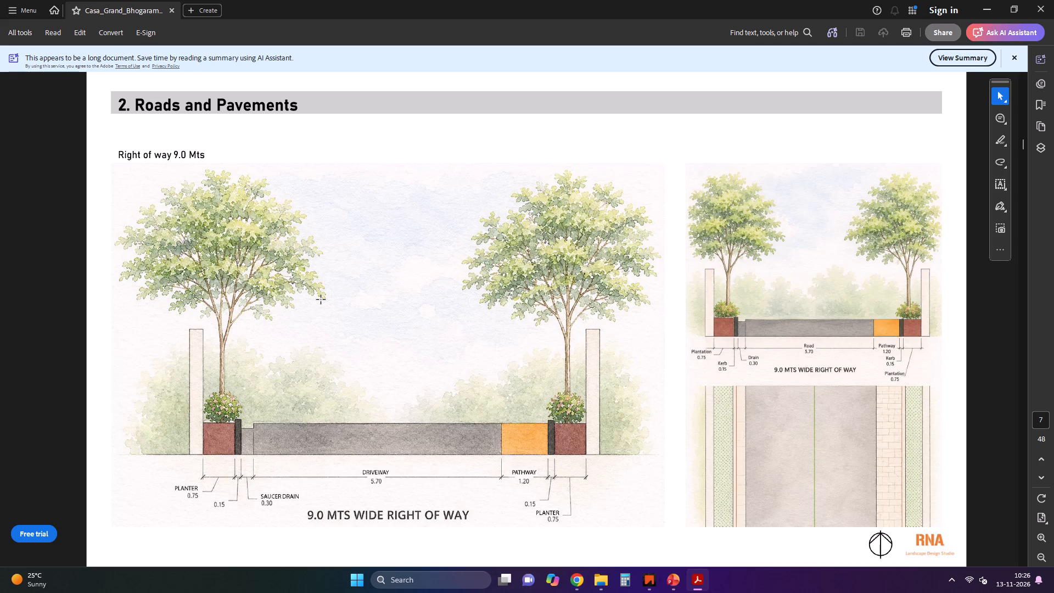
pyautogui.scroll(-1, 491, 282)
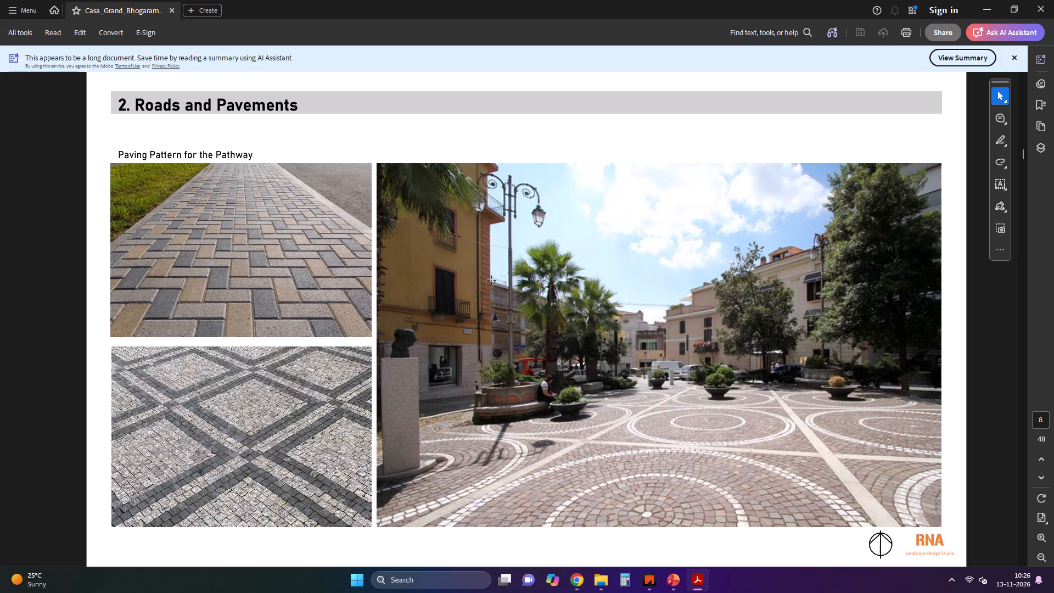
pyautogui.scroll(-2, 492, 281)
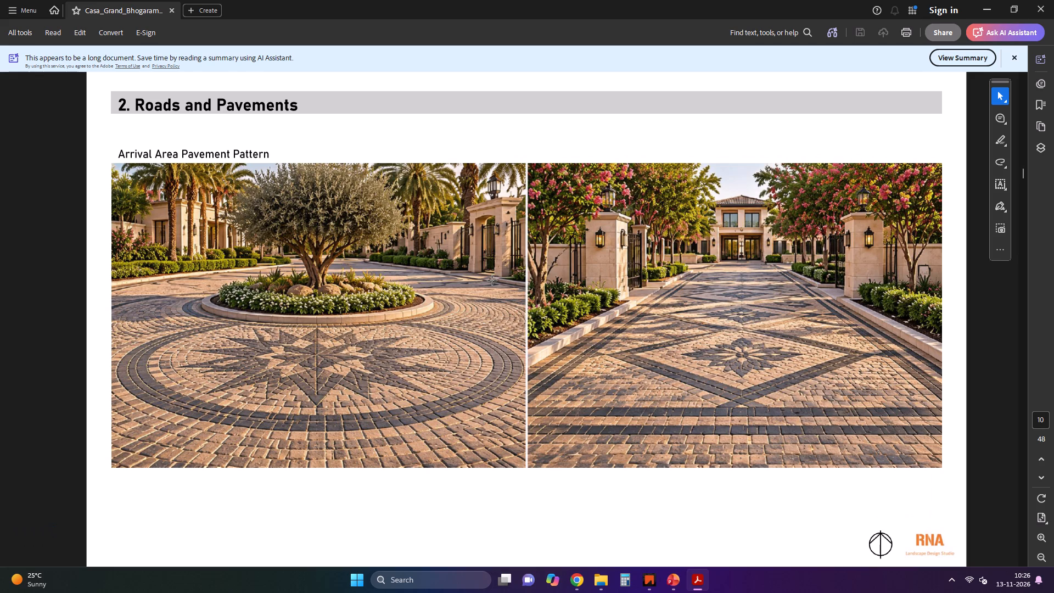
pyautogui.scroll(1, 494, 281)
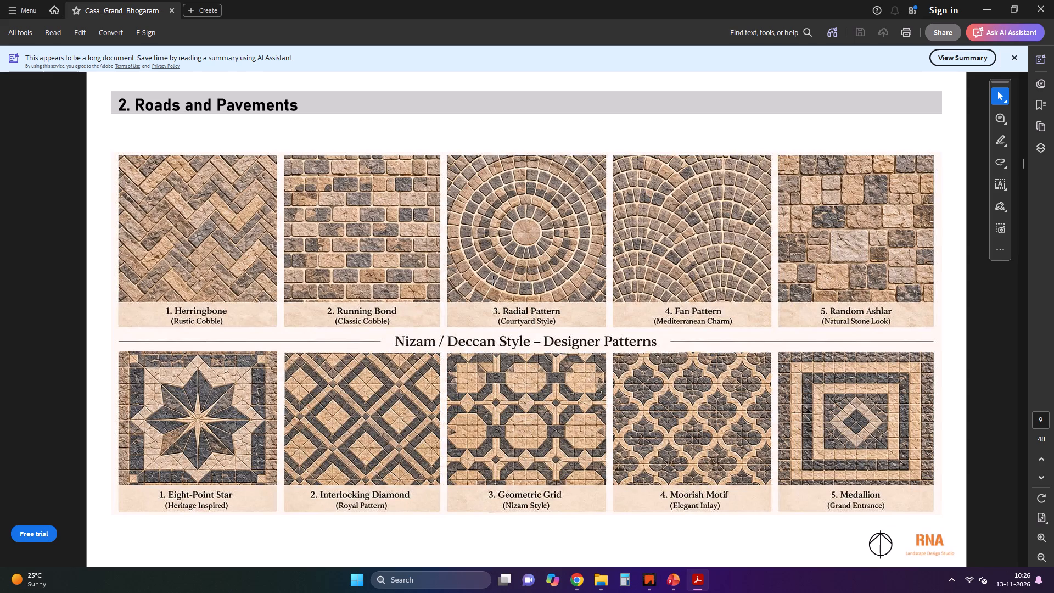
pyautogui.scroll(-4, 494, 281)
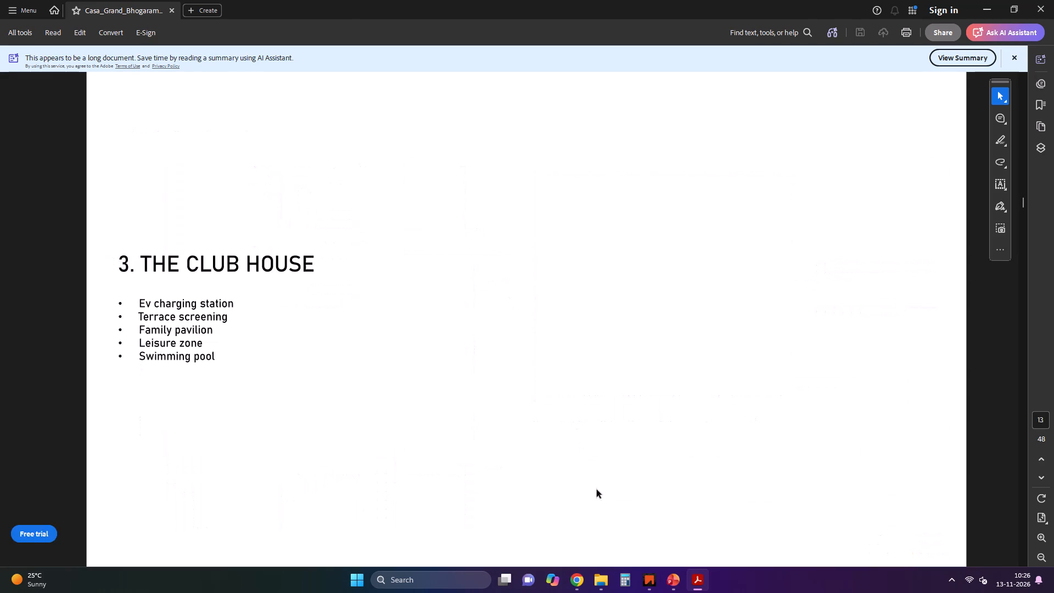
# Switch back to the Casa_Grand_Bhogaram20261013 - Copy presentation in PowerPoint.
pyautogui.click(672, 586)
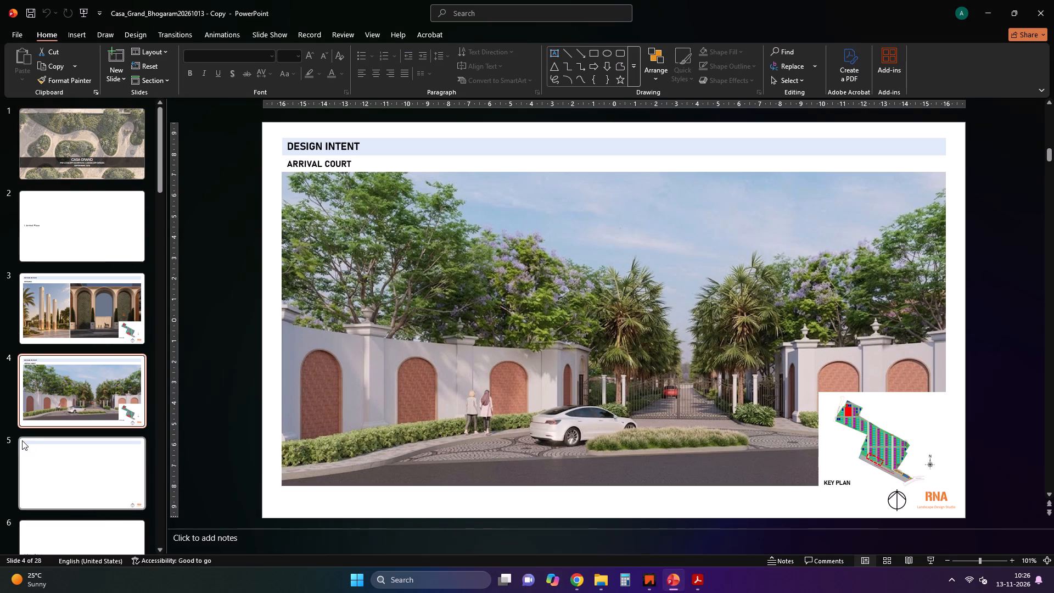
# Look over the opening slides of the Copy presentation, including the Arrival Plaza, Active Zone and Wellness Retreat title slides.
pyautogui.scroll(-3, 32, 438)
pyautogui.scroll(3, 35, 435)
pyautogui.scroll(-1, 35, 435)
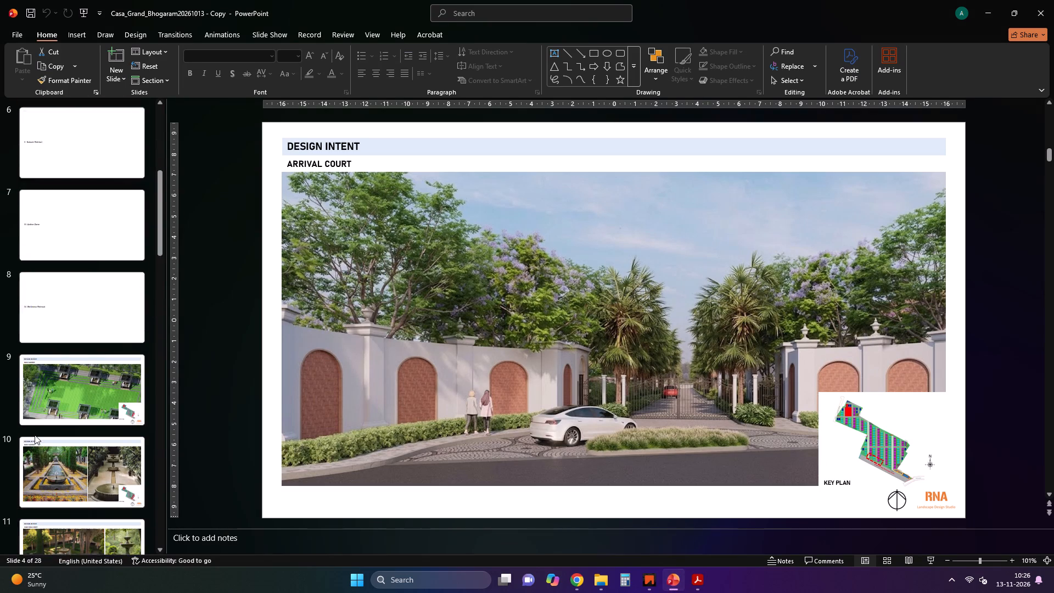
pyautogui.scroll(1, 71, 160)
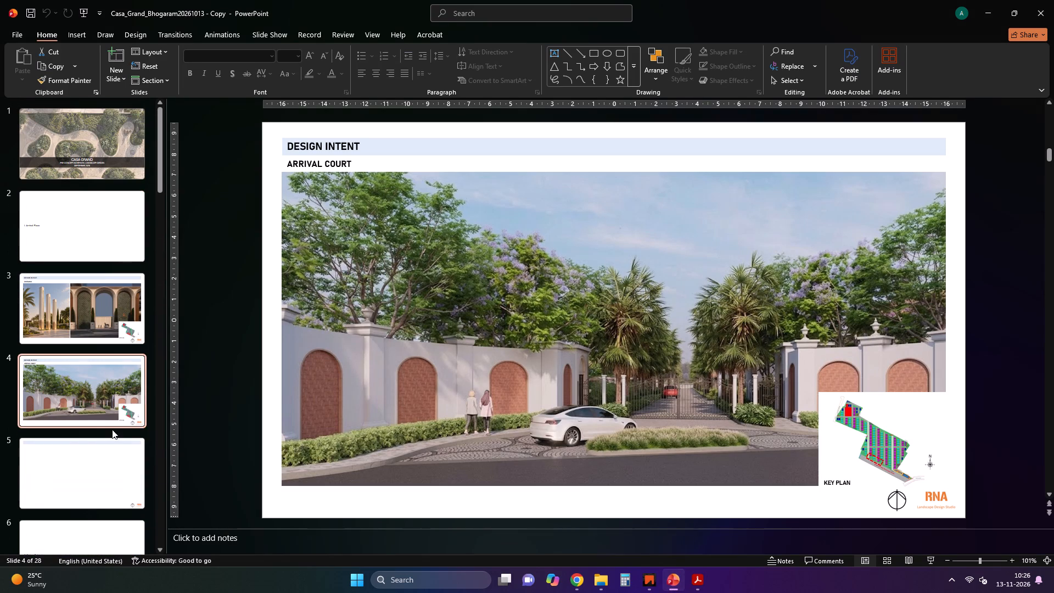
pyautogui.scroll(1, 74, 209)
pyautogui.click(77, 230)
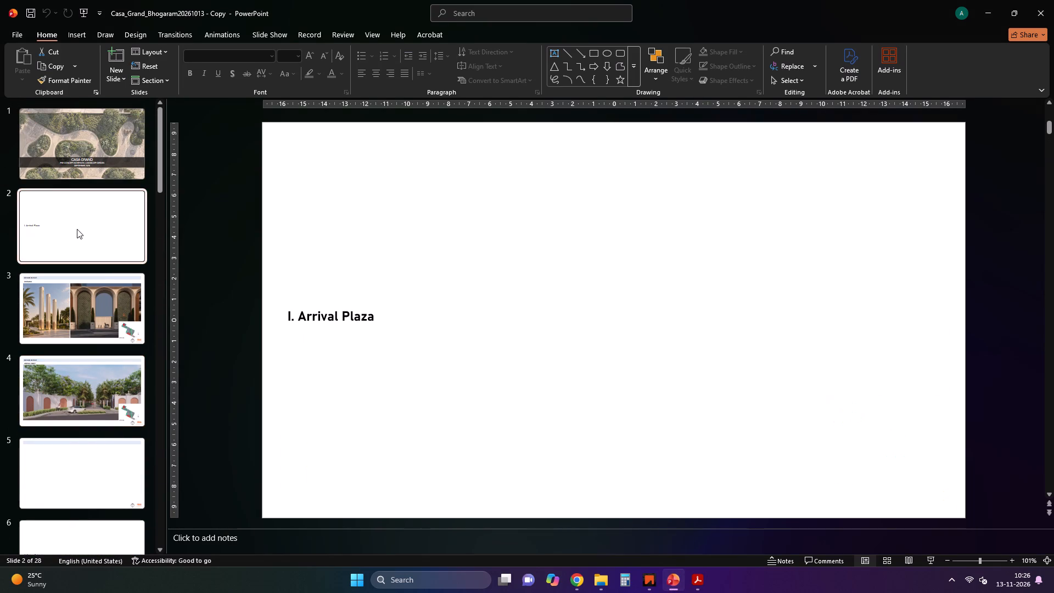
pyautogui.click(92, 462)
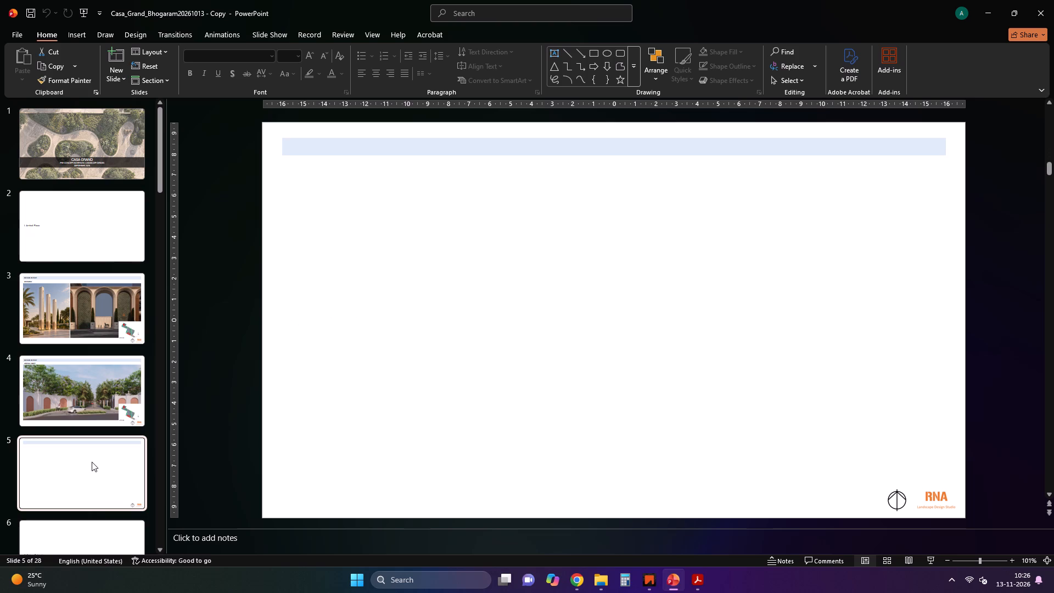
pyautogui.scroll(-1, 89, 468)
pyautogui.click(63, 218)
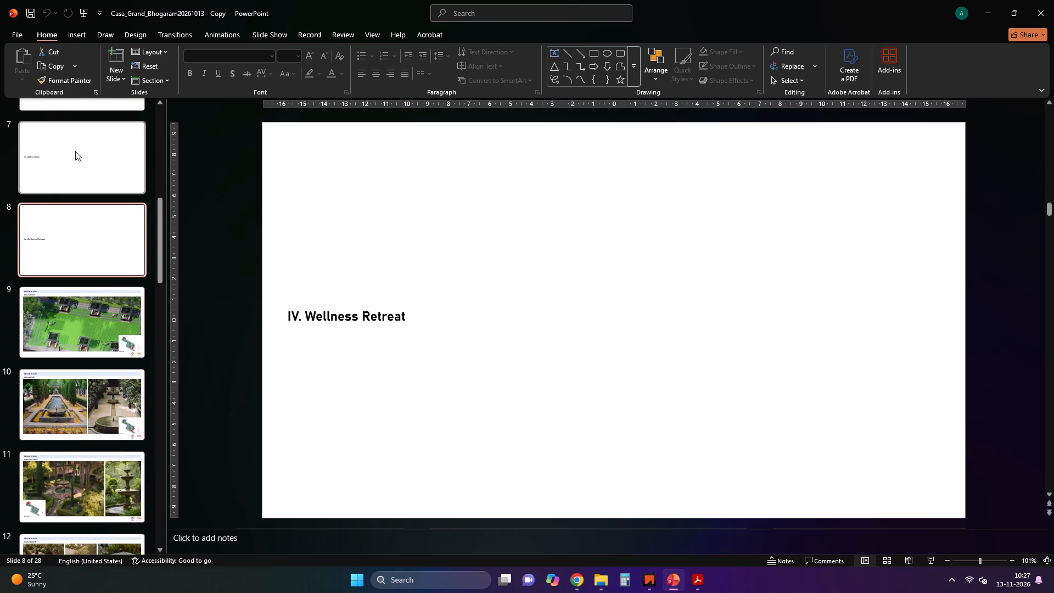
pyautogui.click(75, 149)
pyautogui.scroll(1, 78, 159)
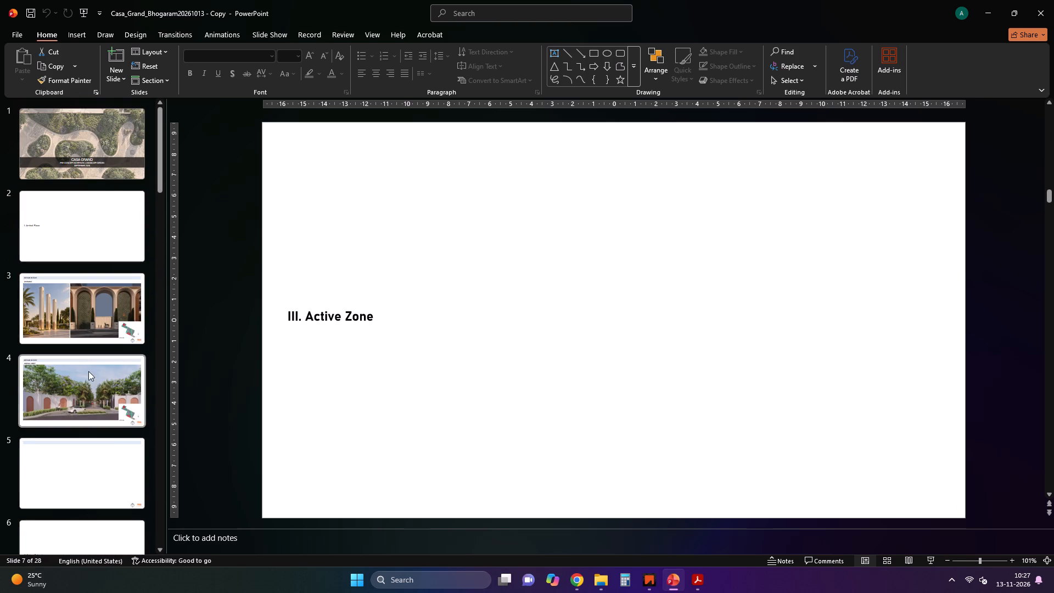
# Review the Copy presentation's slides in order from Arrival Plaza on slide 2 to Social Retreat on slide 26.
pyautogui.click(82, 242)
pyautogui.press('Down')
pyautogui.press('Down')
pyautogui.press('Down')
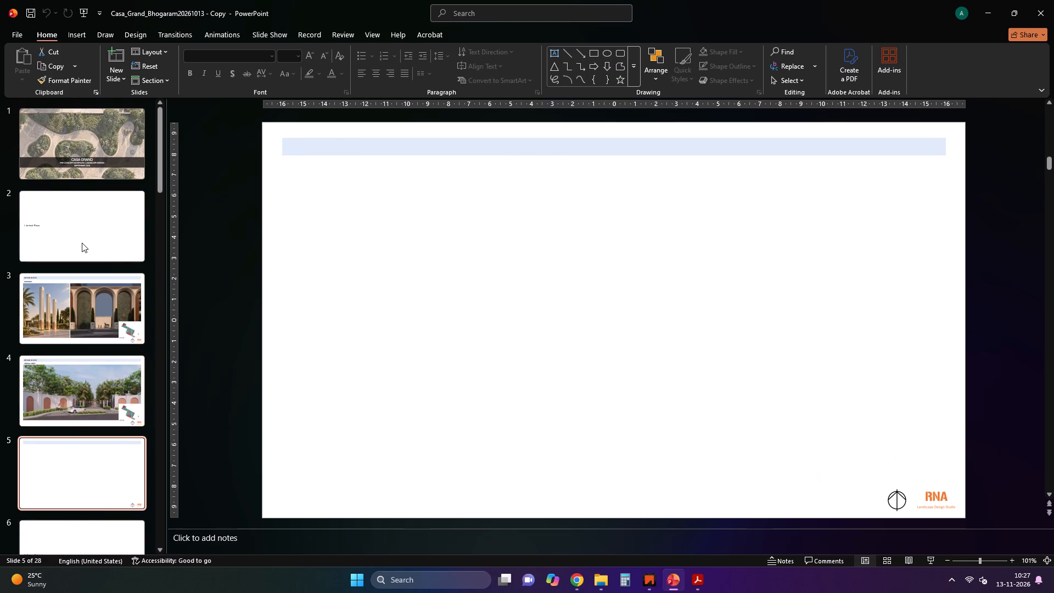
pyautogui.press('Down')
pyautogui.press('Down')
pyautogui.press('Down')
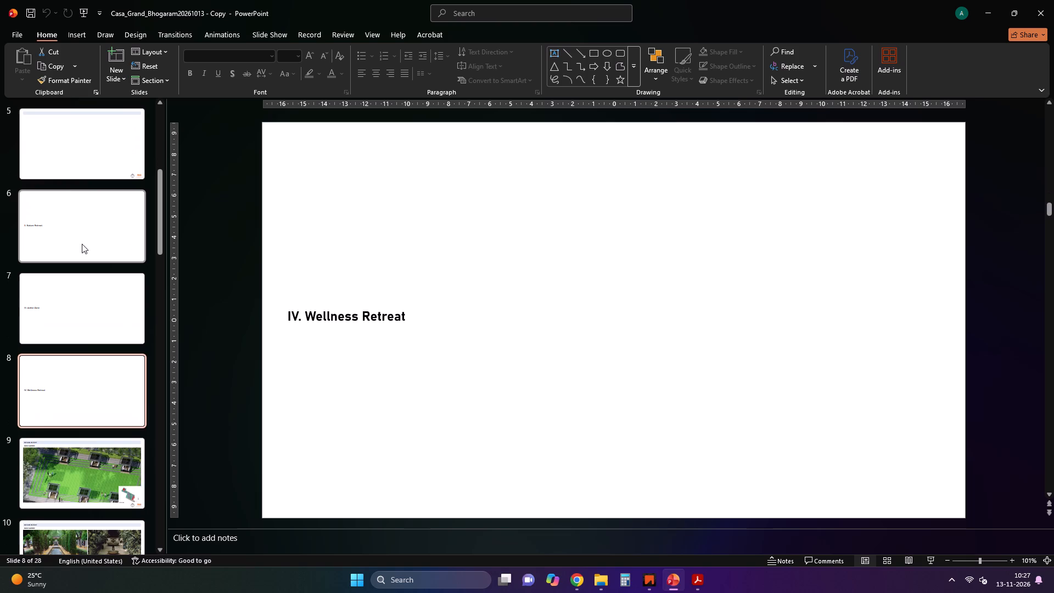
pyautogui.press('Down')
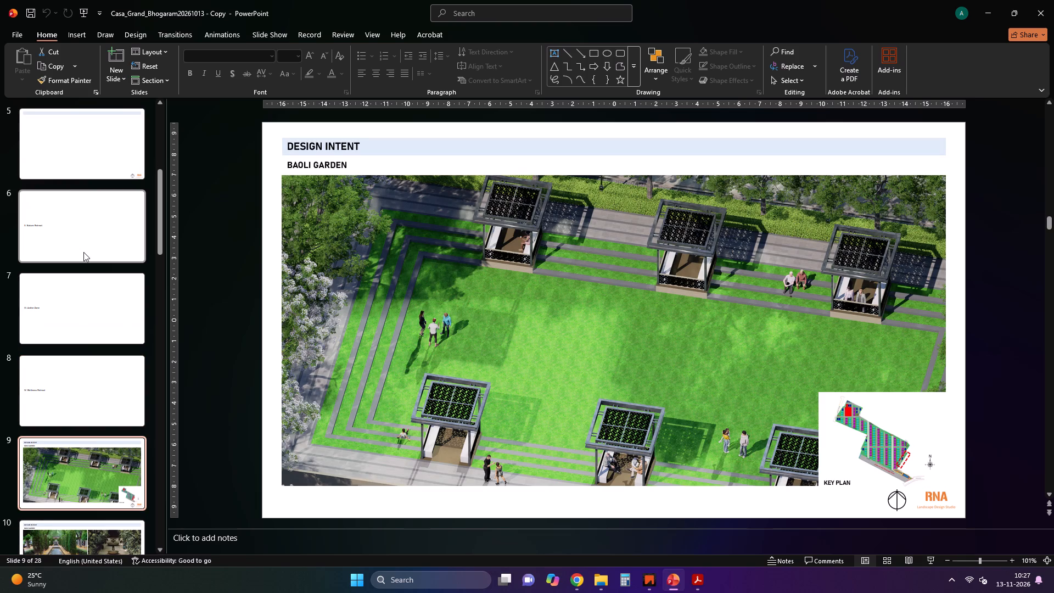
pyautogui.press('Down')
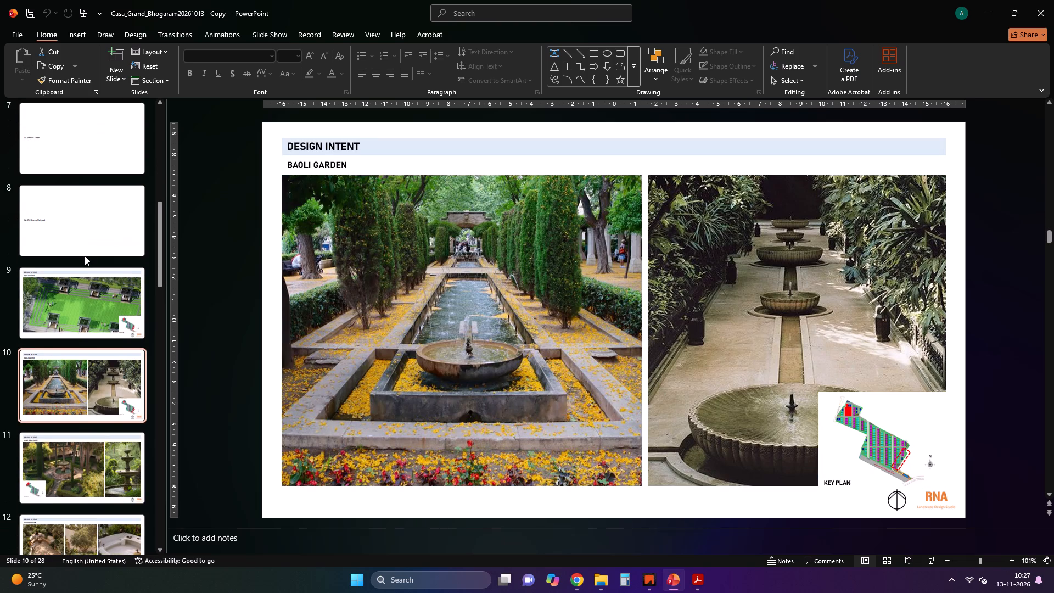
pyautogui.press('Down')
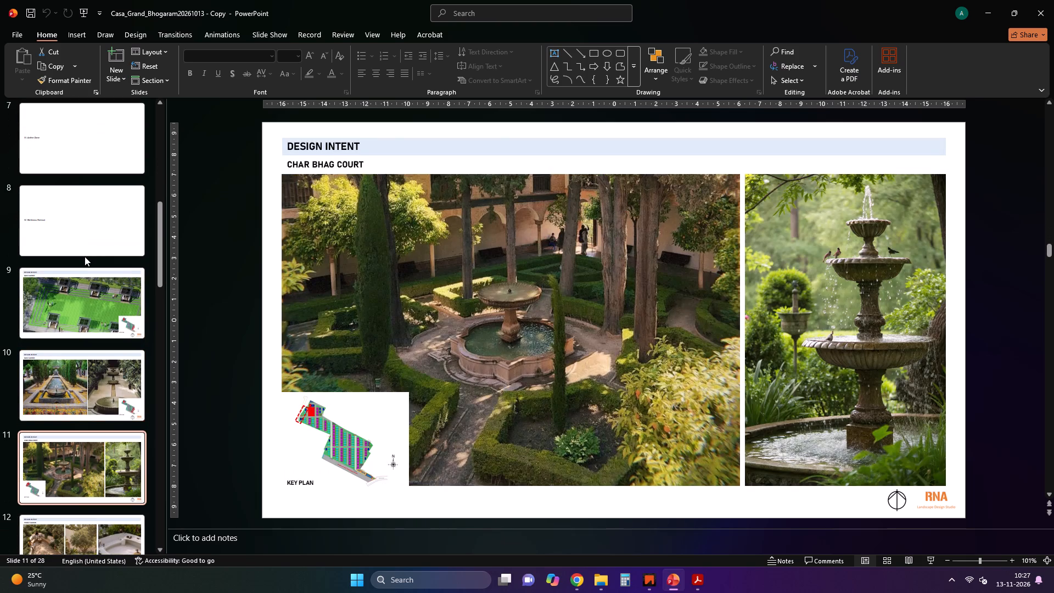
pyautogui.press('Down')
pyautogui.press('Down')
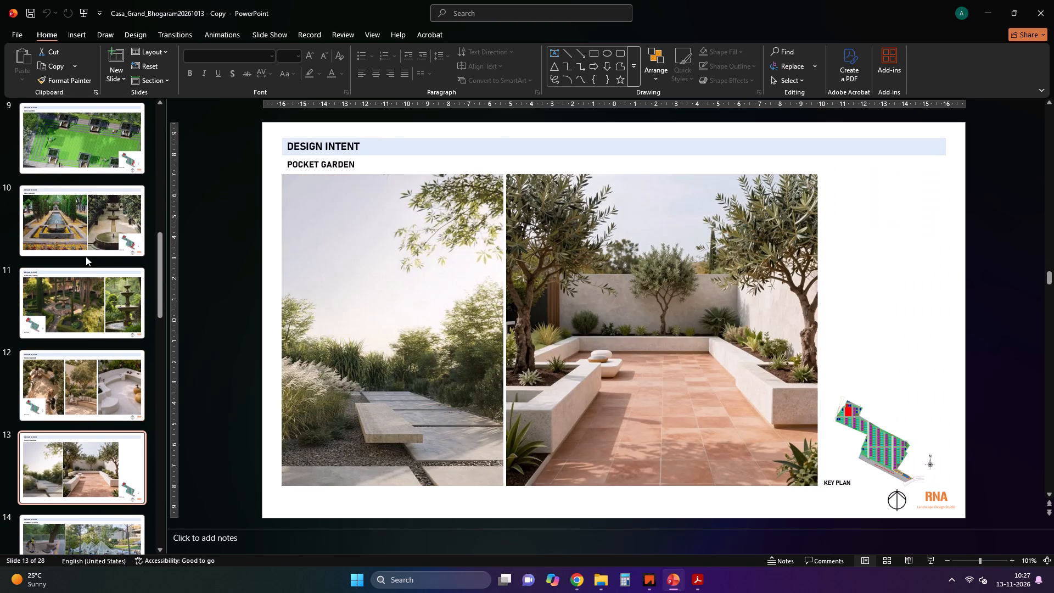
pyautogui.press('Down')
pyautogui.press('Down')
pyautogui.press('Down')
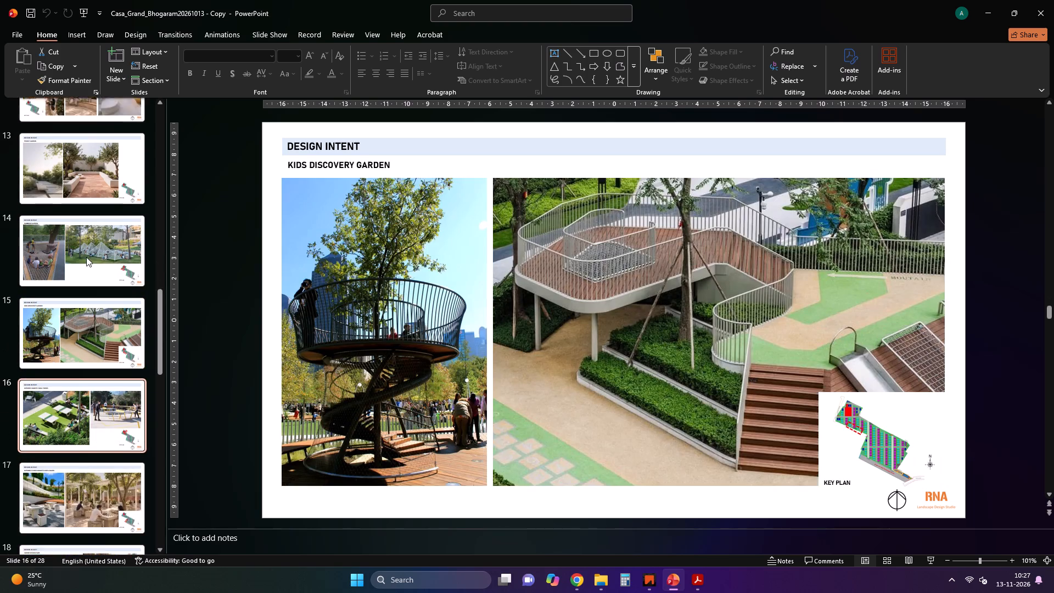
pyautogui.press('Down')
pyautogui.press('Down')
pyautogui.press('Down')
pyautogui.press('Down')
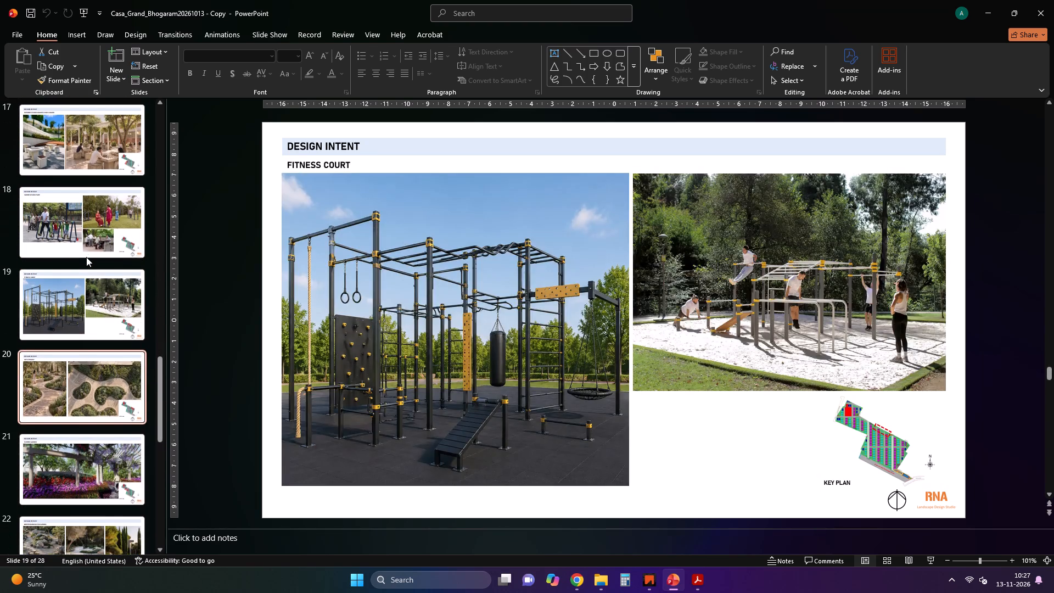
pyautogui.press('Down')
pyautogui.press('Down')
pyautogui.press('Down')
pyautogui.press('Down')
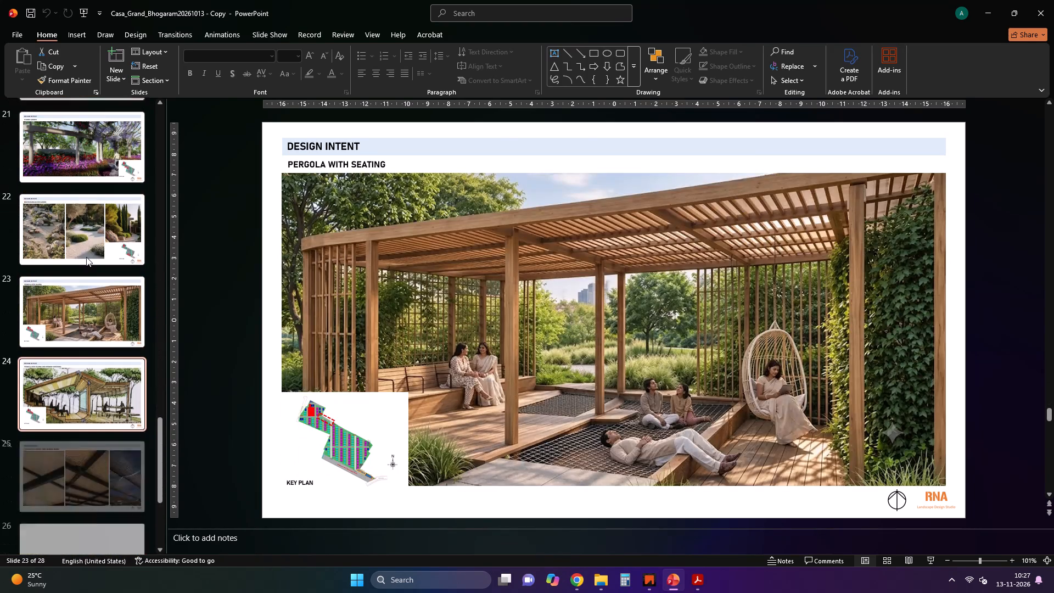
pyautogui.press('Down')
pyautogui.press('Down')
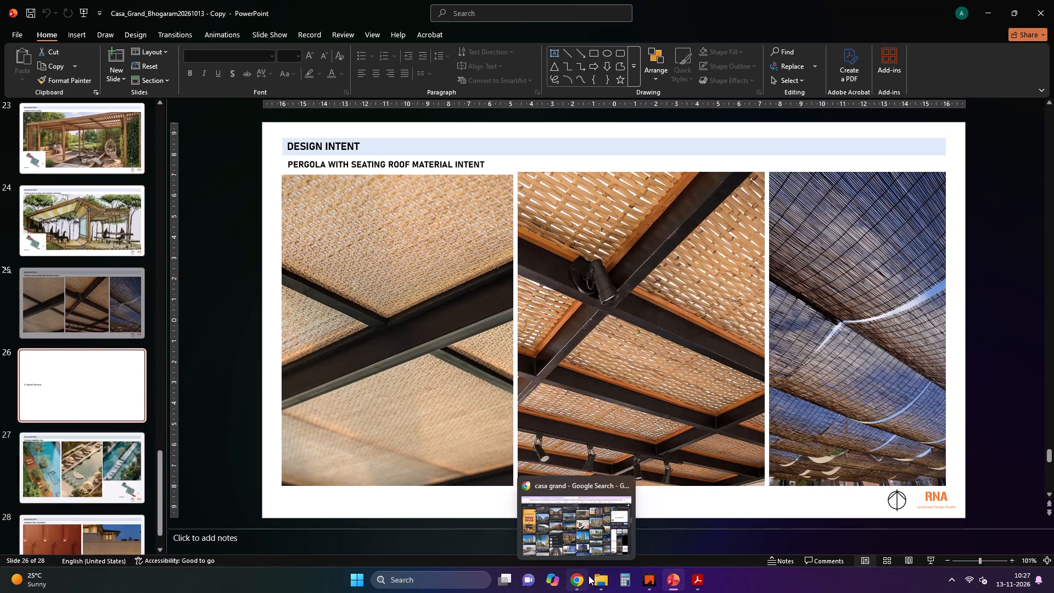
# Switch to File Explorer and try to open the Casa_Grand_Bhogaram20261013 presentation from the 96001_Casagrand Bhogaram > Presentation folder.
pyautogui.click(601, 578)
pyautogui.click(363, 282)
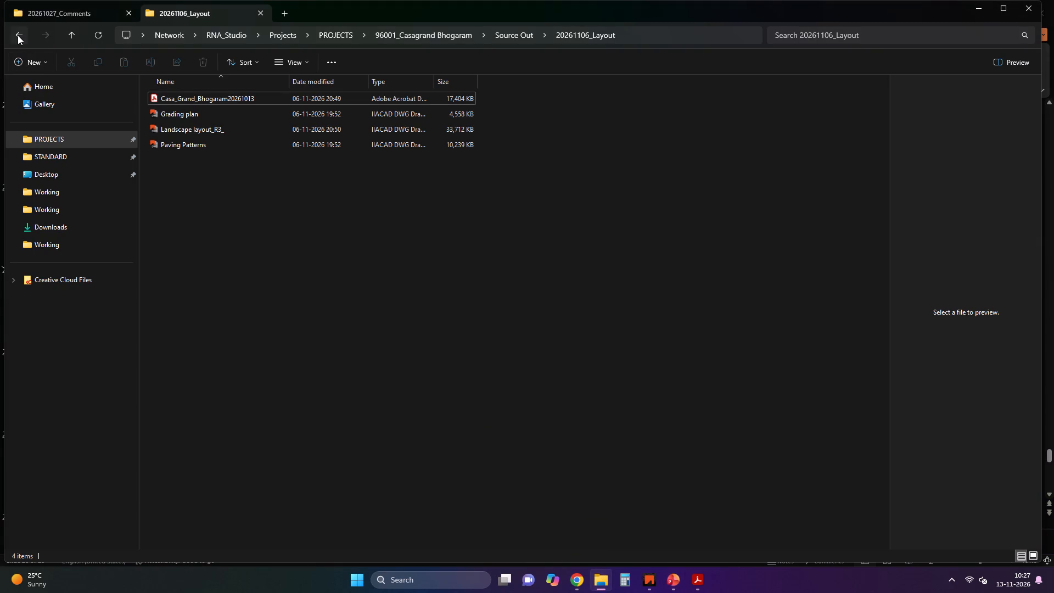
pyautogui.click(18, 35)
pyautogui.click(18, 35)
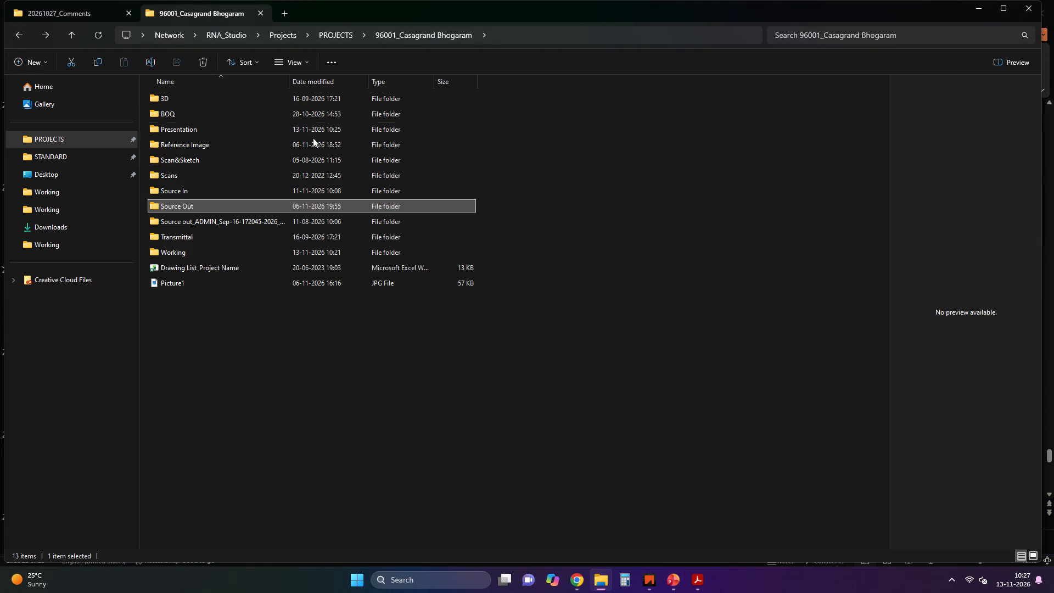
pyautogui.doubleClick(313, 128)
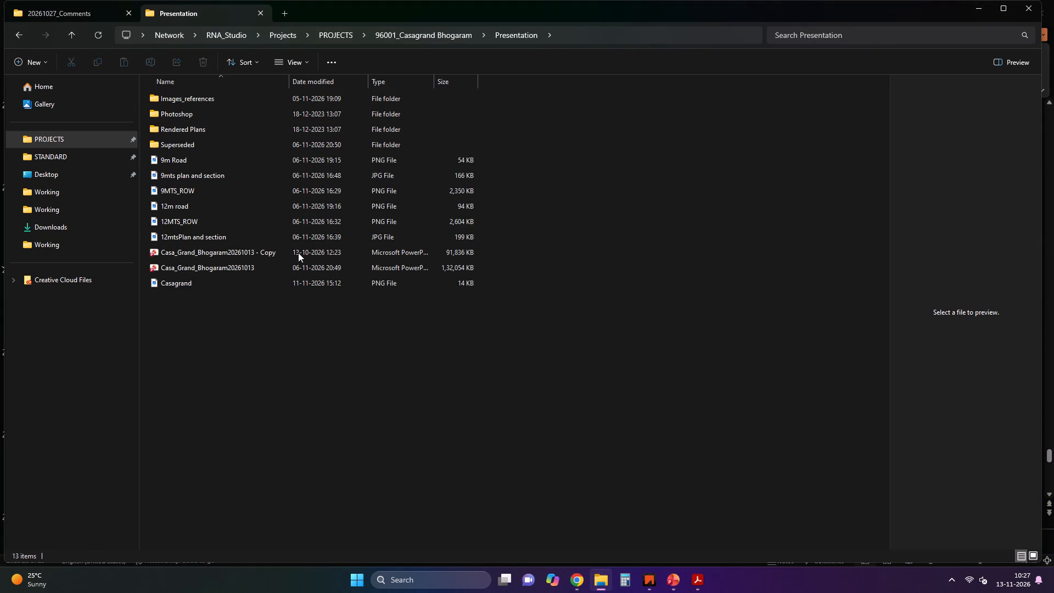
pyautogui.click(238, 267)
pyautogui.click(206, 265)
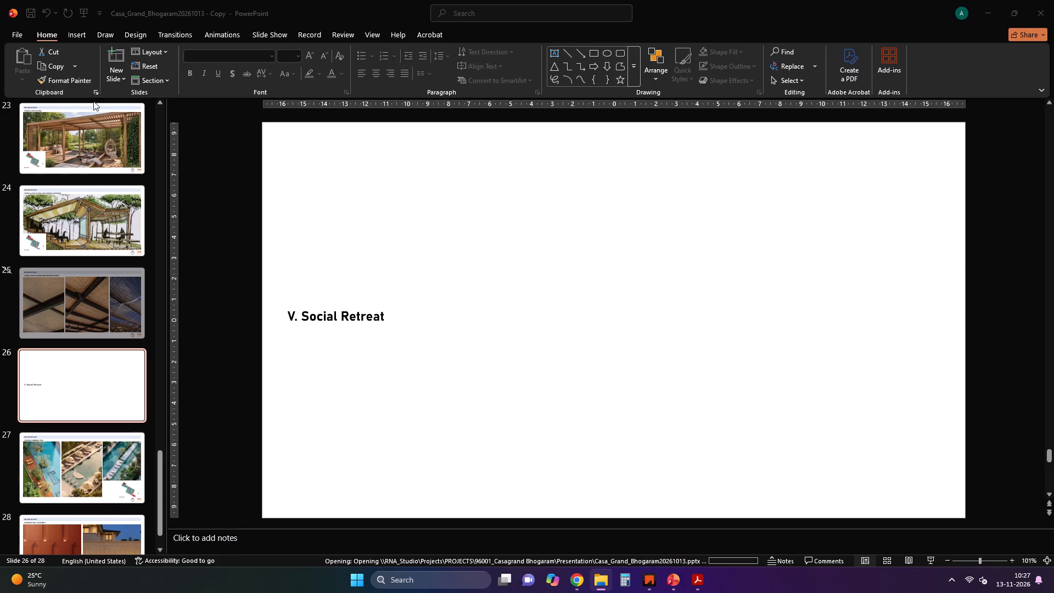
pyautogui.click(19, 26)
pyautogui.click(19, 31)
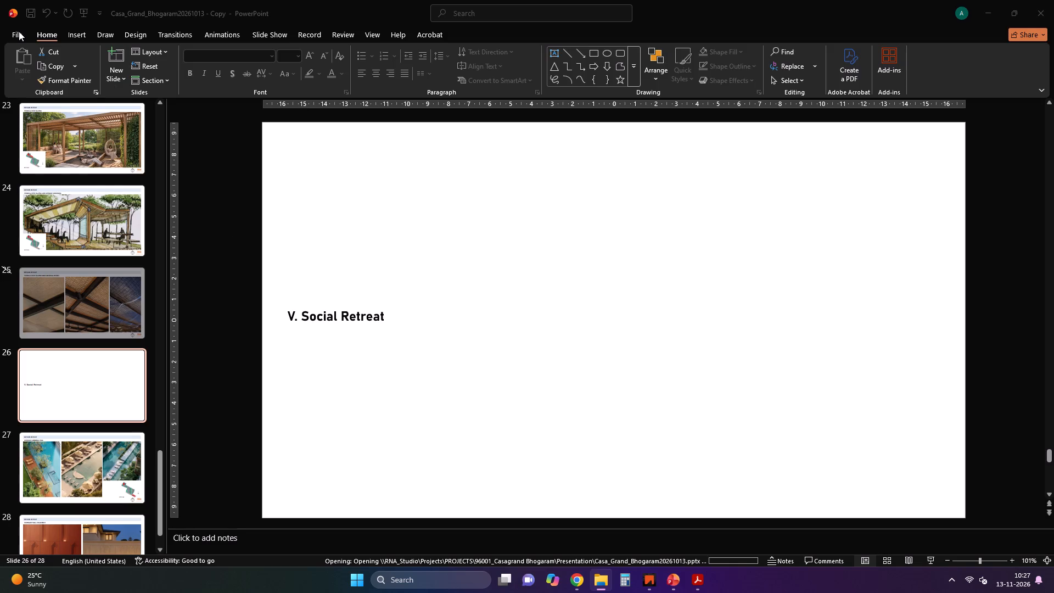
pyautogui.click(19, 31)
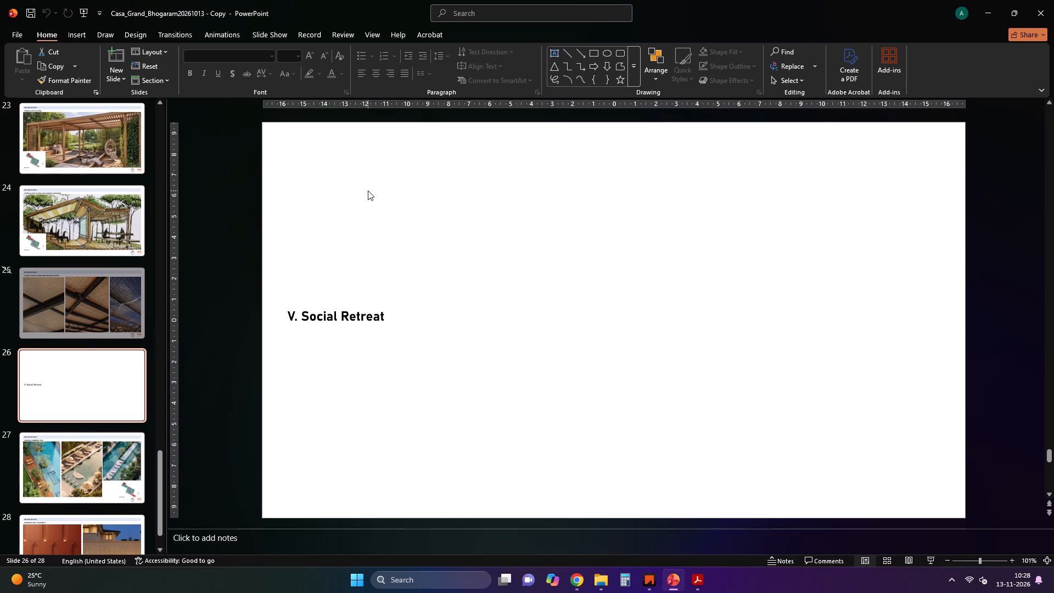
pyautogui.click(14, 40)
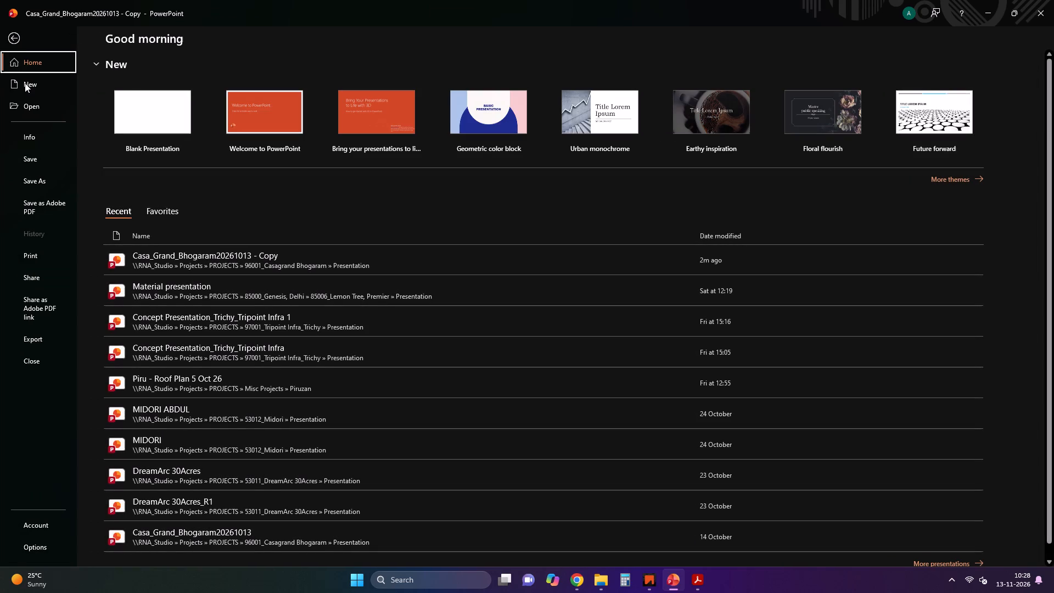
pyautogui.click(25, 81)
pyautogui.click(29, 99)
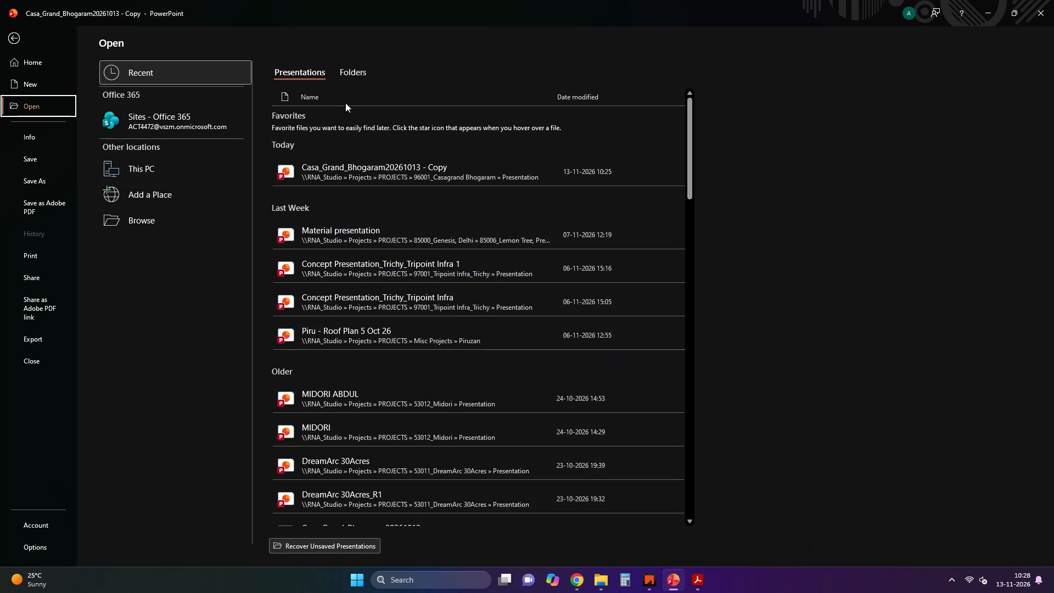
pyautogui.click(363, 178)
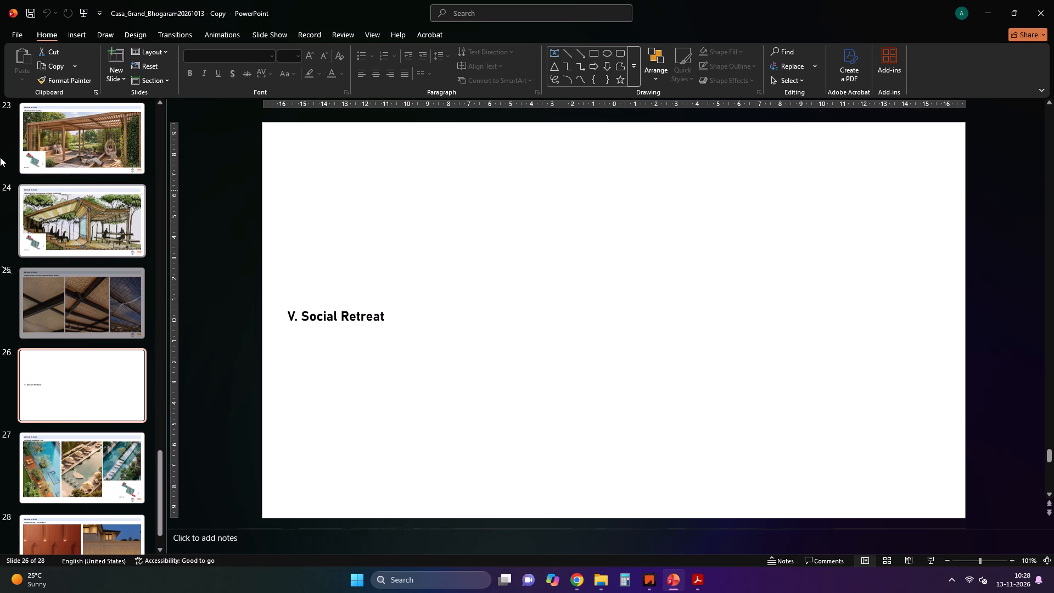
# From PowerPoint, browse to the 96001_Casagrand Bhogaram > Presentation folder and open the original Casa_Grand_Bhogaram20261013 presentation.
pyautogui.click(10, 30)
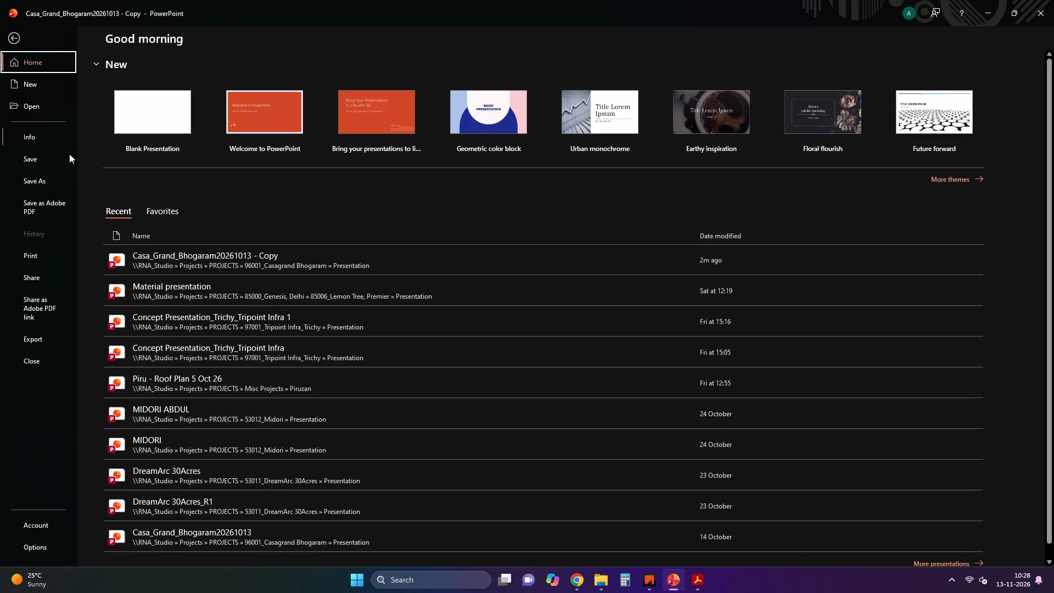
pyautogui.click(48, 110)
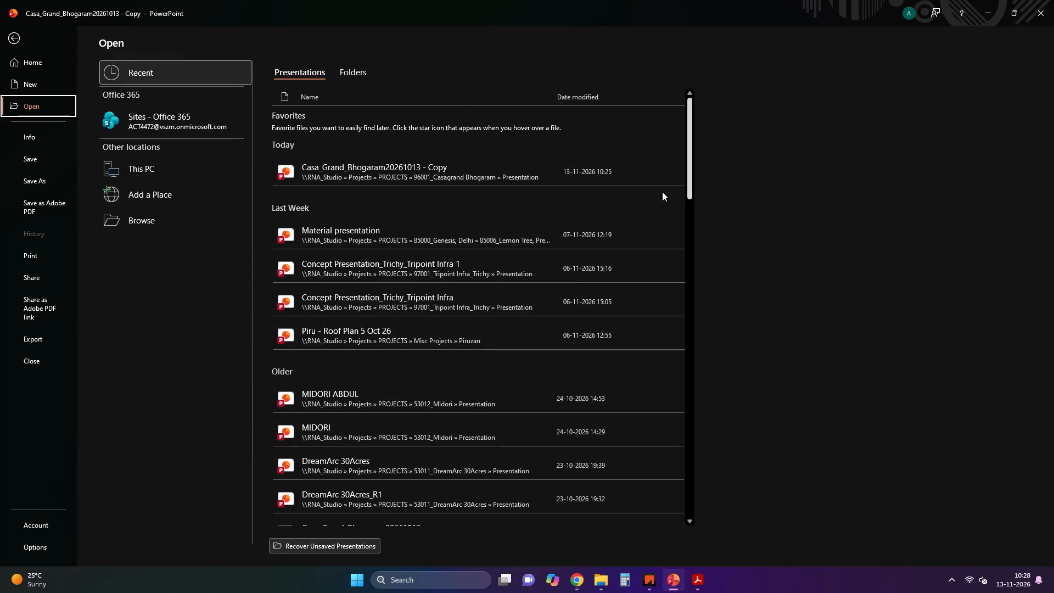
pyautogui.click(157, 215)
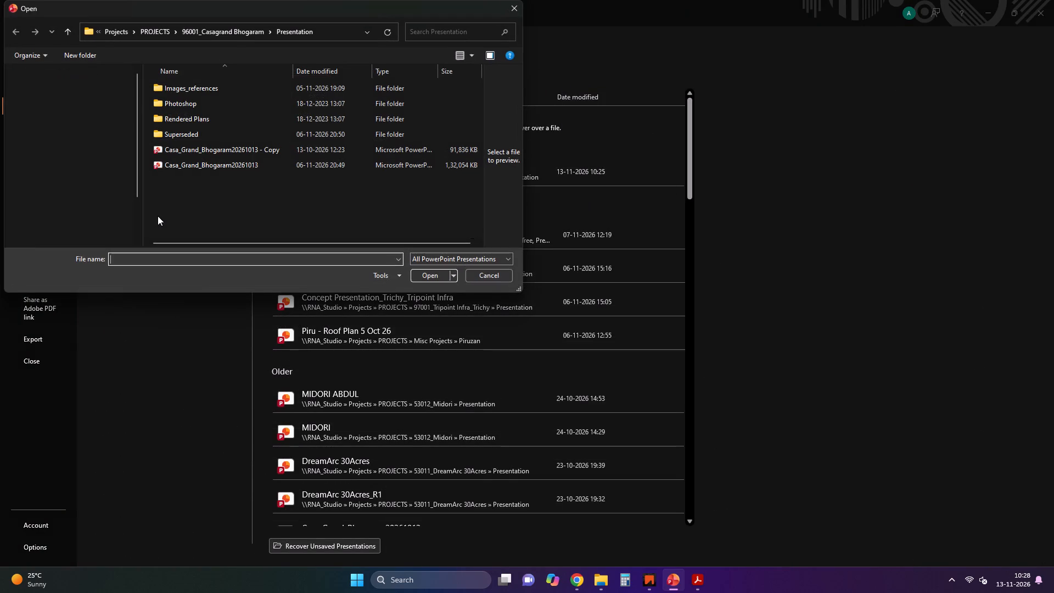
pyautogui.click(226, 165)
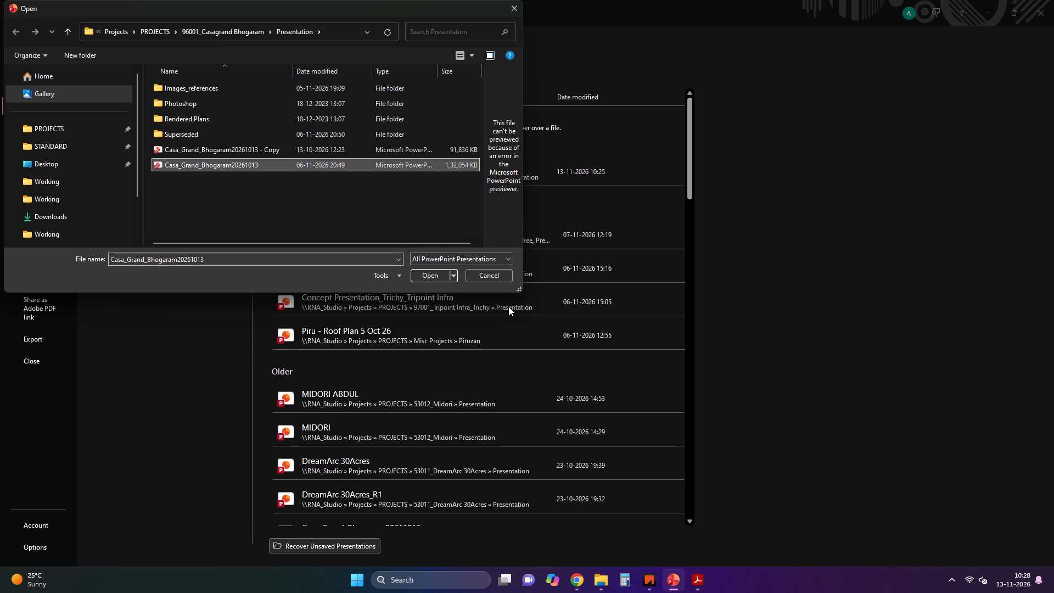
pyautogui.click(432, 276)
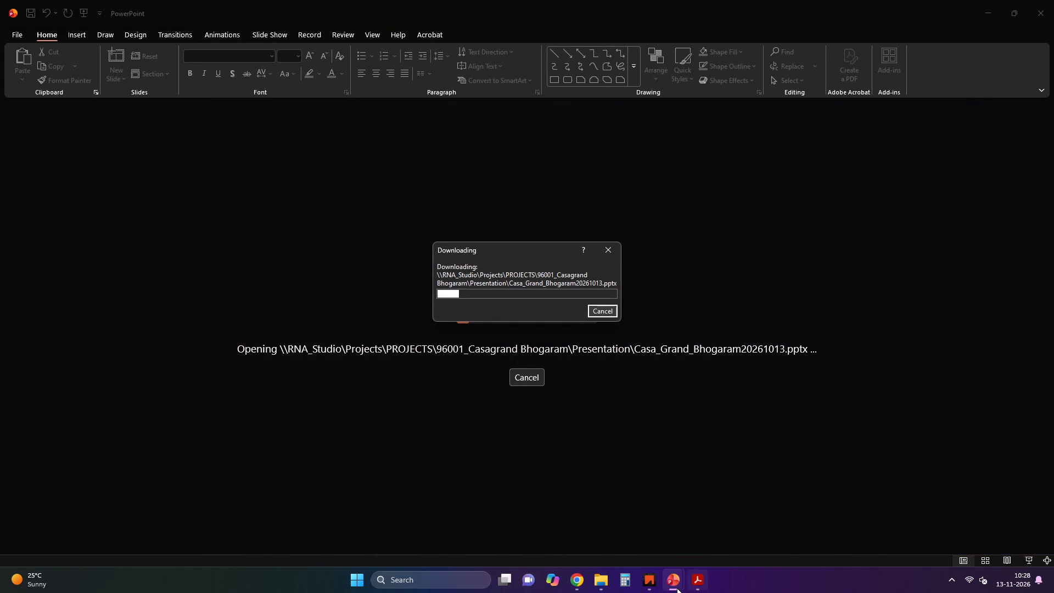
# Close the Casa_Grand_Bhogaram20261013 - Copy presentation while the original file is loading.
pyautogui.click(663, 586)
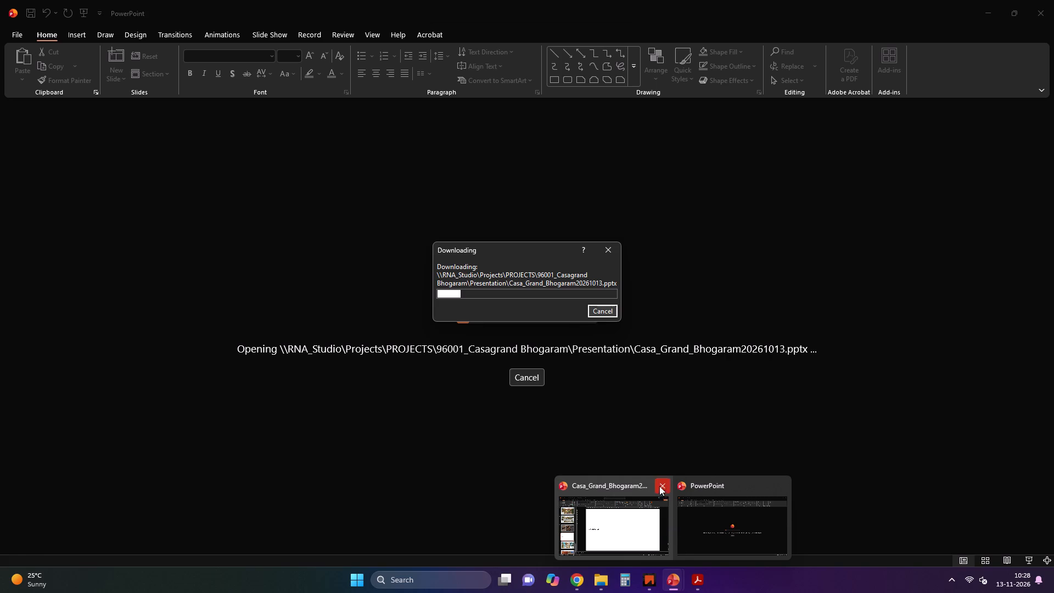
pyautogui.click(659, 483)
pyautogui.click(648, 504)
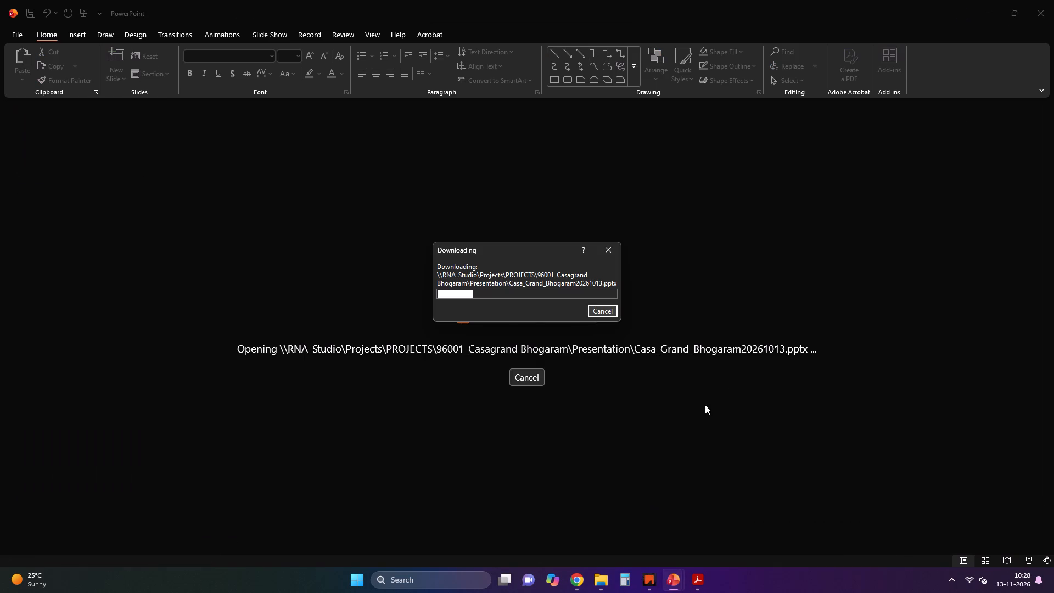
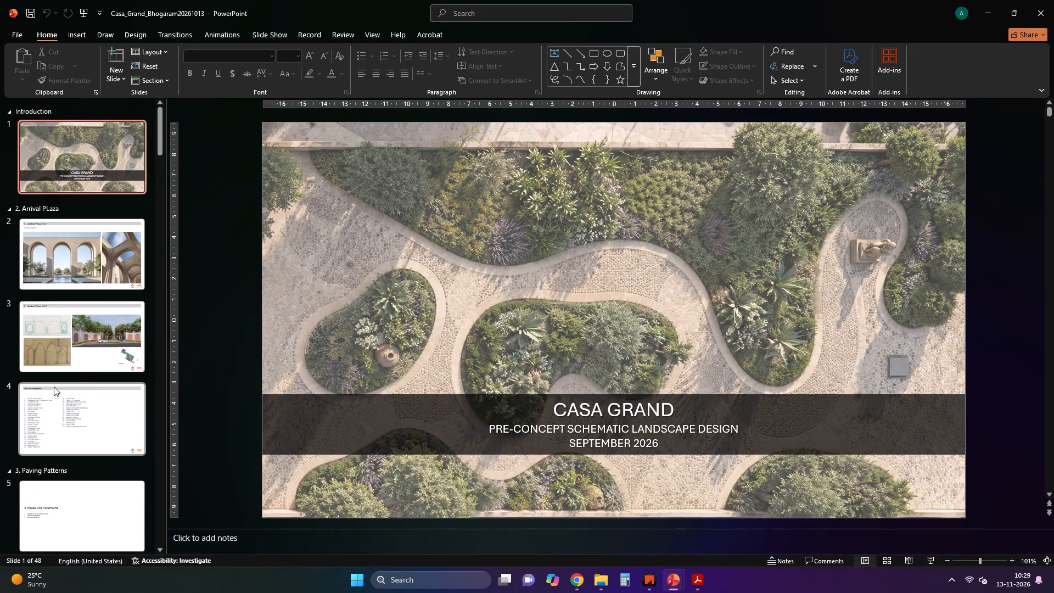
# Review the original presentation's slides from Arrival Plaza on slide 2 to the 9.0 m right of way on slide 7.
pyautogui.click(89, 258)
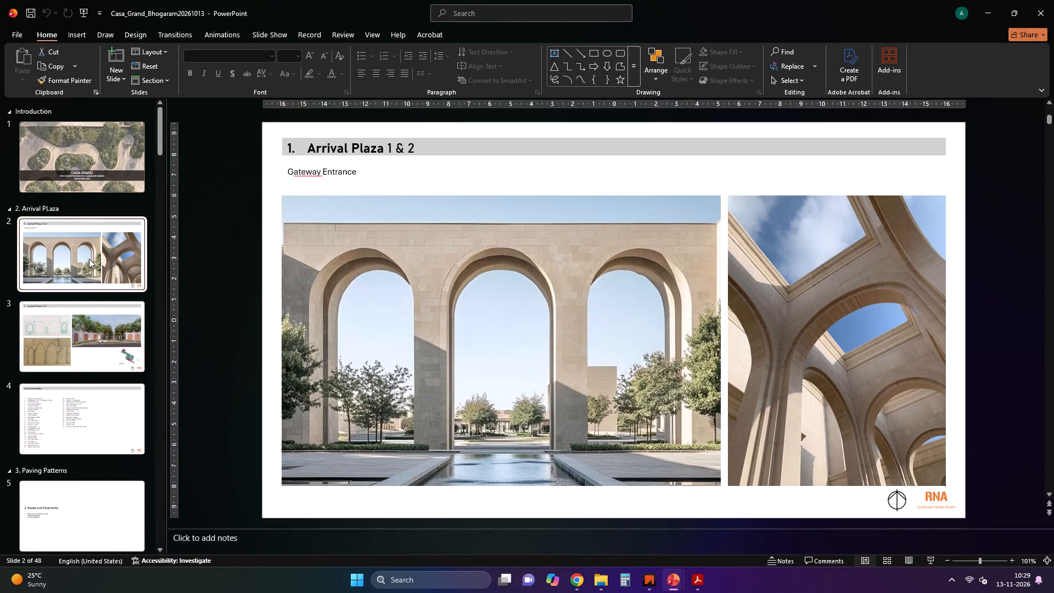
pyautogui.press('Down')
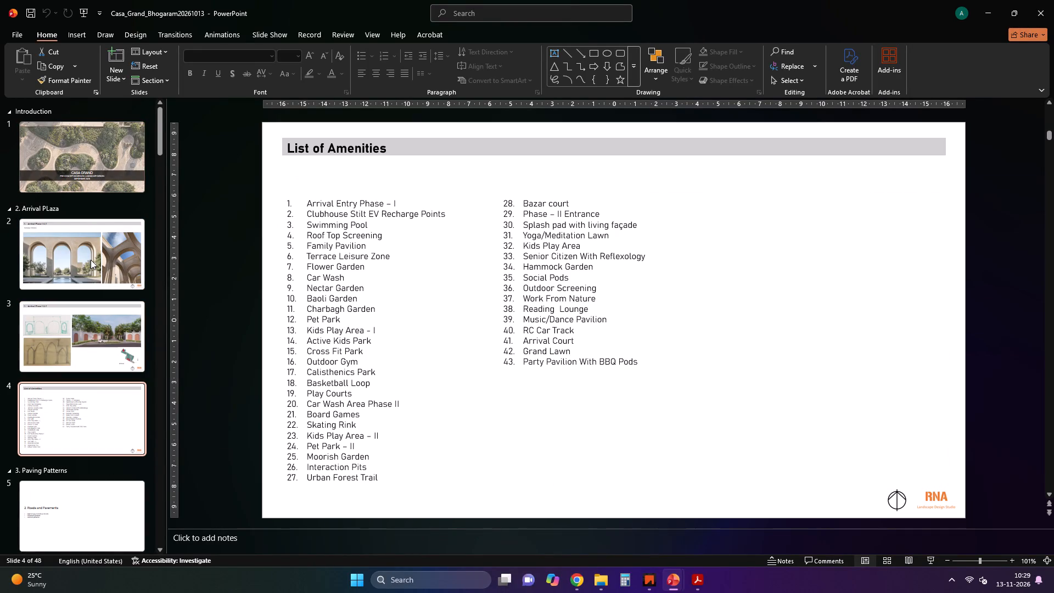
pyautogui.press('Down')
pyautogui.press('Down')
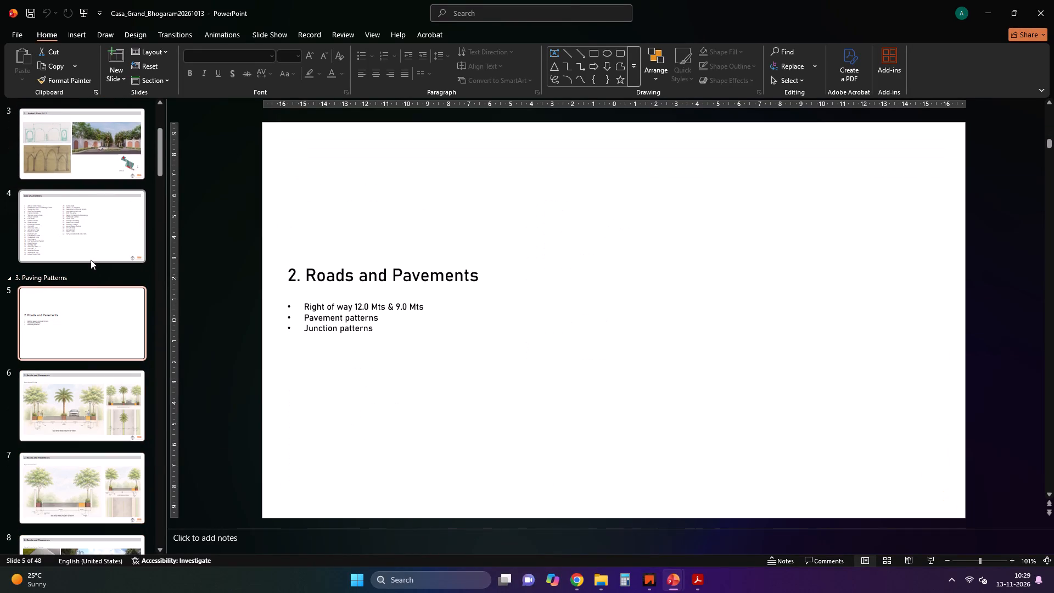
pyautogui.press('Down')
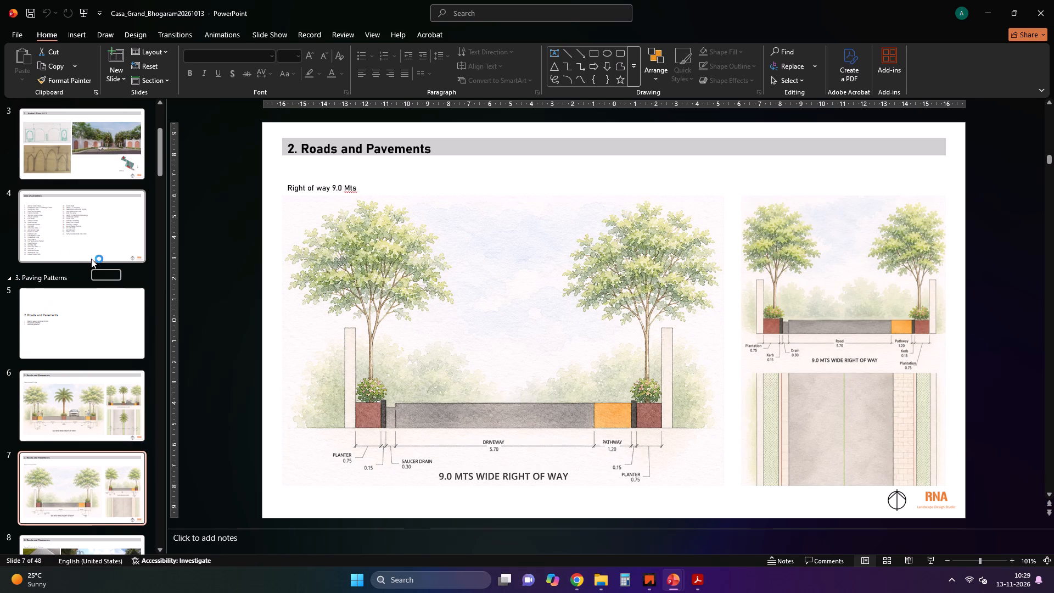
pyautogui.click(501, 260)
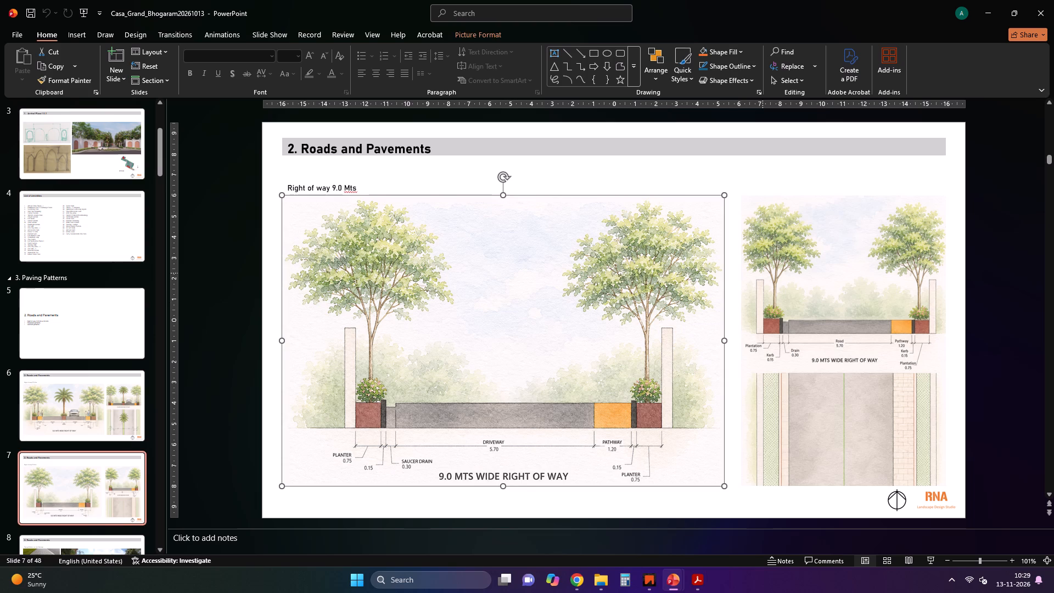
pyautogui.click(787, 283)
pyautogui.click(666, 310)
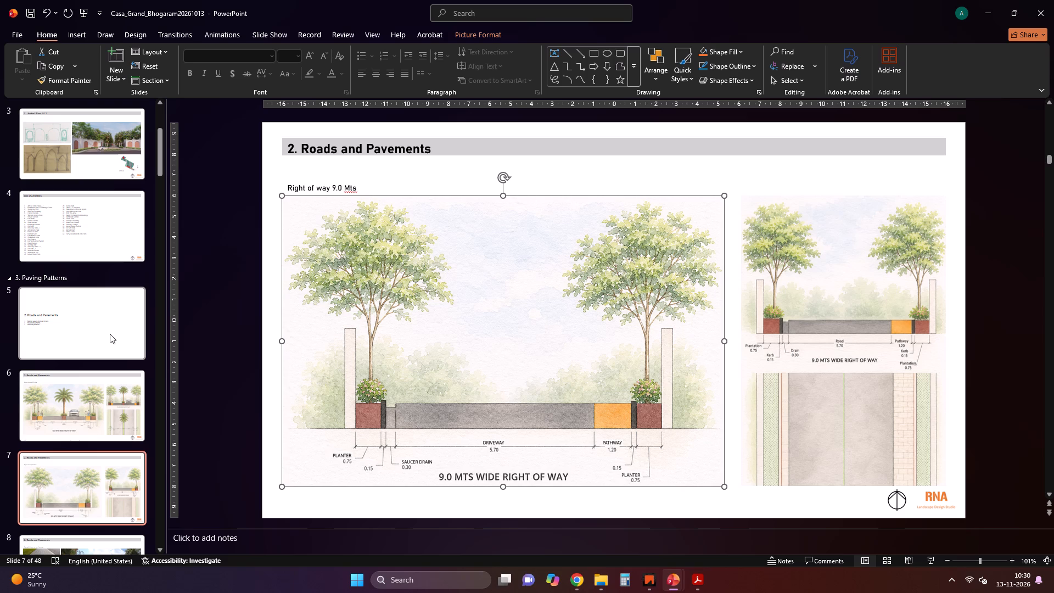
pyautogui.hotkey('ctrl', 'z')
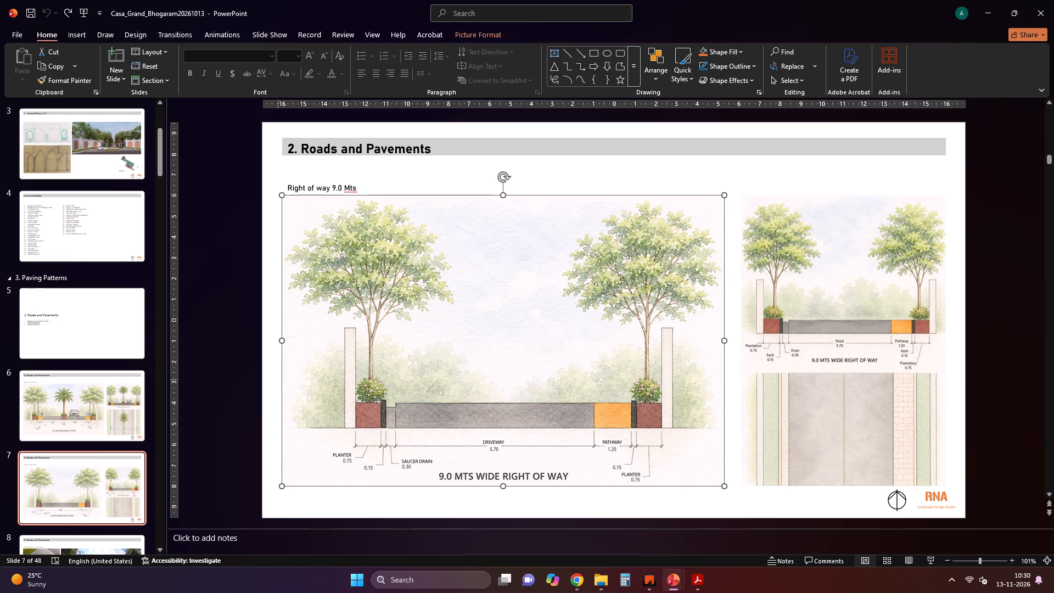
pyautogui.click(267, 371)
# Review the Roads and Pavements paving pattern slides from slide 8 through to The Club House divider on slide 13.
pyautogui.press('Down')
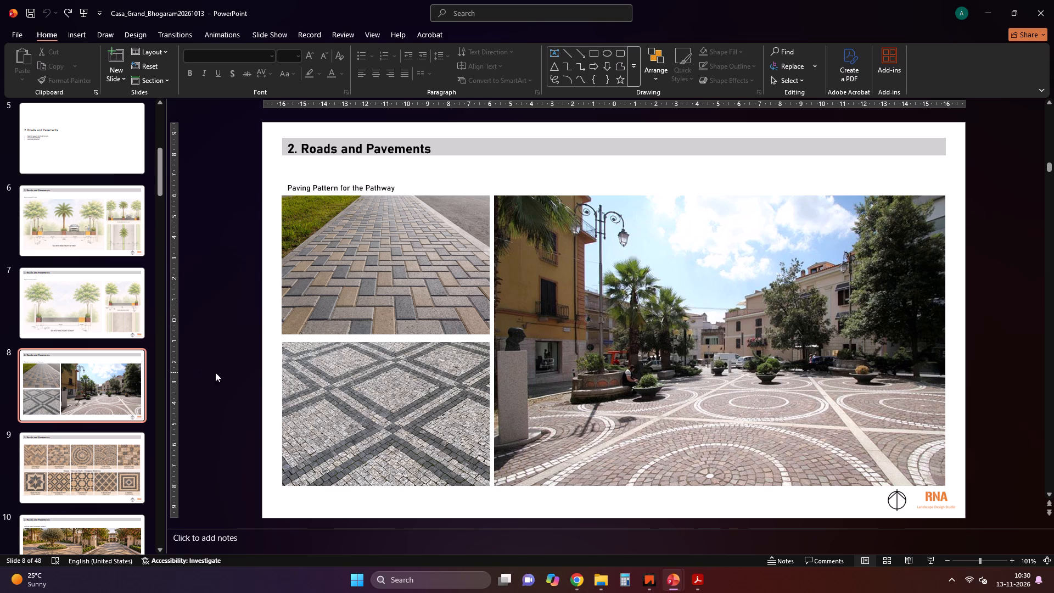
pyautogui.press('0')
pyautogui.click(61, 318)
pyautogui.click(82, 401)
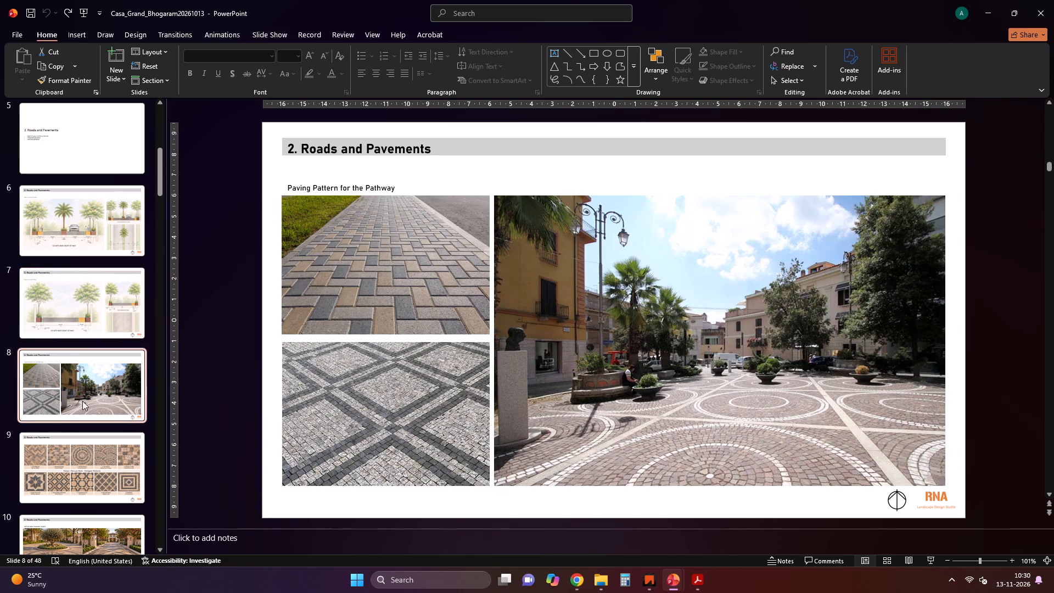
pyautogui.press('0')
pyautogui.press('Down')
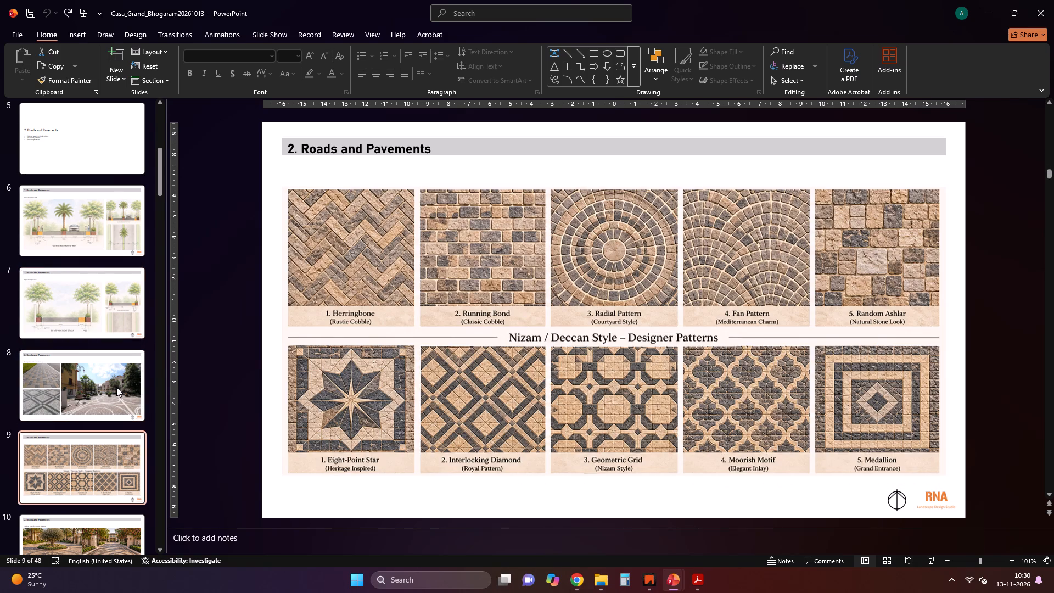
pyautogui.press('Down')
pyautogui.press('Down')
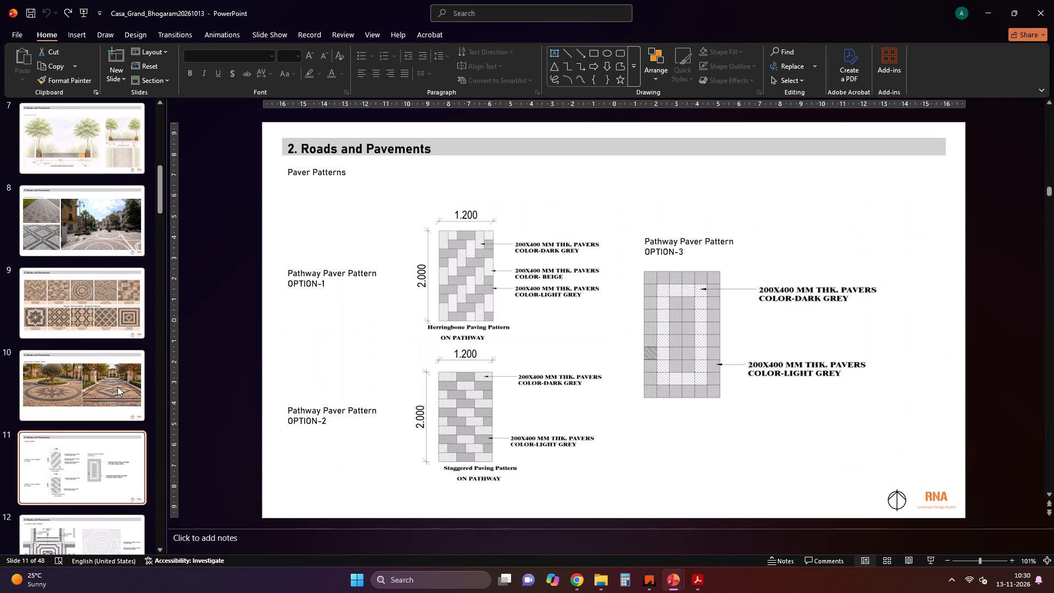
pyautogui.press('Down')
pyautogui.press('Down')
pyautogui.press('Down')
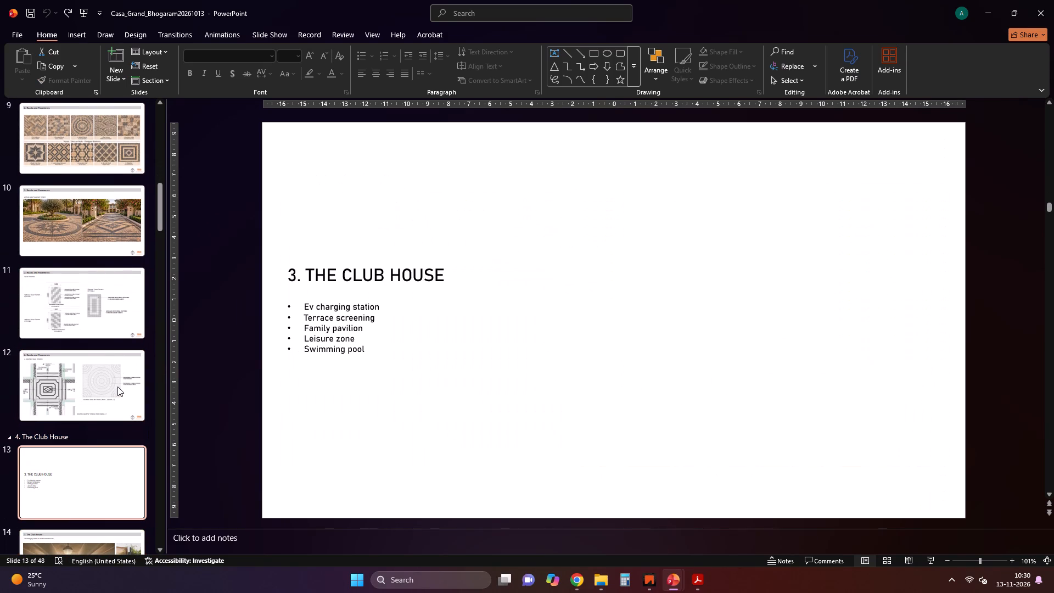
# Review the Club House and Grand Lawns slides from slide 14 on, through to The Verdant Oasis section's opening slides.
pyautogui.press('Down')
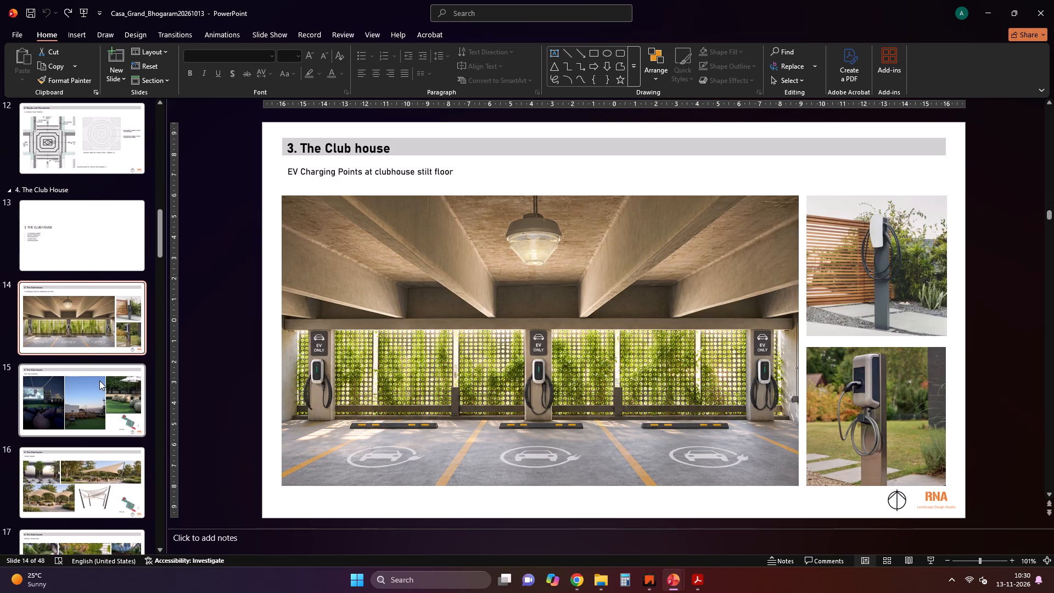
pyautogui.press('Down')
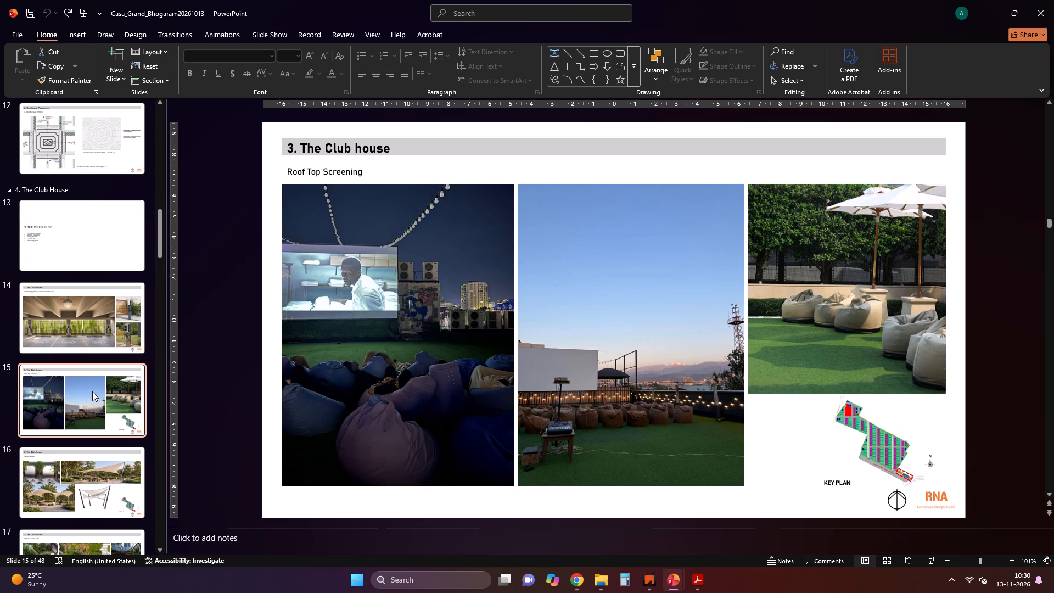
pyautogui.press('Down')
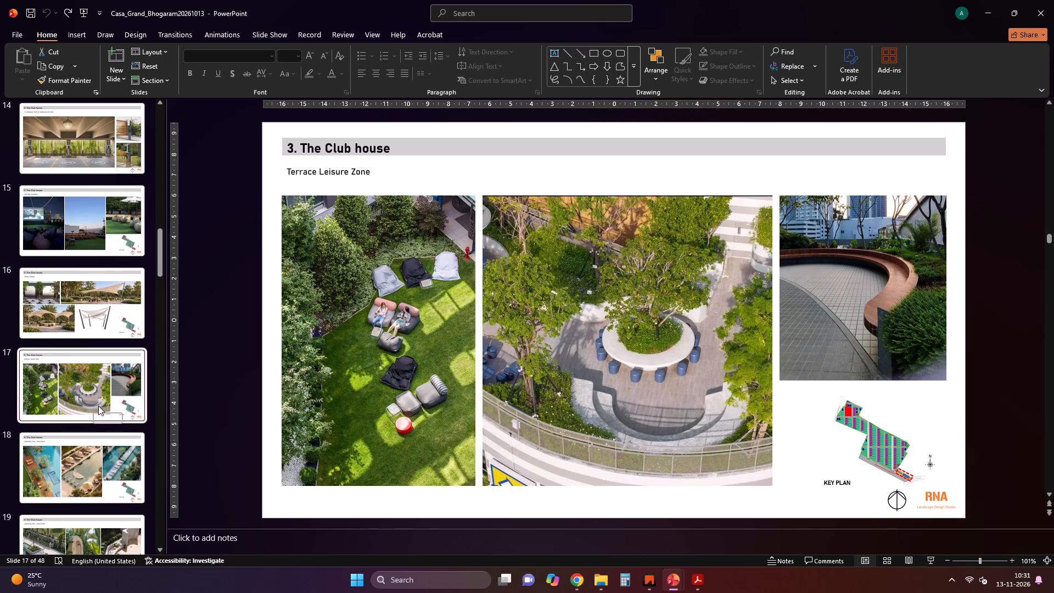
pyautogui.press('Down')
pyautogui.press('Down')
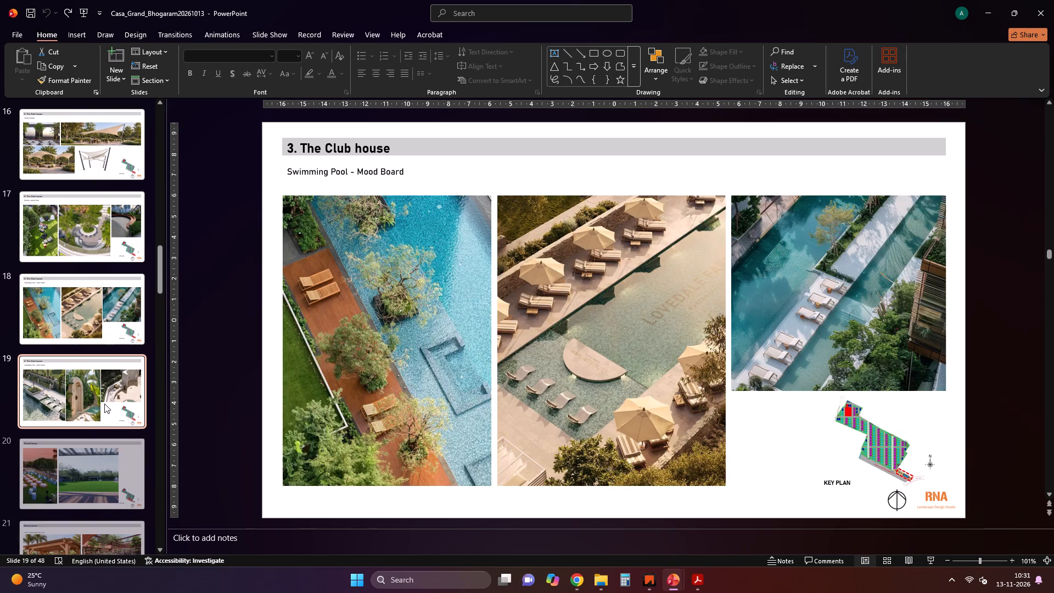
pyautogui.press('Up')
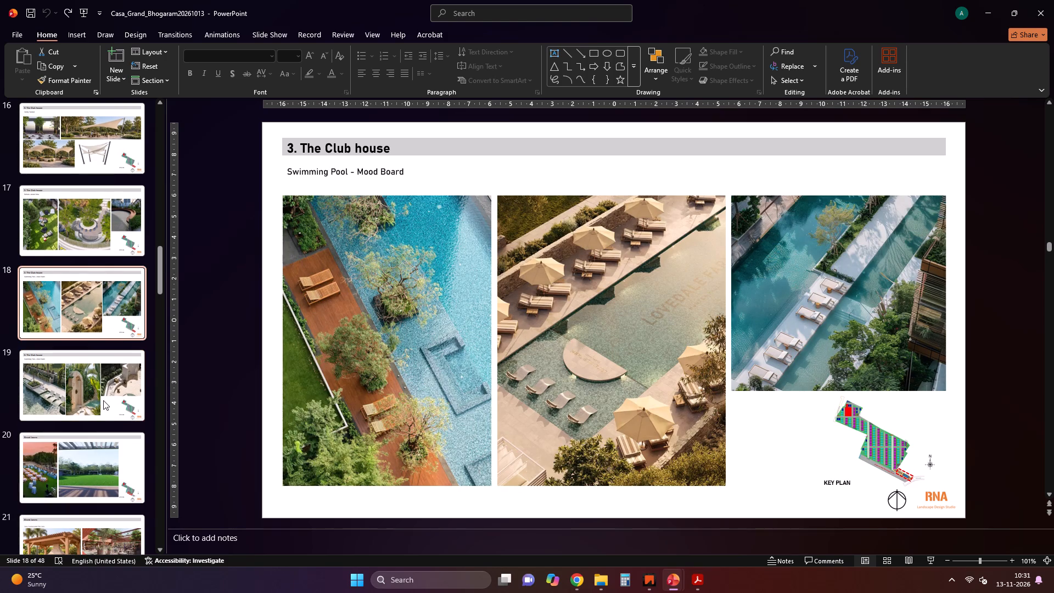
pyautogui.press('Down')
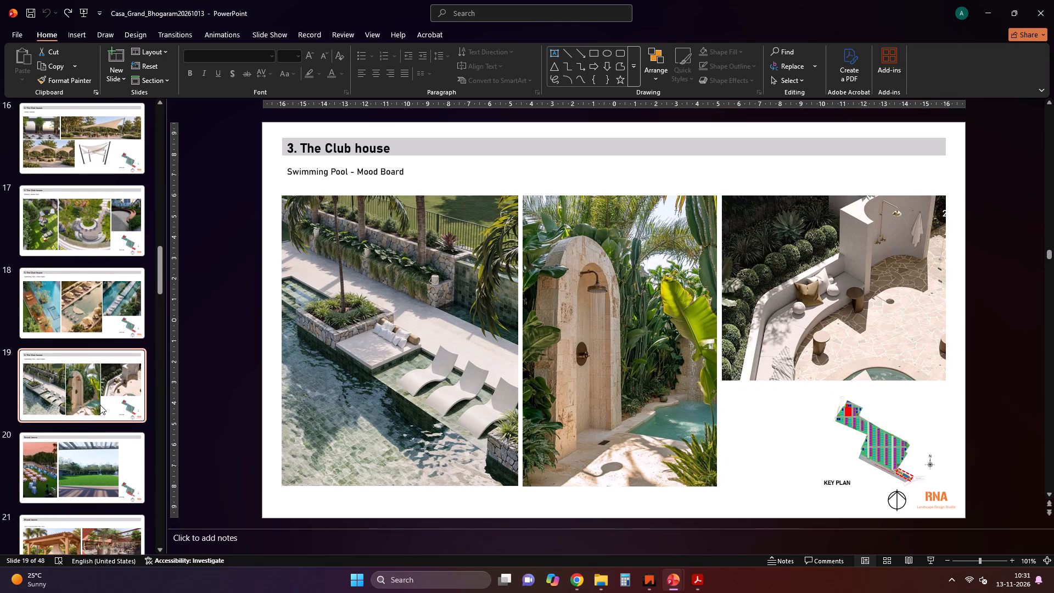
pyautogui.press('Down')
pyautogui.press('Down')
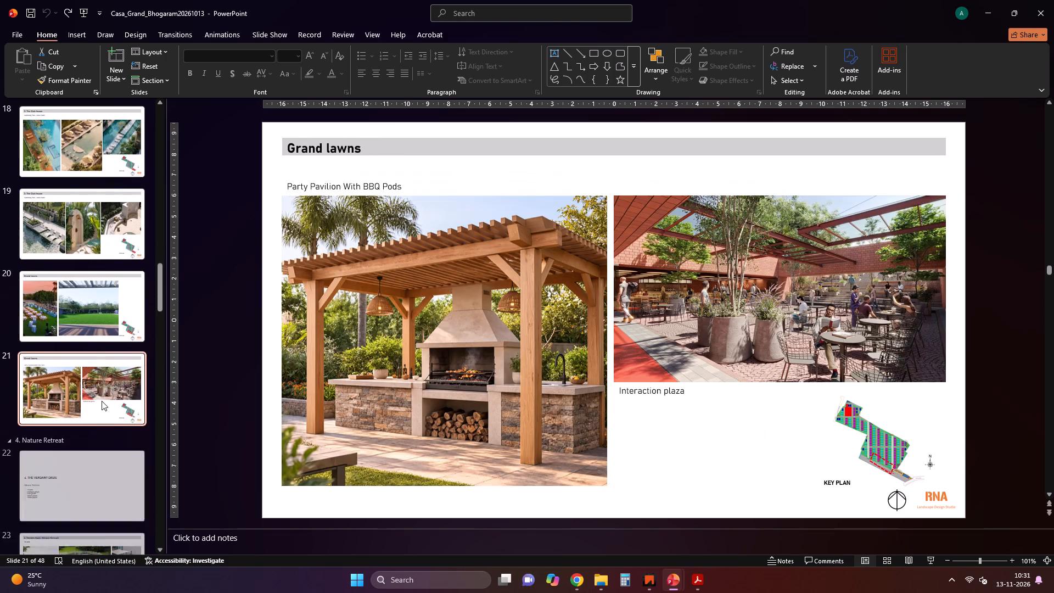
pyautogui.press('Down')
pyautogui.press('Up')
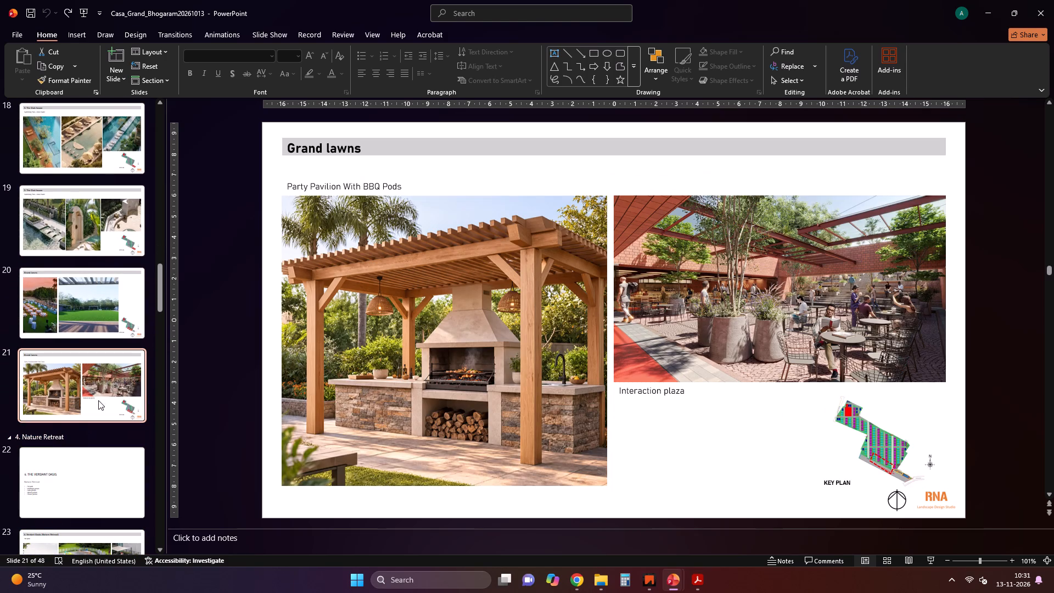
pyautogui.press('Down')
pyautogui.press('Down')
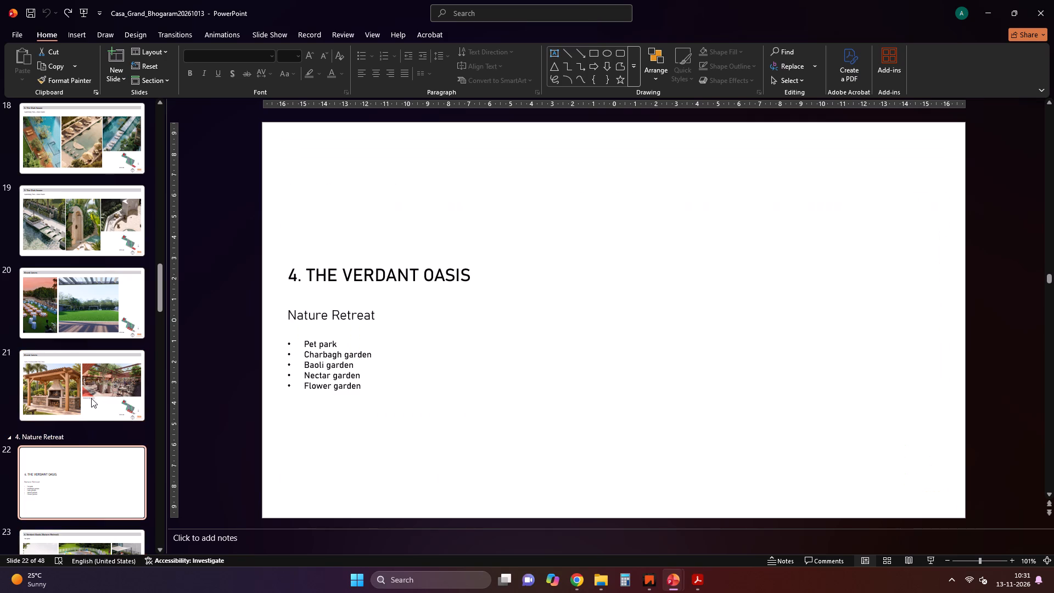
pyautogui.press('Down')
# Return to The Club House divider on slide 13 and add a "Sky gazing" bullet after Swimming pool.
pyautogui.press('Up')
pyautogui.press('Up')
pyautogui.press('Up')
pyautogui.press('Up')
pyautogui.press('Up')
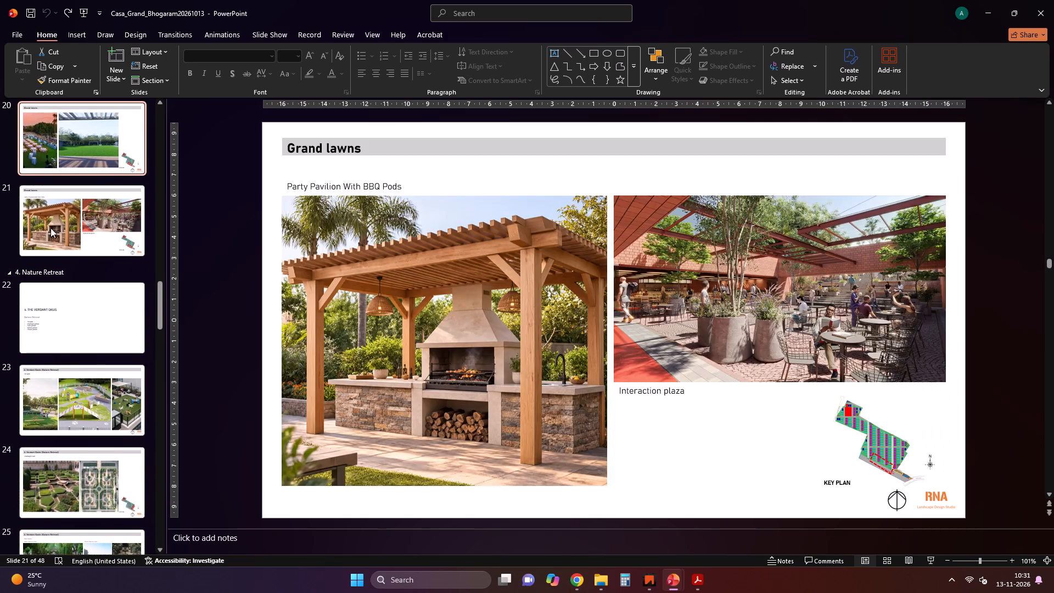
pyautogui.press('Up')
pyautogui.press('Up')
pyautogui.press('Up')
pyautogui.press('Up')
pyautogui.press('Up')
pyautogui.press('Up')
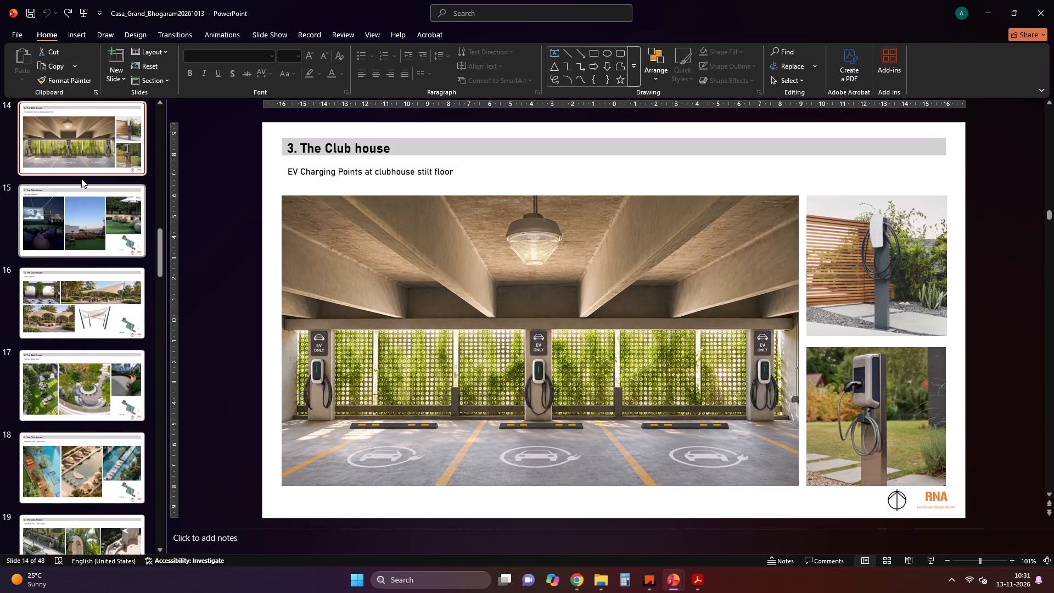
pyautogui.click(88, 165)
pyautogui.click(379, 353)
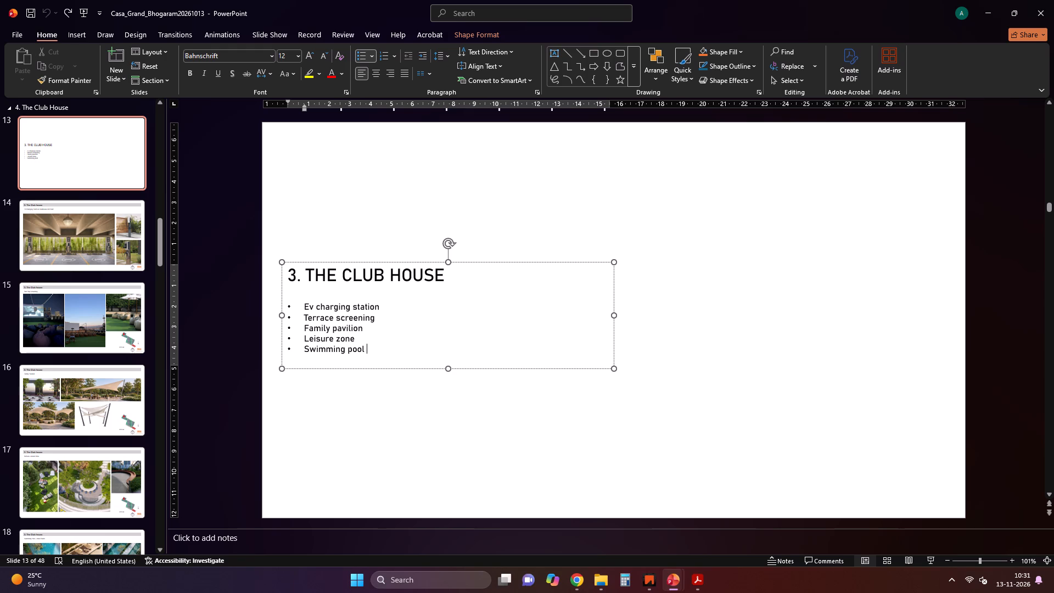
pyautogui.moveTo(303, 303); pyautogui.dragTo(370, 301)
pyautogui.moveTo(370, 301); pyautogui.dragTo(458, 301)
pyautogui.click(407, 301)
pyautogui.click(384, 344)
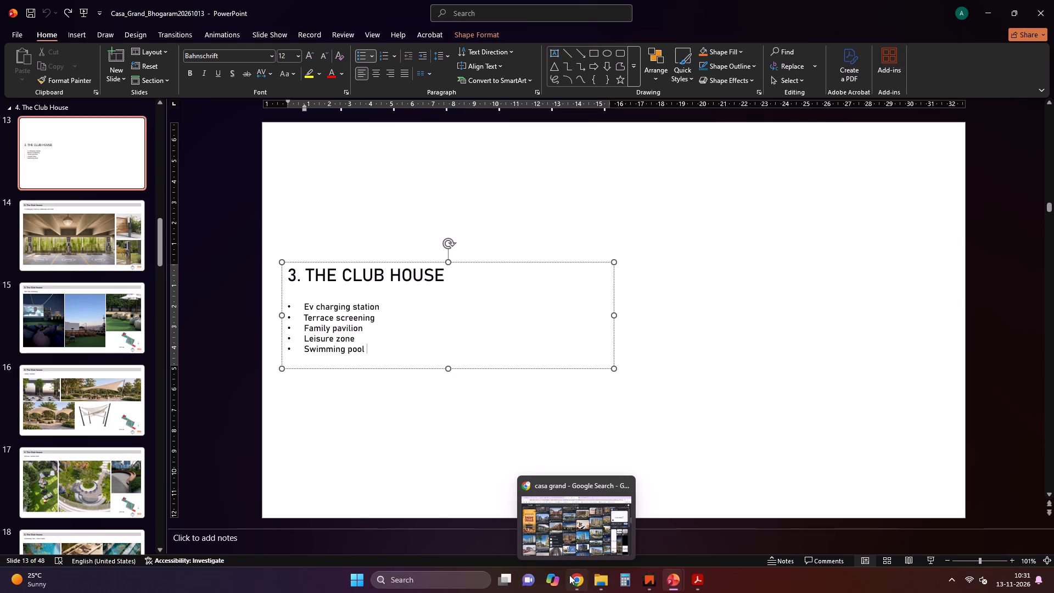
pyautogui.press('Return')
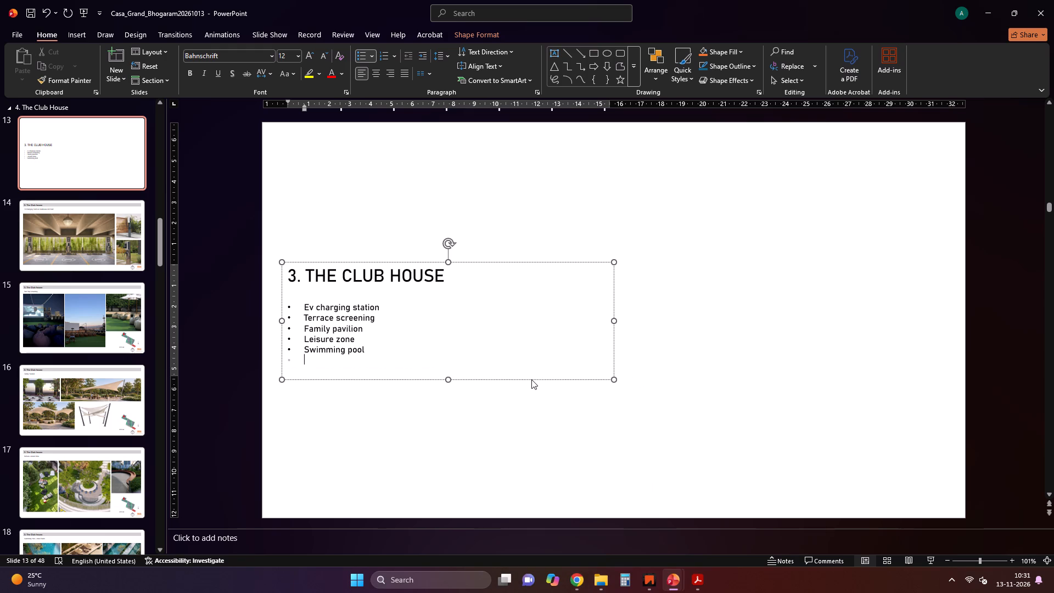
pyautogui.hotkey('shift', 's')
pyautogui.write('ky gazing')
pyautogui.press('space')
# Add a "Floating waterfall" bullet below Sky gazing on The Club House divider and start another bullet line.
pyautogui.press('Return')
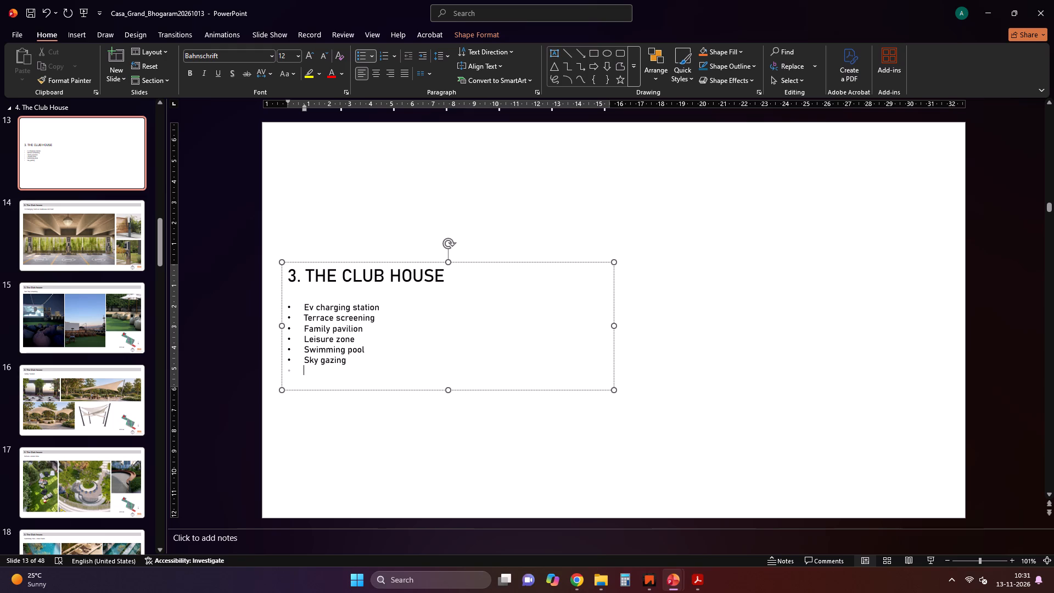
pyautogui.write('fl')
pyautogui.write('oating')
pyautogui.press('space')
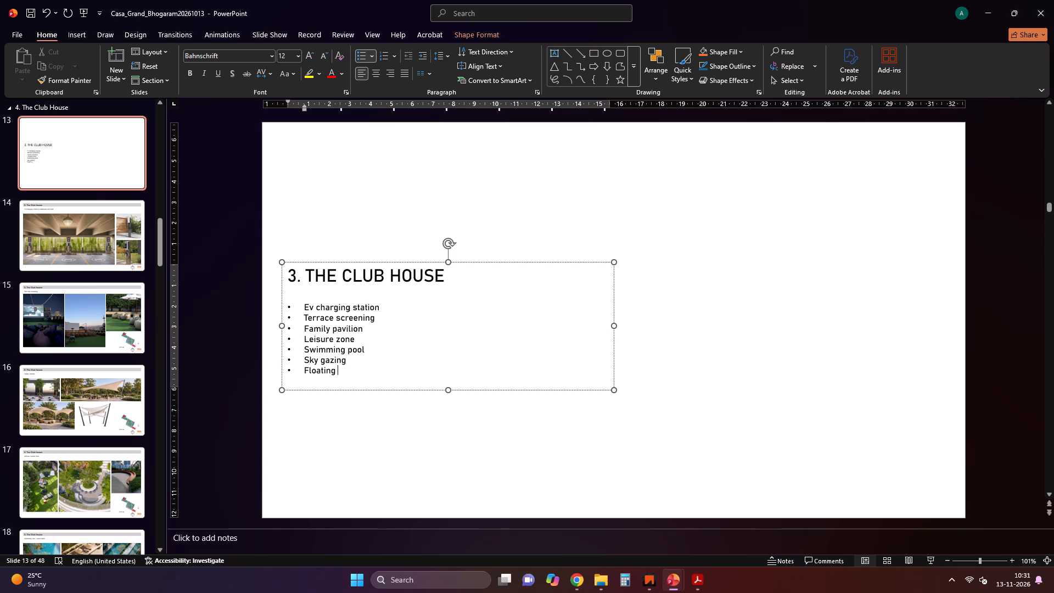
pyautogui.write('waterfall')
pyautogui.press('space')
pyautogui.press('Return')
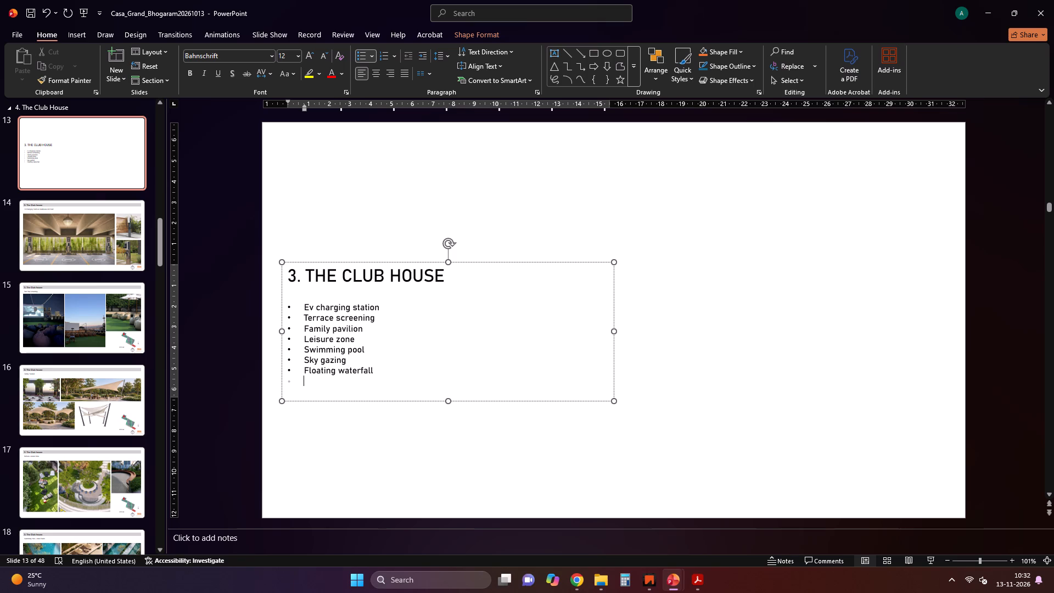
# Add a "Hanging bed" bullet below Floating waterfall in The Club House list on slide 13.
pyautogui.write('hanging')
pyautogui.press('space')
pyautogui.write('bed')
pyautogui.press('space')
pyautogui.press('Return')
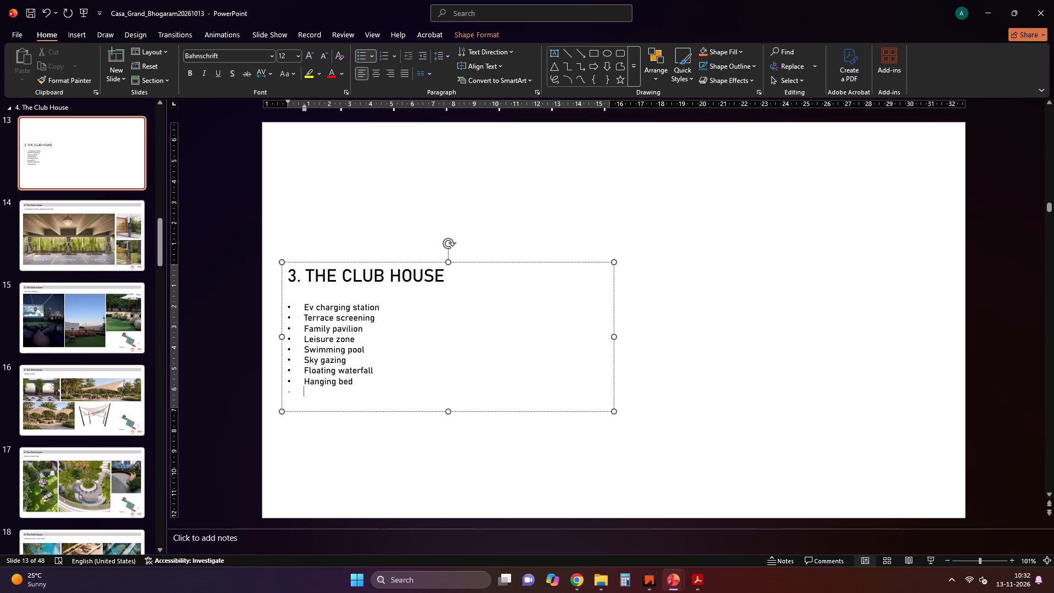
# Add a "Sunken seating" bullet below Hanging bed in The Club House list.
pyautogui.write('sunke')
pyautogui.press('space')
pyautogui.press('\\')
pyautogui.press('BackSpace')
pyautogui.press('BackSpace')
pyautogui.write('m se')
pyautogui.press('BackSpace')
pyautogui.press('BackSpace')
pyautogui.press('BackSpace')
pyautogui.press('BackSpace')
pyautogui.write('n seating')
pyautogui.press('space')
pyautogui.press('Return')
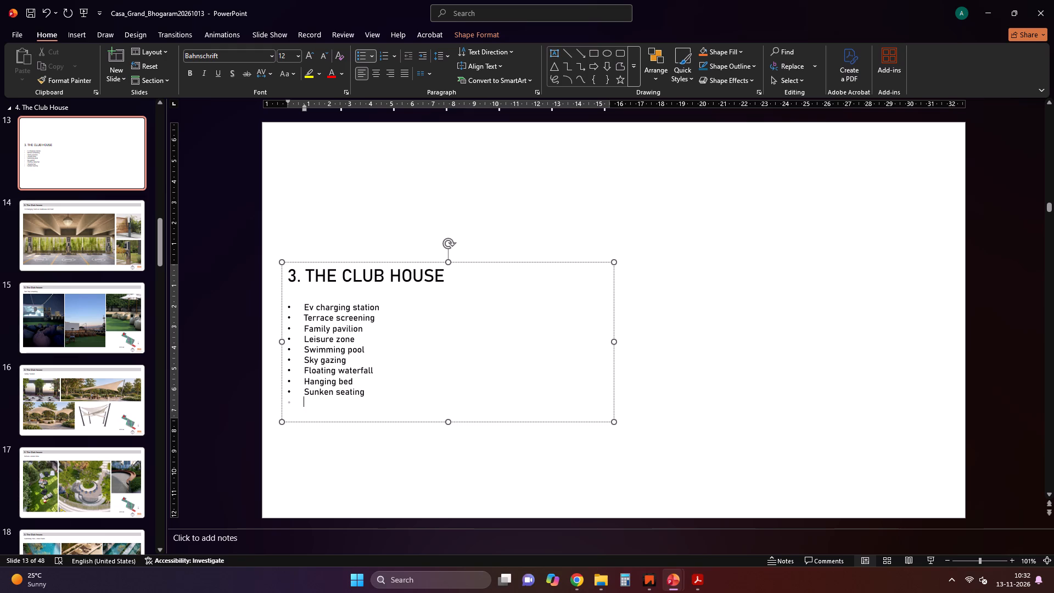
# Add a "Pool loungers" bullet below Sunken seating and start another bullet line.
pyautogui.write('pool laungers')
pyautogui.press('space')
pyautogui.press('Return')
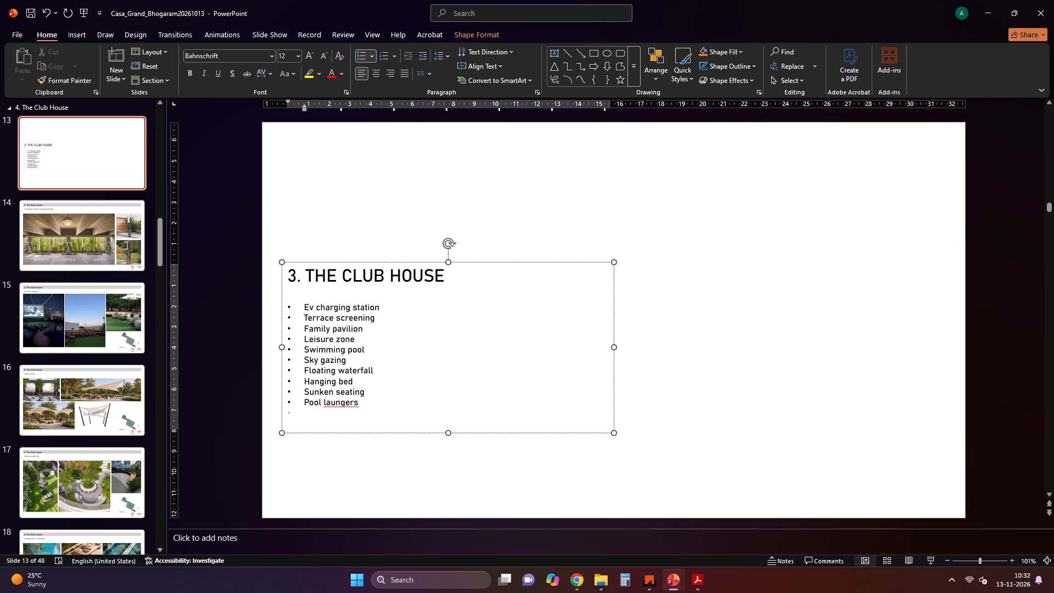
pyautogui.click(329, 401)
pyautogui.press('BackSpace')
pyautogui.press('o')
pyautogui.click(371, 404)
pyautogui.press('Return')
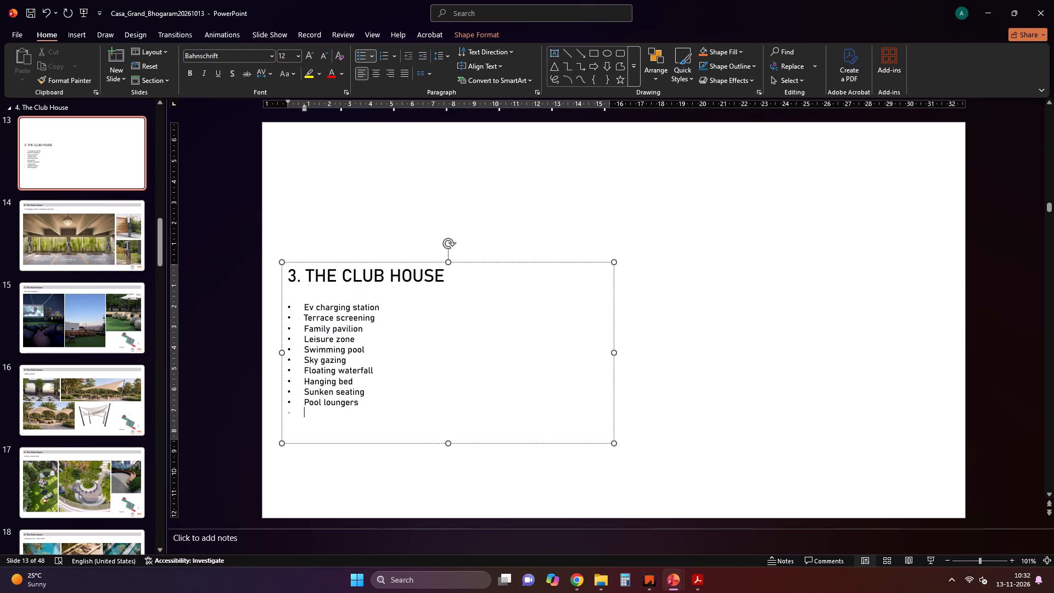
# Add a "Toddlers pool" bullet below Pool loungers in The Club House list.
pyautogui.press('c')
pyautogui.press('BackSpace')
pyautogui.write('toddler')
pyautogui.press('space')
pyautogui.press('BackSpace')
pyautogui.press('s')
pyautogui.press('space')
pyautogui.write('pool')
pyautogui.press('space')
pyautogui.press('Return')
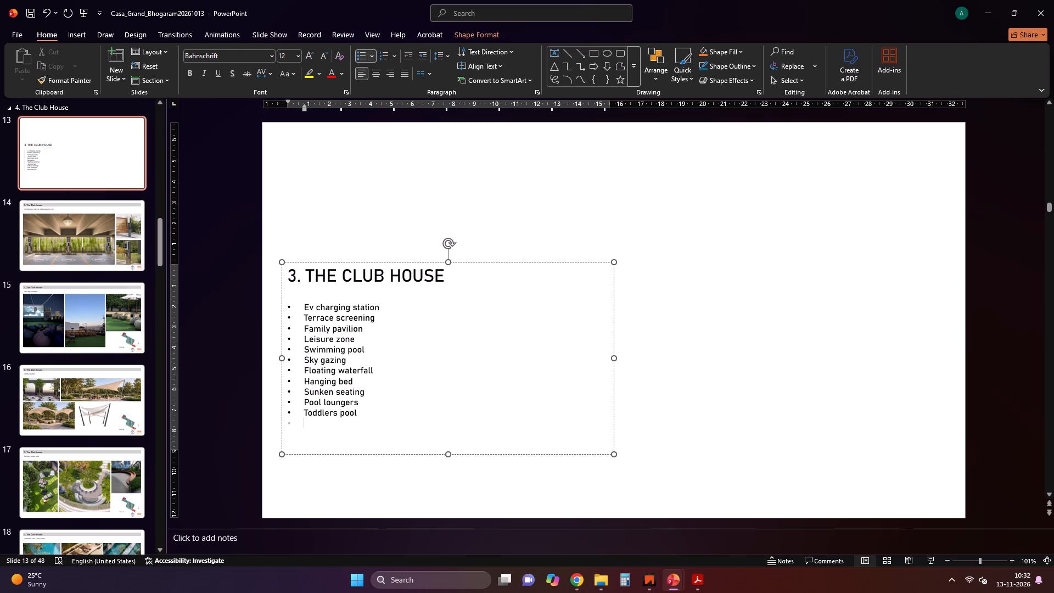
# Save the presentation under the new name Casa_Grand_Bhogaram20261113 in the same Presentation folder.
pyautogui.scroll(-2, 75, 441)
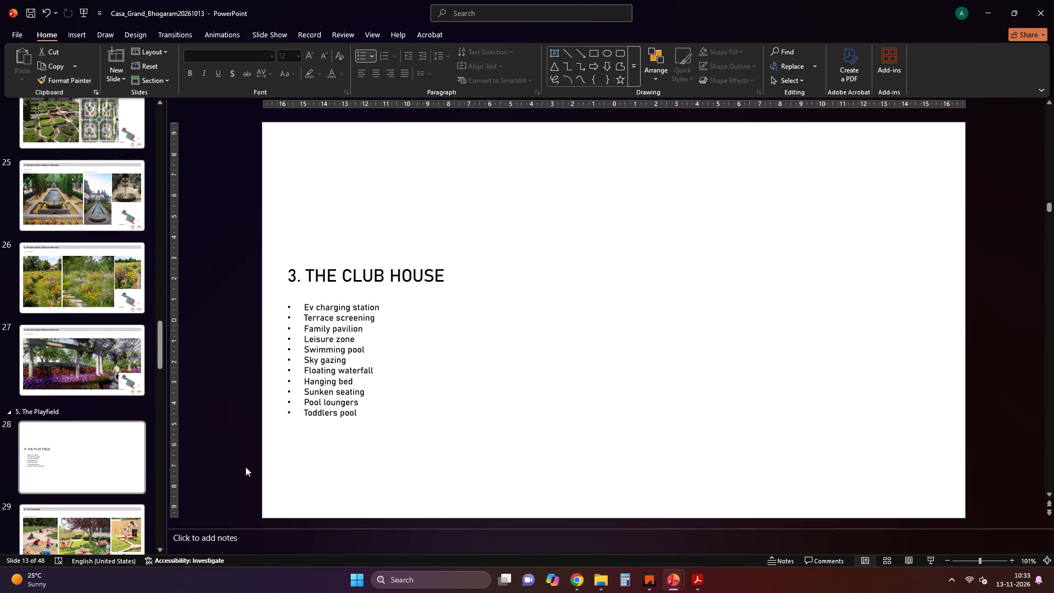
pyautogui.hotkey('ctrl', 'shift', 's')
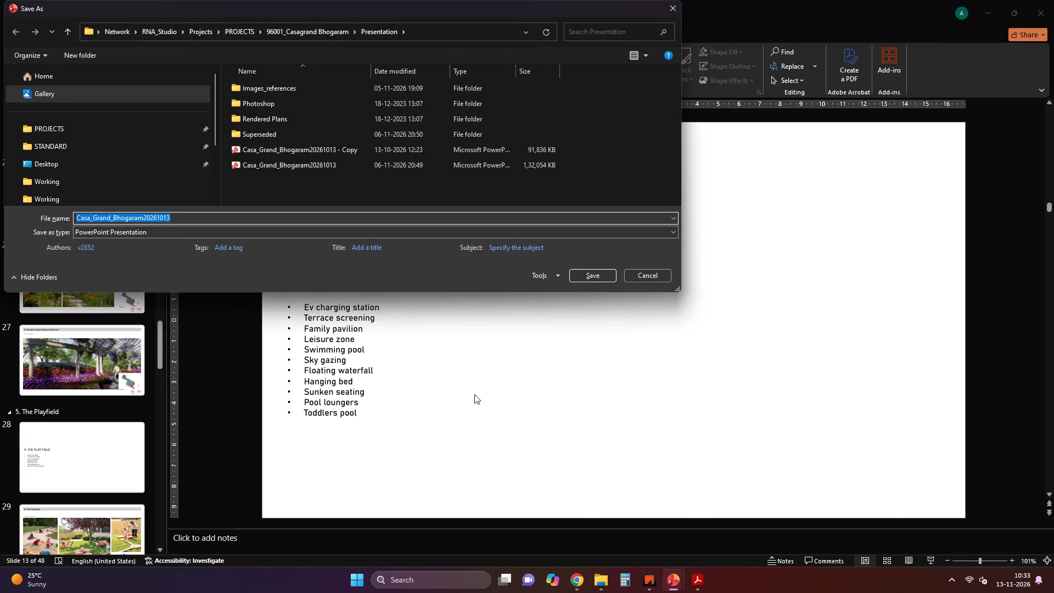
pyautogui.click(158, 219)
pyautogui.moveTo(160, 219); pyautogui.dragTo(179, 218)
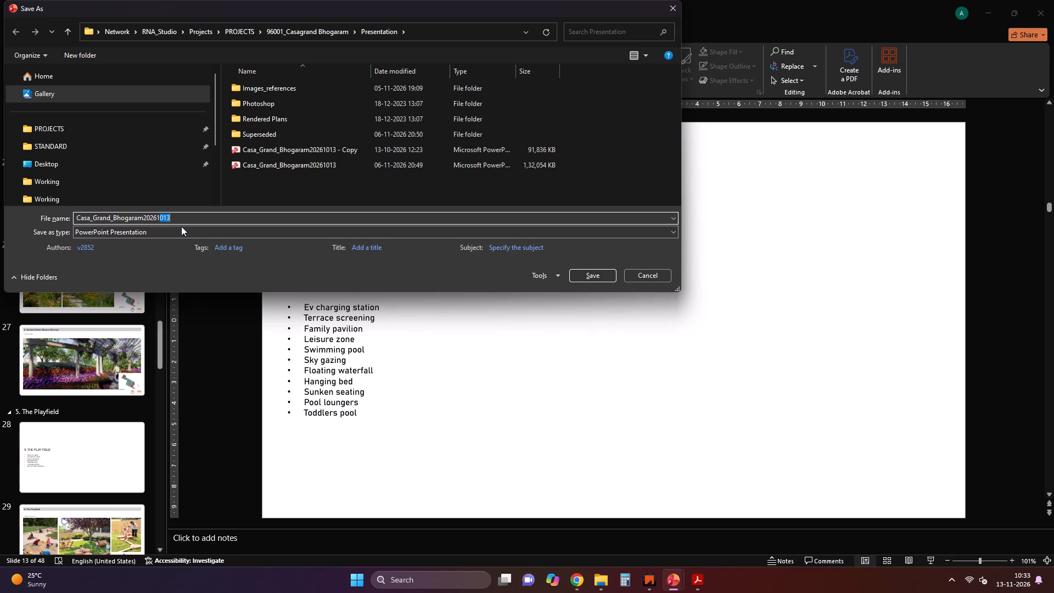
pyautogui.press('1')
pyautogui.write('13')
pyautogui.click(607, 278)
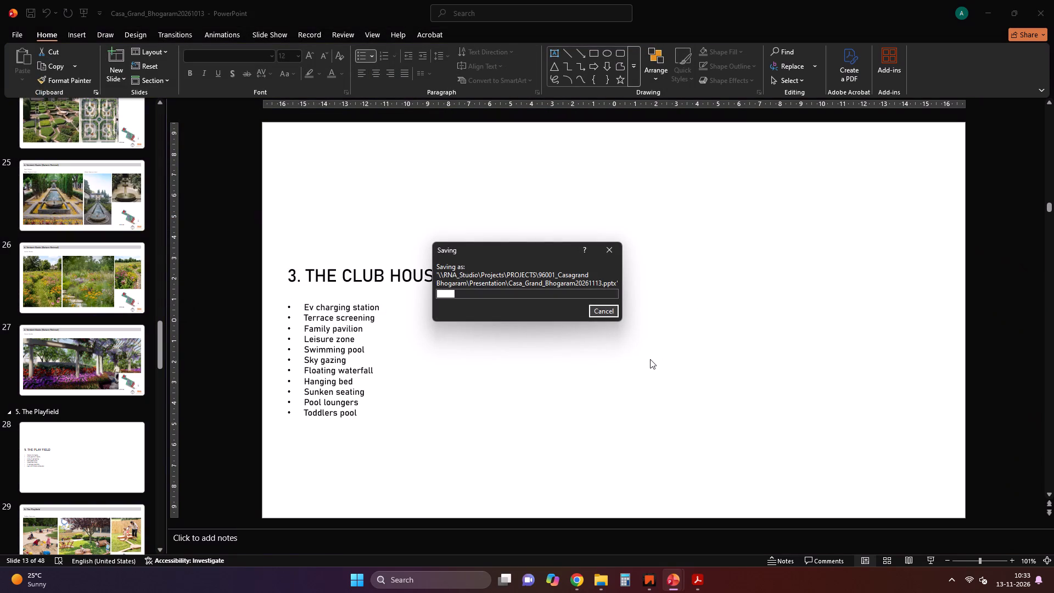
# Bring up the Casa_Grand_Bhogaram20261013 - Copy presentation for viewing.
pyautogui.click(676, 575)
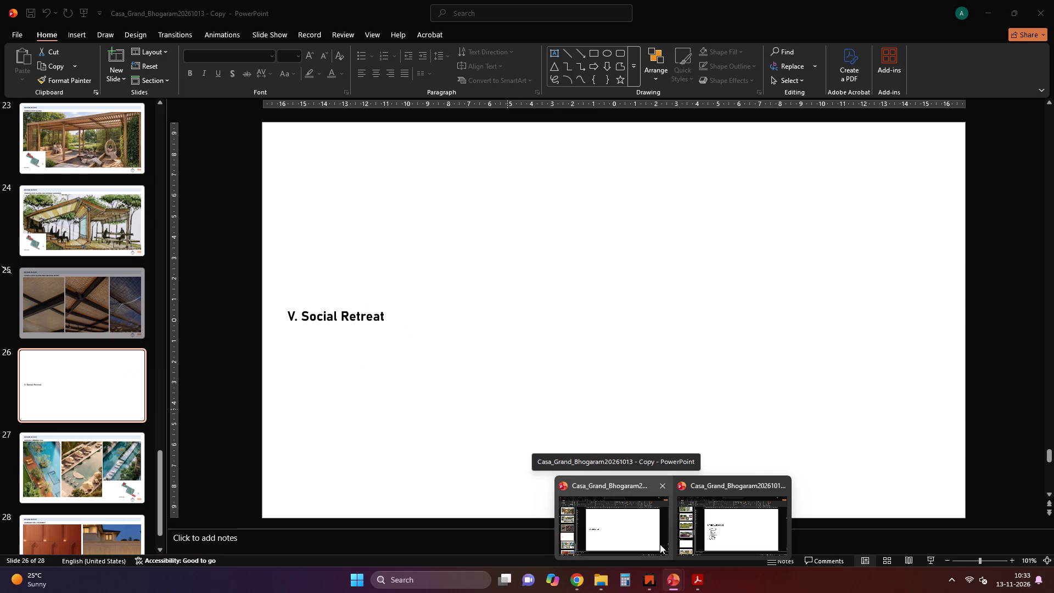
pyautogui.click(630, 510)
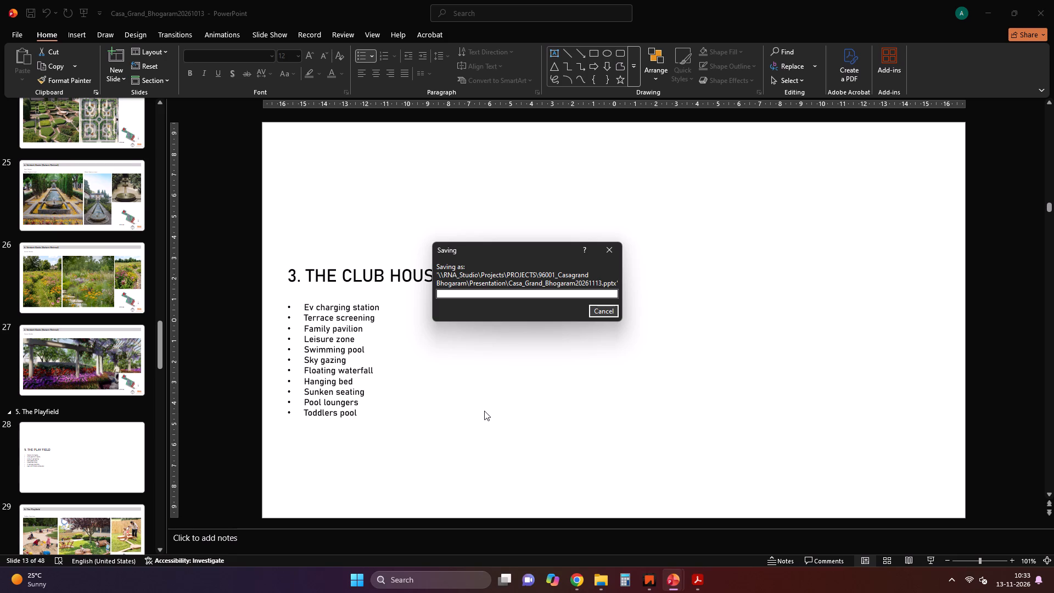
# Cut the bullets from Swimming pool through Toddlers pool out of The Club House list on slide 13.
pyautogui.click(338, 384)
pyautogui.moveTo(364, 416); pyautogui.dragTo(294, 355)
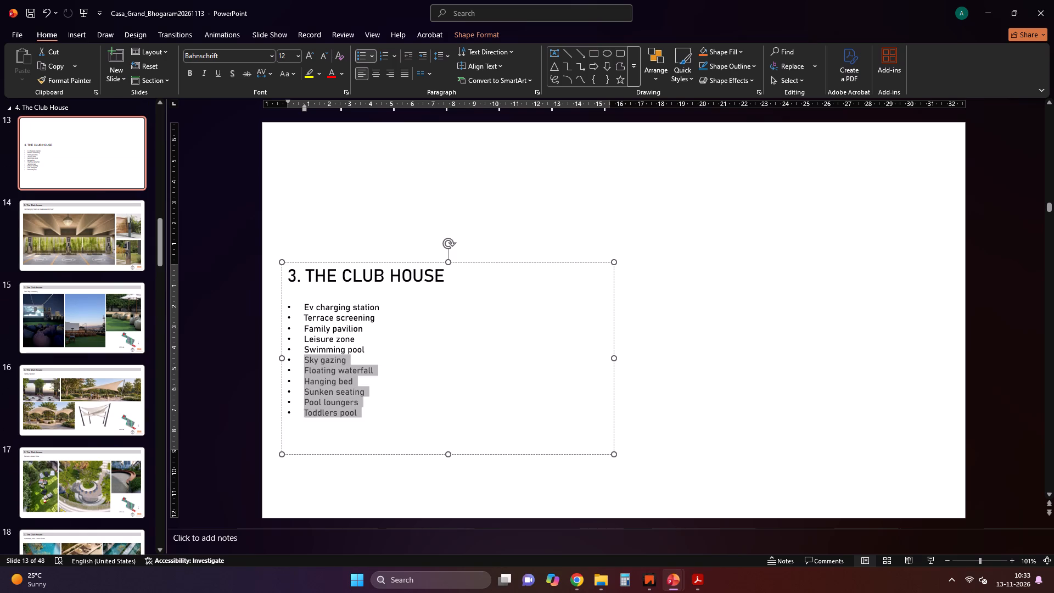
pyautogui.moveTo(294, 355); pyautogui.dragTo(300, 348)
pyautogui.hotkey('ctrl', 'x')
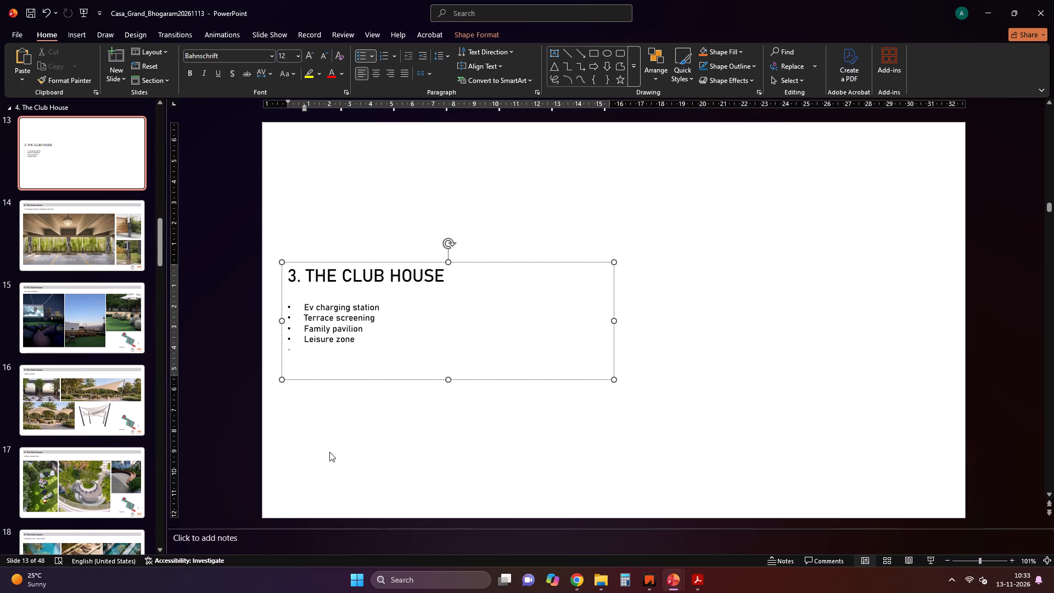
# Review the Club House and Grand Lawns slides 14 to 21, rechecking the Swimming Pool mood boards.
pyautogui.click(329, 452)
pyautogui.press('Down')
pyautogui.press('Down')
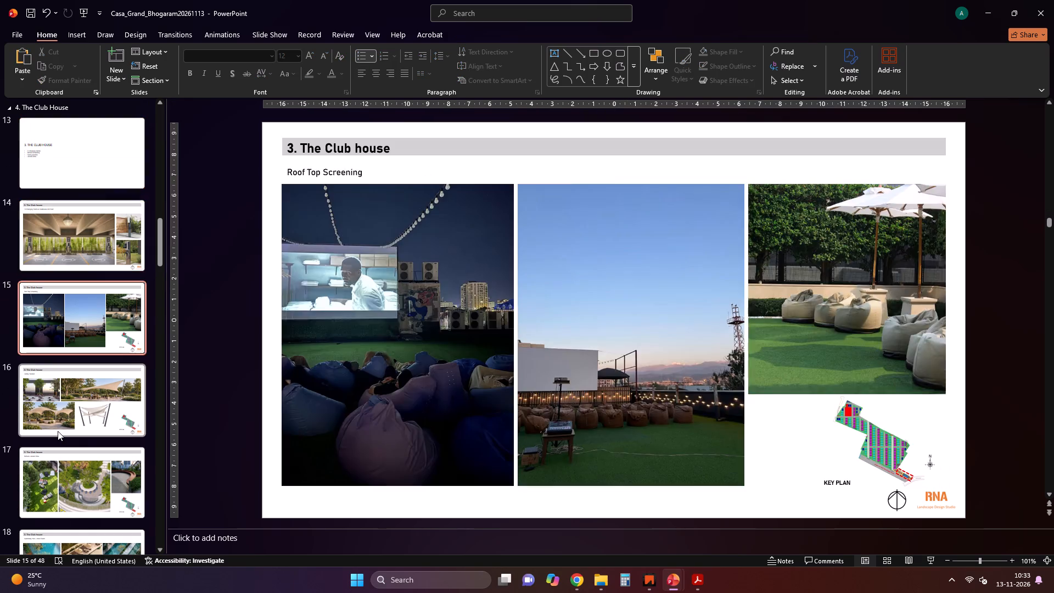
pyautogui.press('Down')
pyautogui.press('Down')
pyautogui.press('Down')
pyautogui.press('Down')
pyautogui.press('Down')
pyautogui.press('Down')
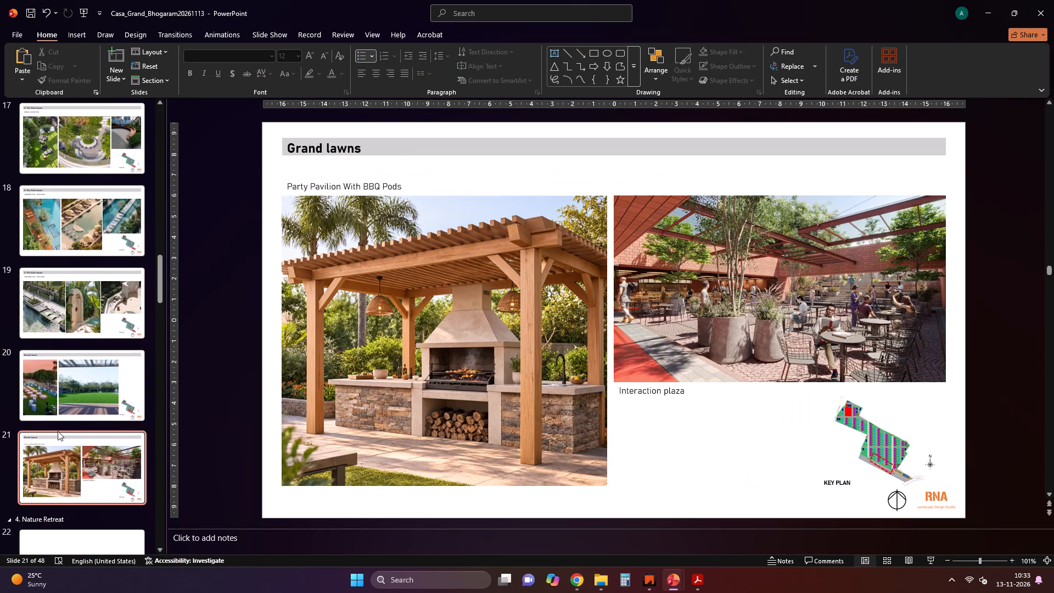
pyautogui.press('Up')
pyautogui.press('Up')
pyautogui.press('Up')
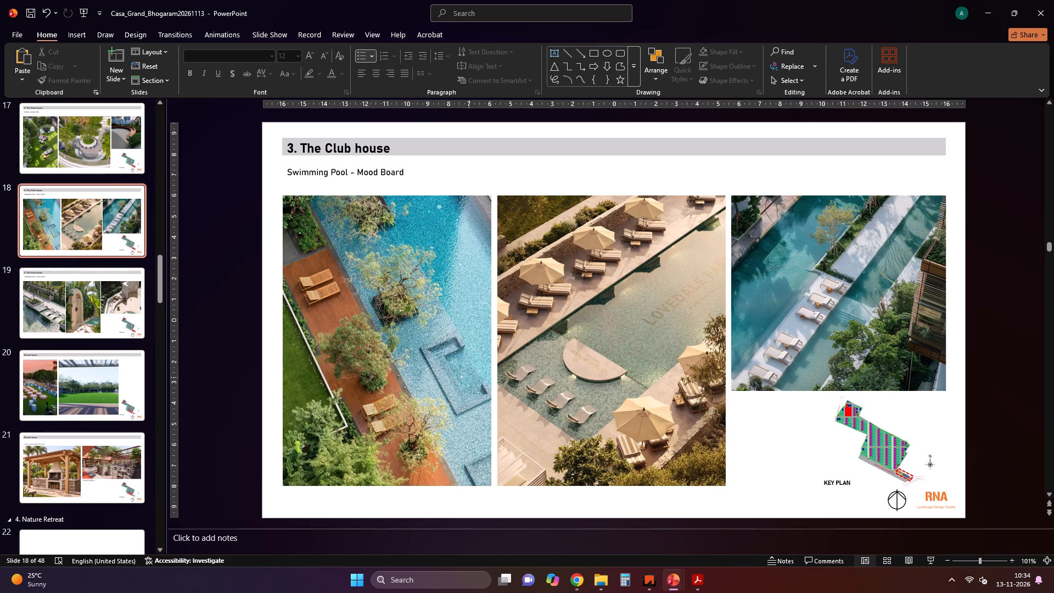
pyautogui.press('Down')
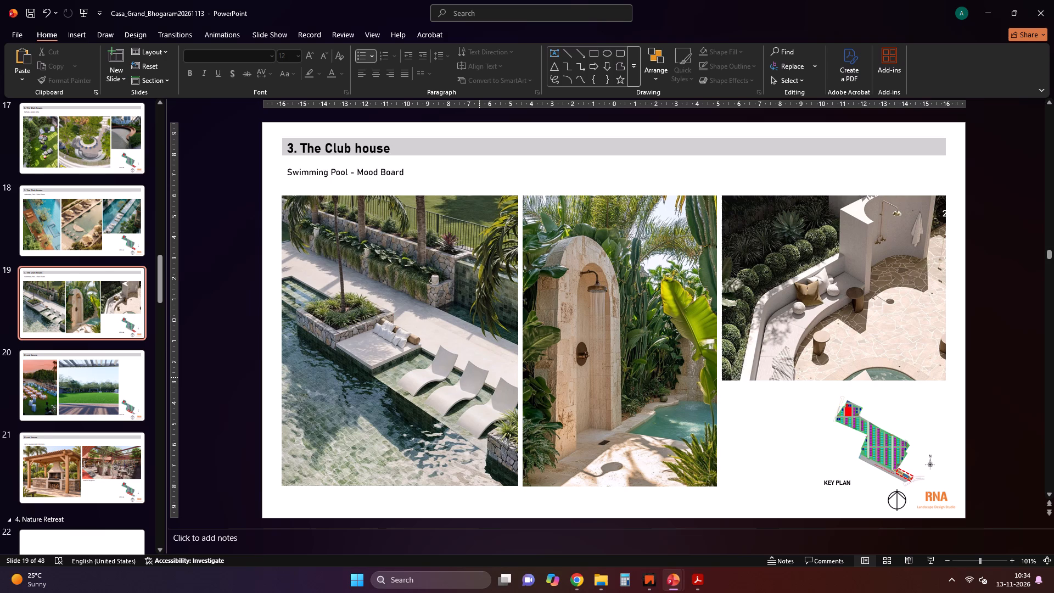
pyautogui.press('Down')
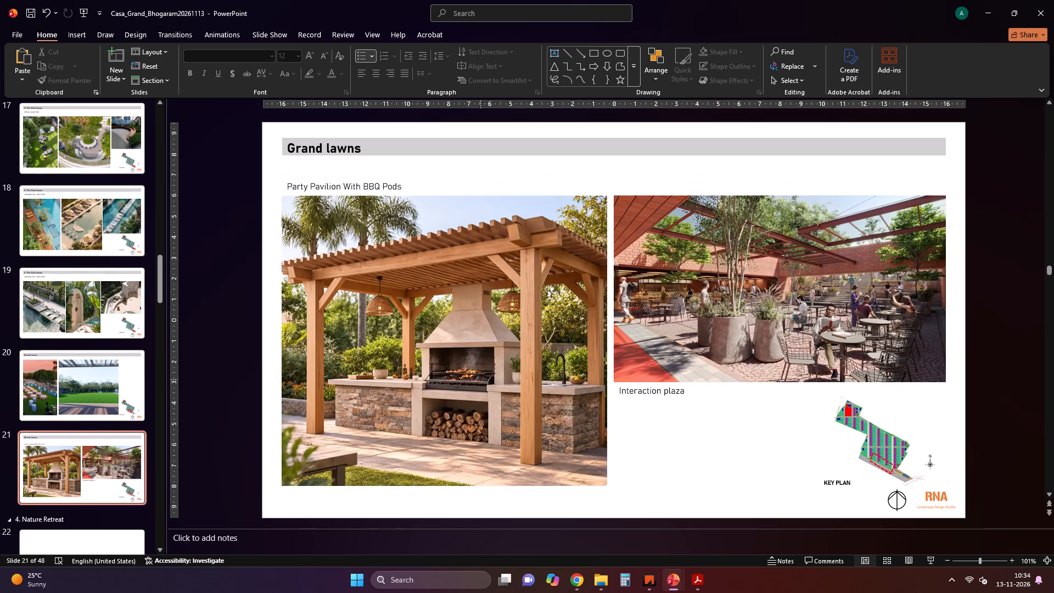
# Review The Verdant Oasis divider on slide 22 and the Nature Retreat garden slides that follow it.
pyautogui.press('Down')
pyautogui.press('Down')
pyautogui.press('Up')
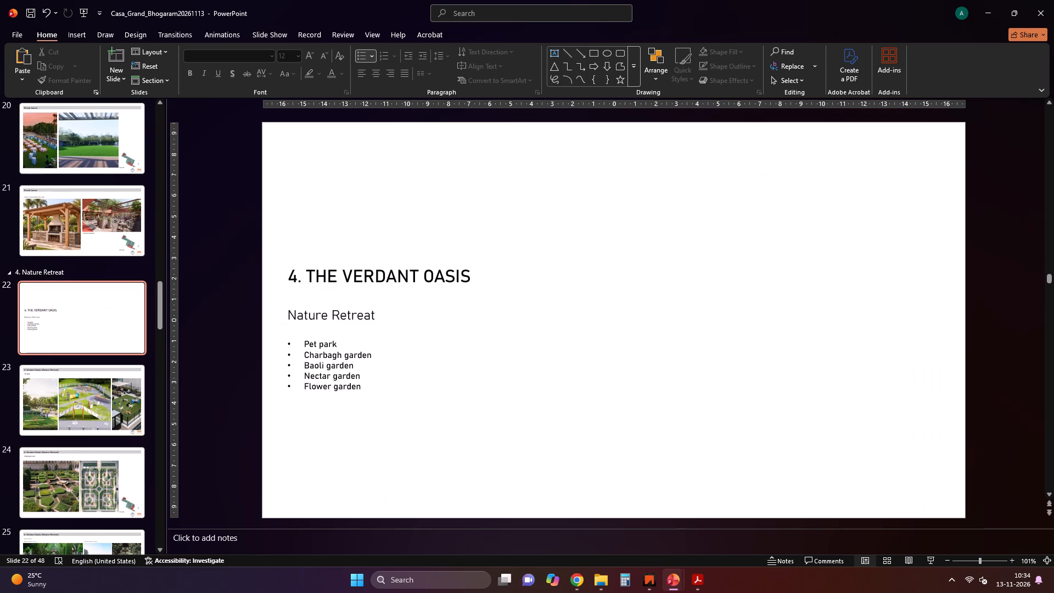
pyautogui.press('Down')
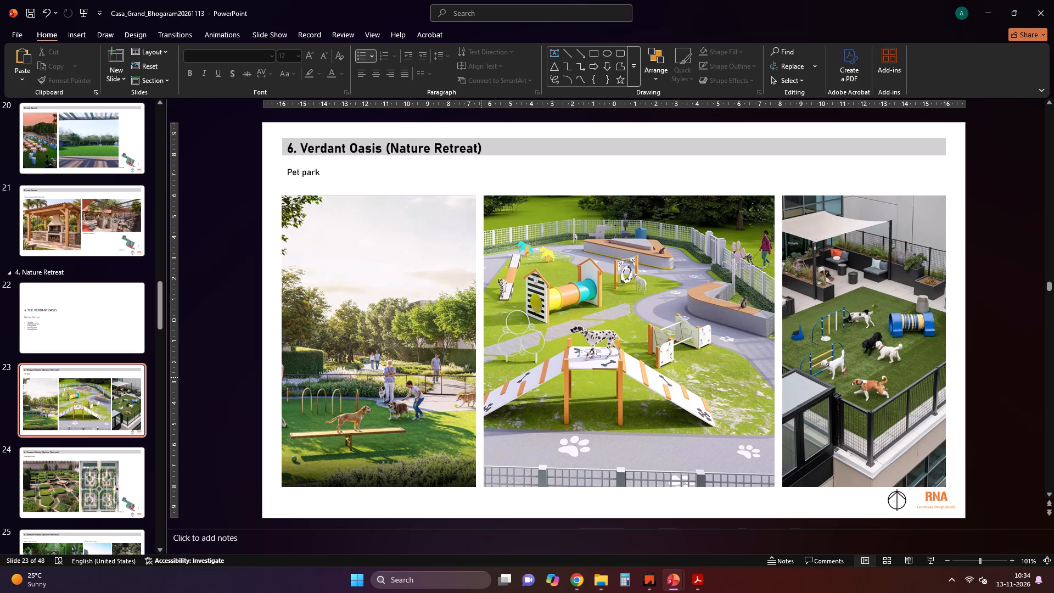
pyautogui.press('Down')
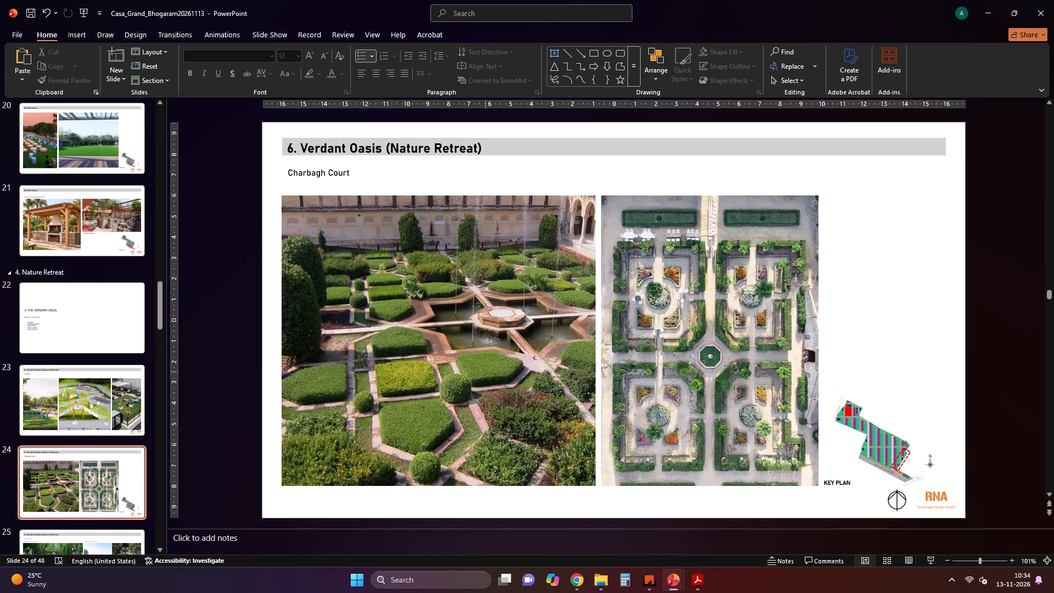
pyautogui.press('Down')
pyautogui.press('Down')
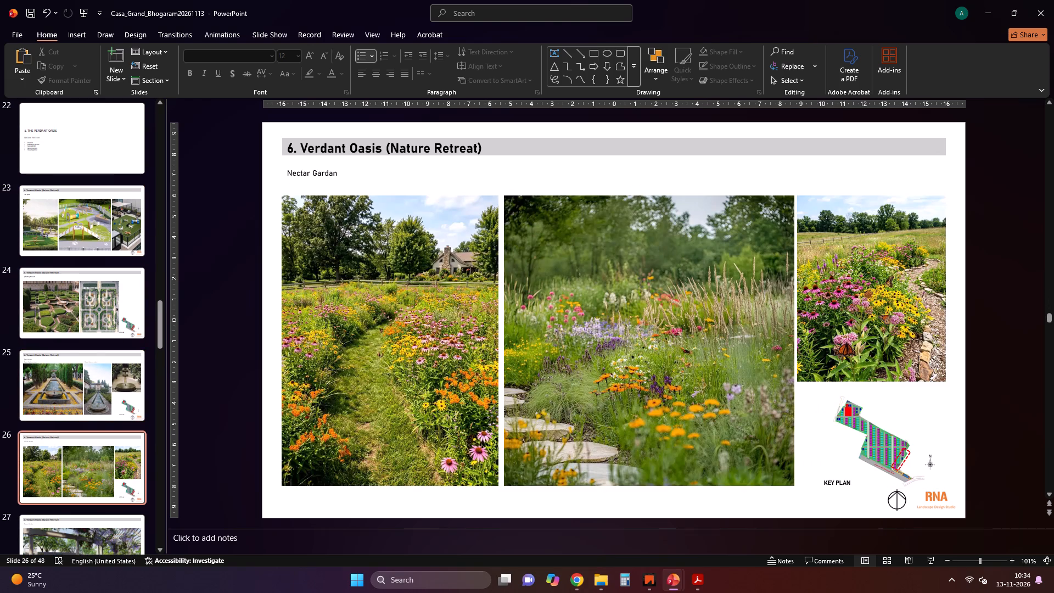
pyautogui.press('Down')
# Review The Playfield slides from Toddler Play Area through to Calisthenics on slide 35.
pyautogui.press('Down')
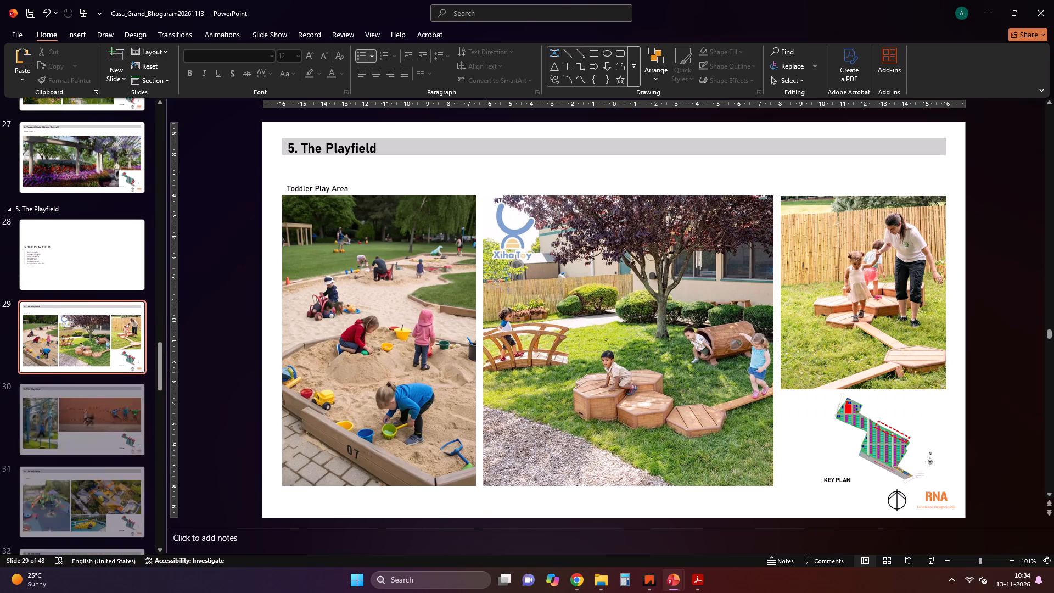
pyautogui.press('Down')
pyautogui.press('Down')
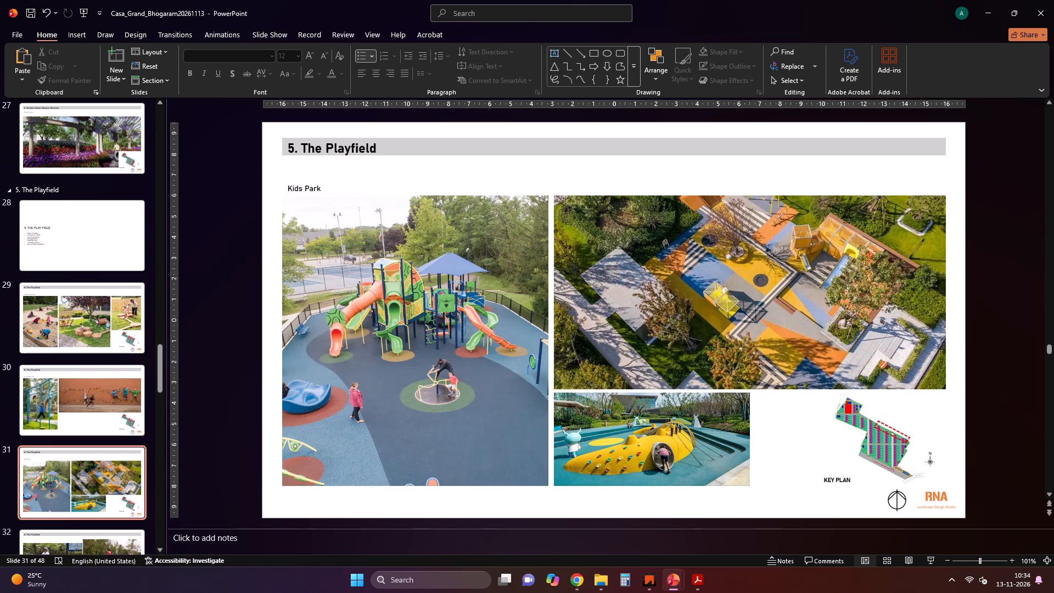
pyautogui.press('Down')
pyautogui.press('Down')
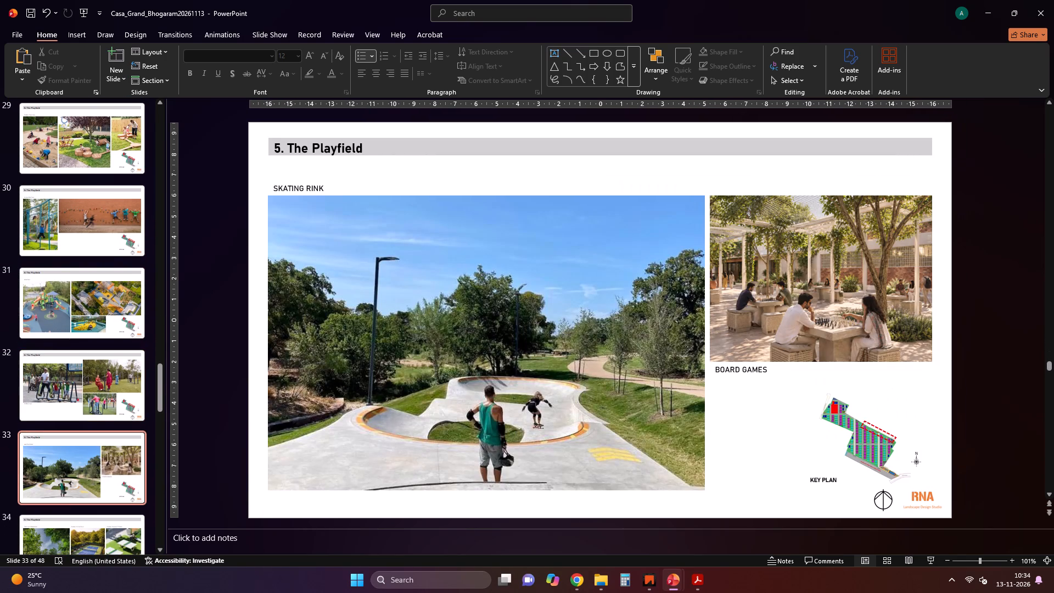
pyautogui.press('Down')
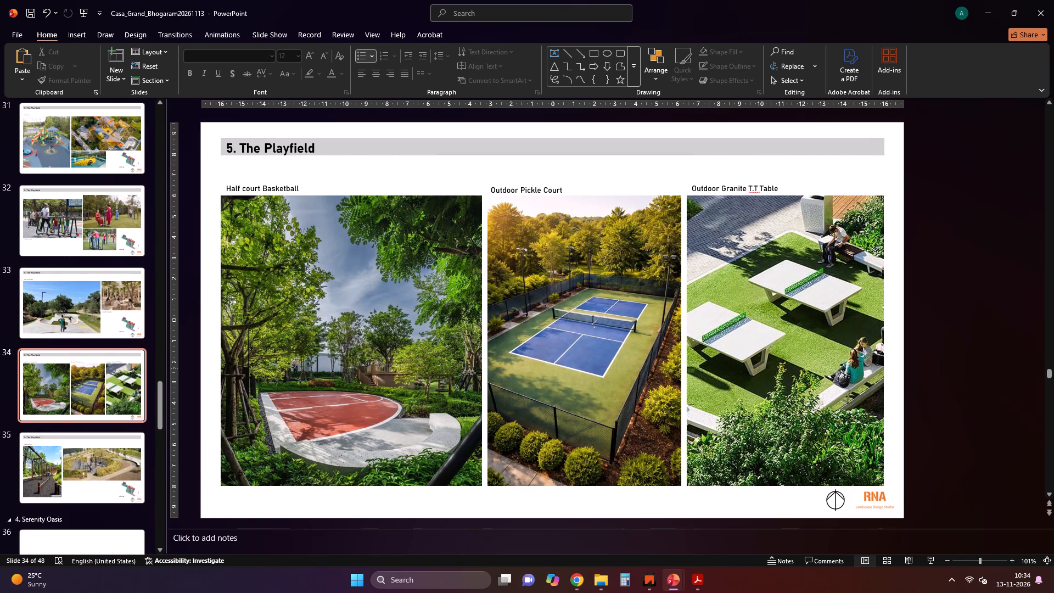
pyautogui.press('Down')
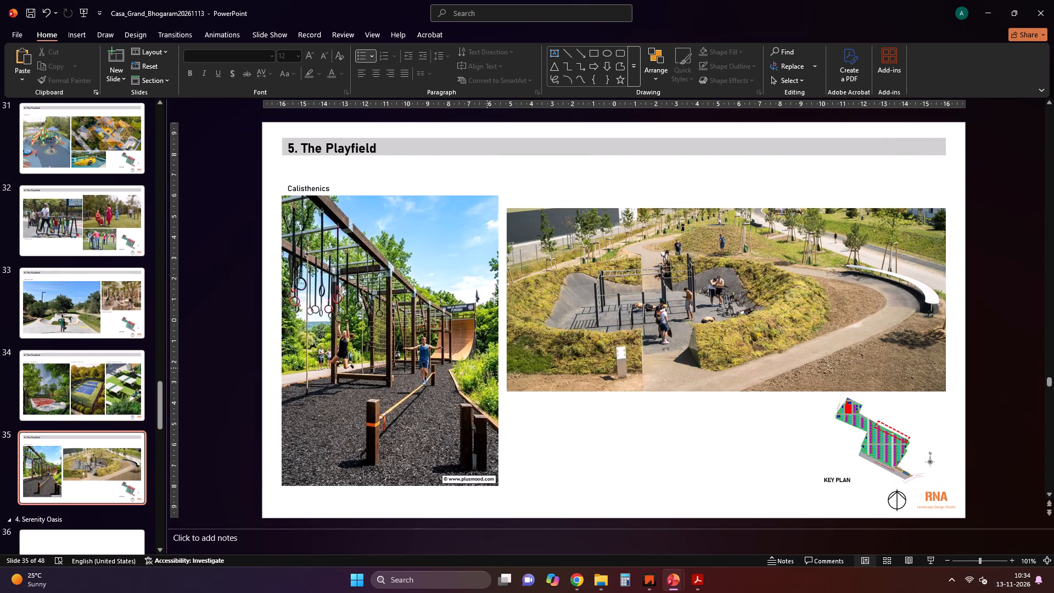
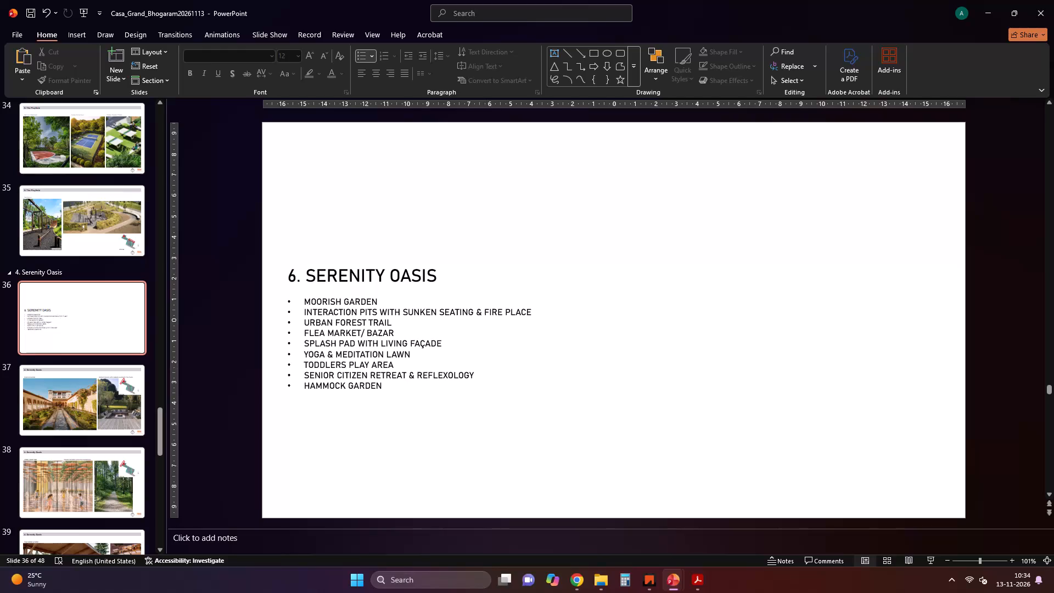
# Review the Serenity Oasis, The Hangout Zone and Landscape Elements slides through to the pool deck mood board on slide 48.
pyautogui.press('Down')
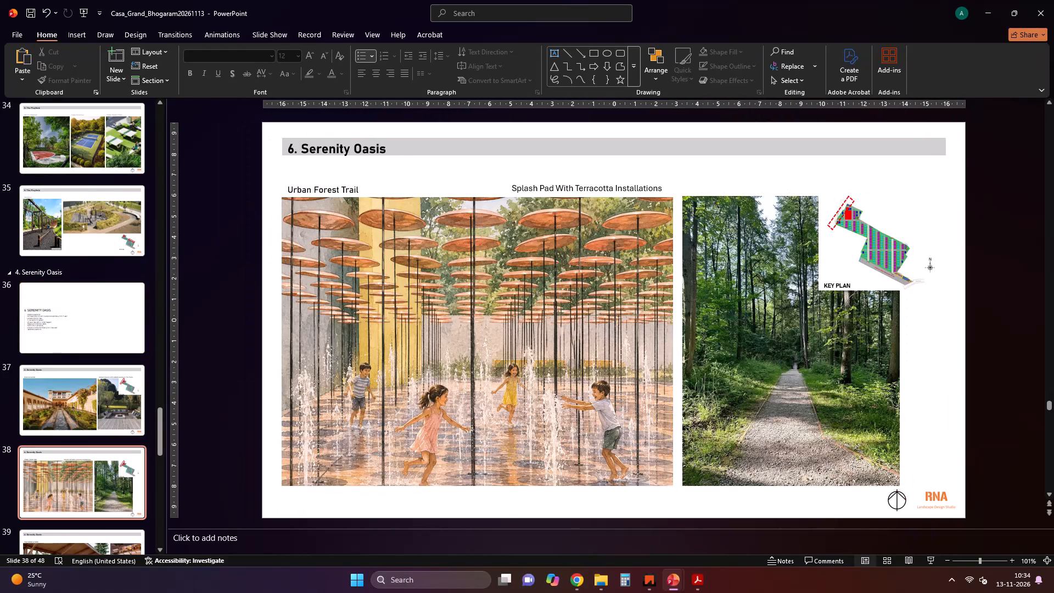
pyautogui.press('Down')
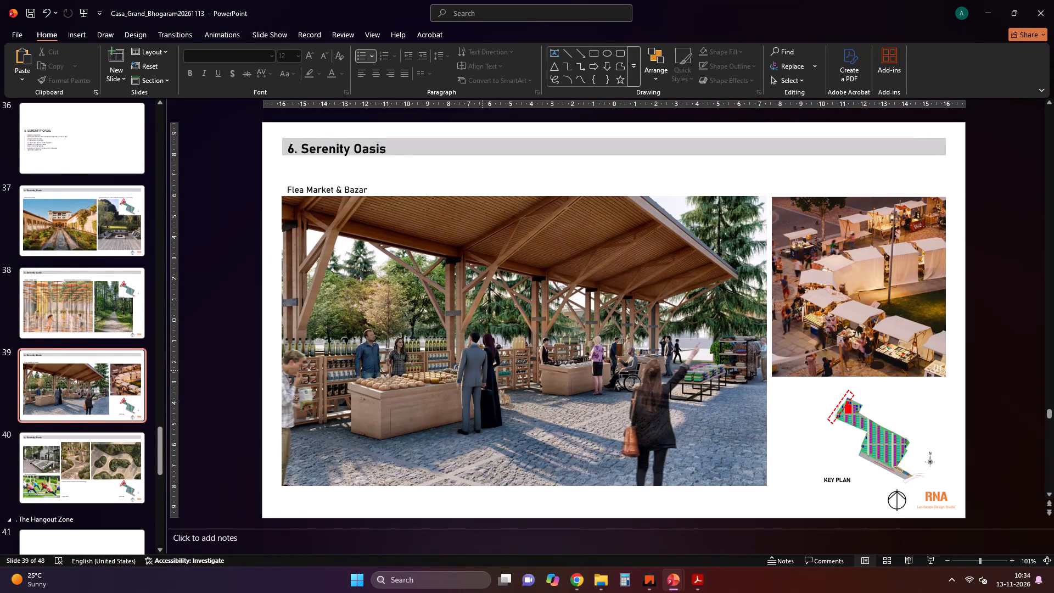
pyautogui.press('Down')
pyautogui.press('Down')
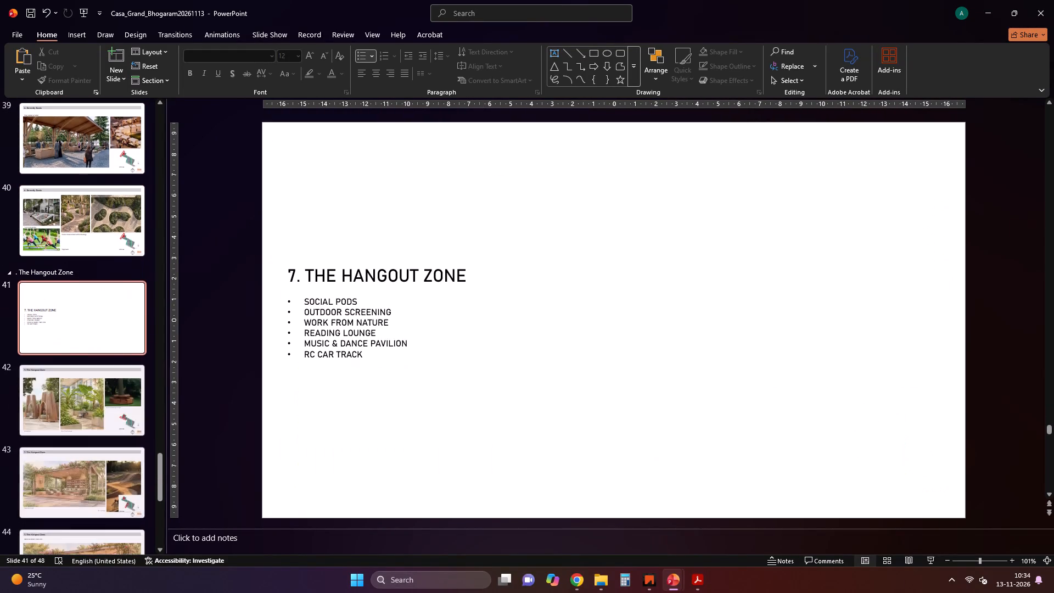
pyautogui.press('Down')
pyautogui.press('Up')
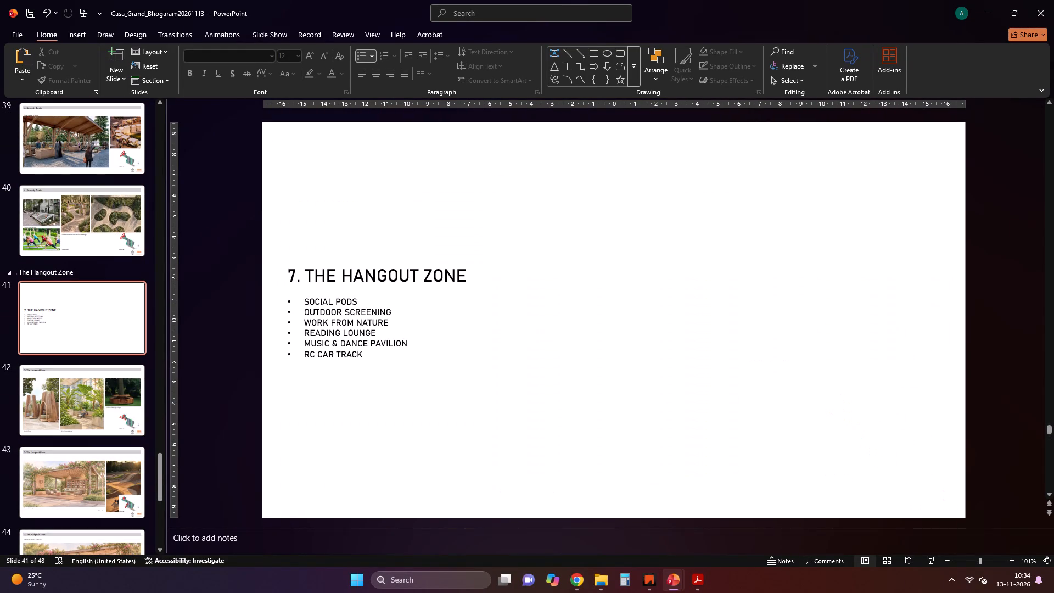
pyautogui.press('Down')
pyautogui.press('Down')
pyautogui.press('Down')
pyautogui.press('Down')
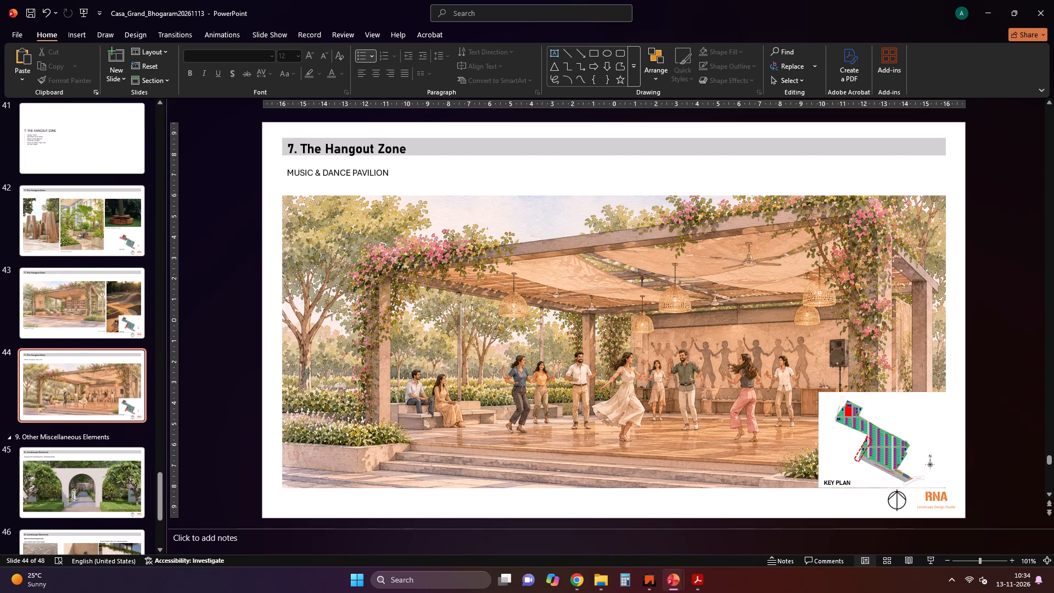
pyautogui.press('Down')
pyautogui.press('Down')
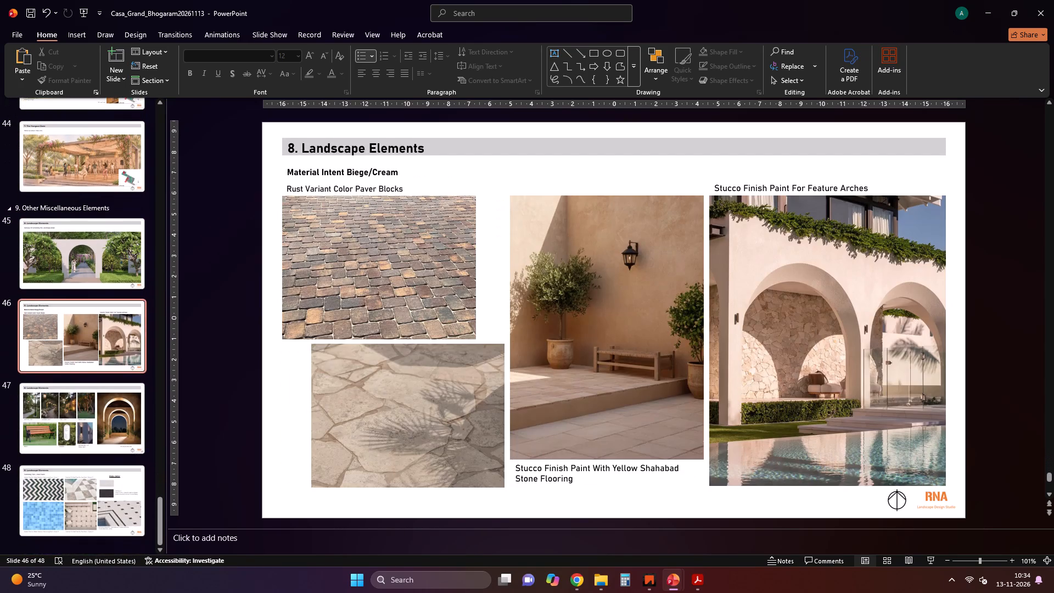
pyautogui.press('Down')
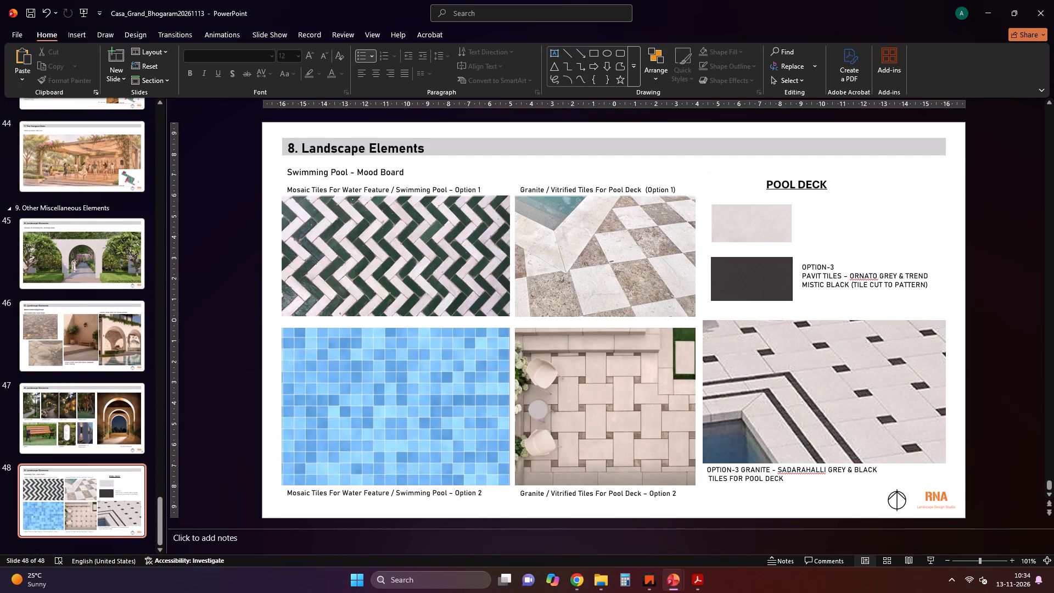
pyautogui.press('Down')
# Return to The Club House divider on slide 13 and duplicate it.
pyautogui.press('Up')
pyautogui.press('Up')
pyautogui.press('Up')
pyautogui.press('Up')
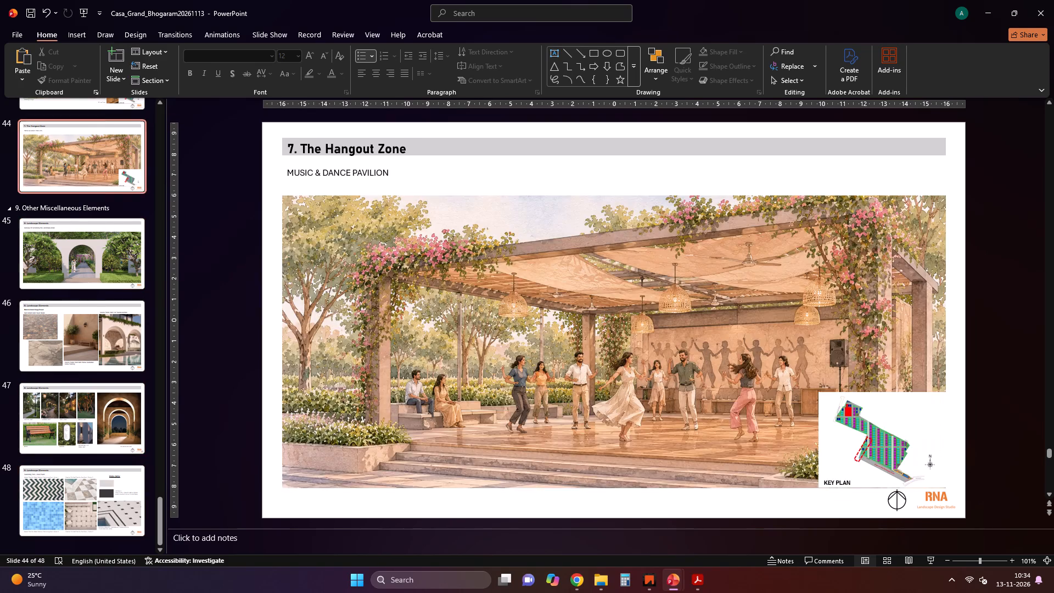
pyautogui.press('Up')
pyautogui.press('Up')
pyautogui.press('Up')
pyautogui.press('Up')
pyautogui.press('Up')
pyautogui.press('Up')
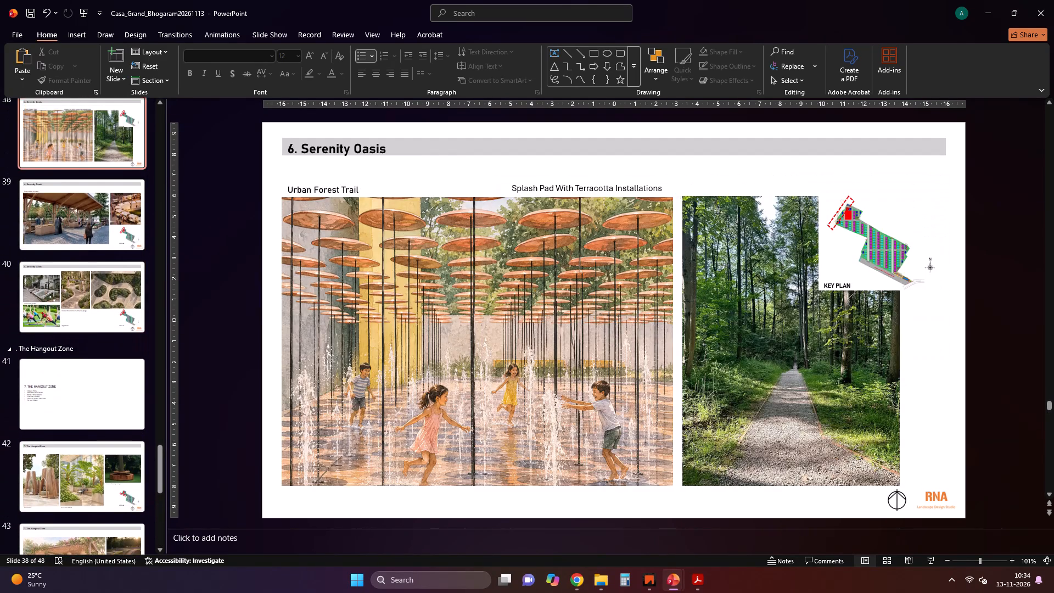
pyautogui.press('Up')
pyautogui.press('Up')
pyautogui.press('Up')
pyautogui.press('Up')
pyautogui.press('Up')
pyautogui.press('Up')
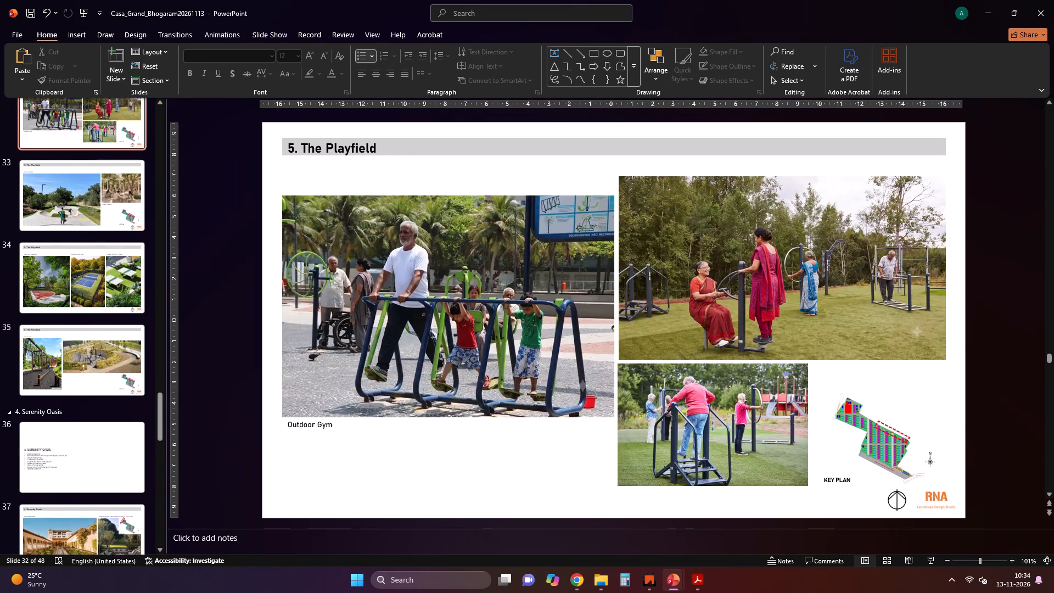
pyautogui.press('Up')
pyautogui.press('Up')
pyautogui.press('Up')
pyautogui.press('Up')
pyautogui.press('Up')
pyautogui.press('Up')
pyautogui.press('Up')
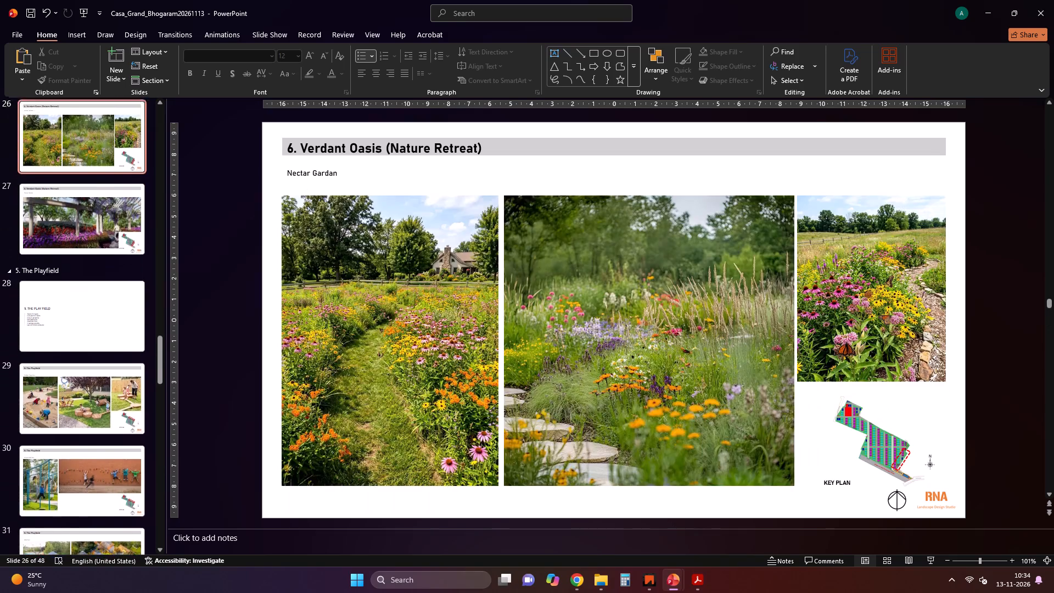
pyautogui.press('Up')
pyautogui.press('Up')
pyautogui.press('Up')
pyautogui.press('Up')
pyautogui.press('Up')
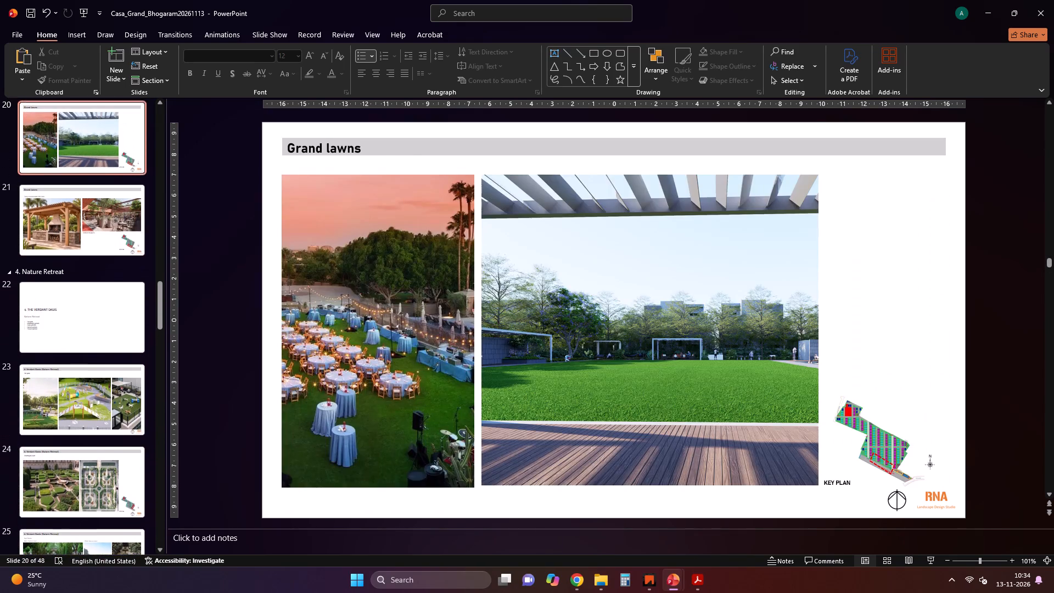
pyautogui.press('Up')
pyautogui.press('Up')
pyautogui.press('Up')
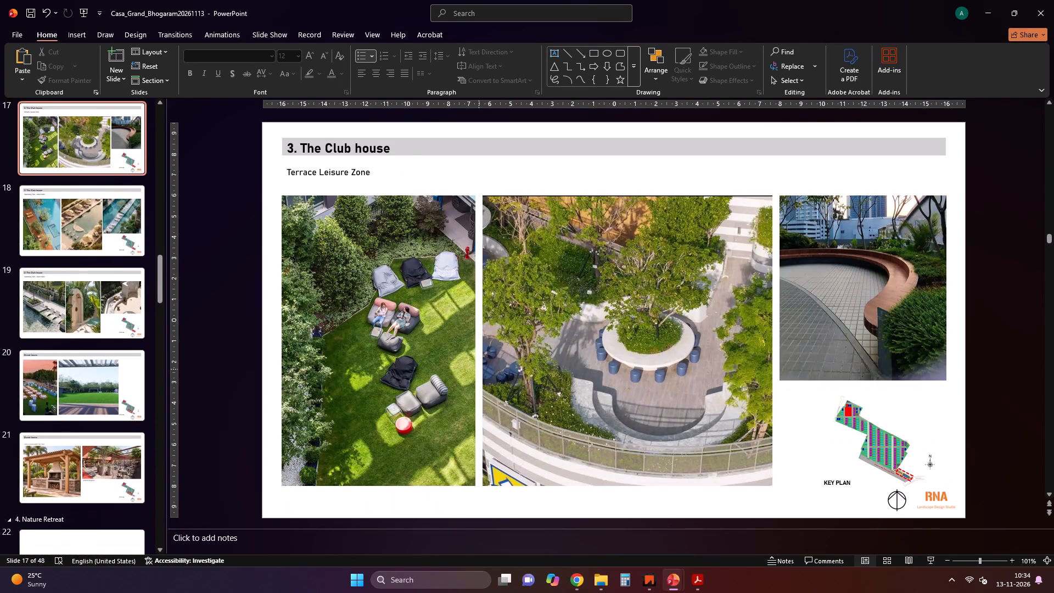
pyautogui.press('Up')
pyautogui.press('Up')
pyautogui.press('Up')
pyautogui.press('Up')
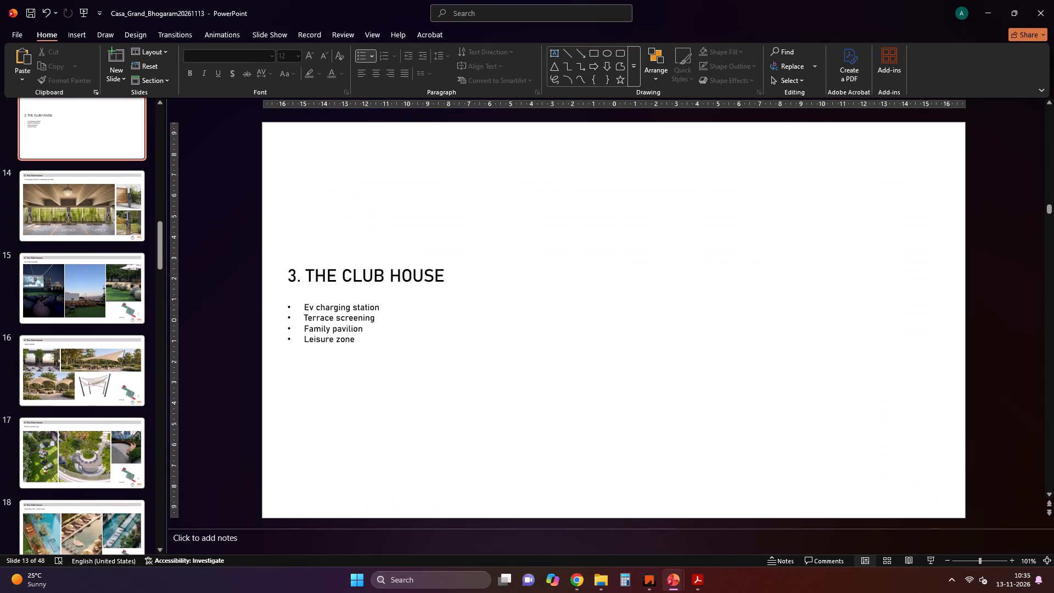
pyautogui.rightClick(90, 160)
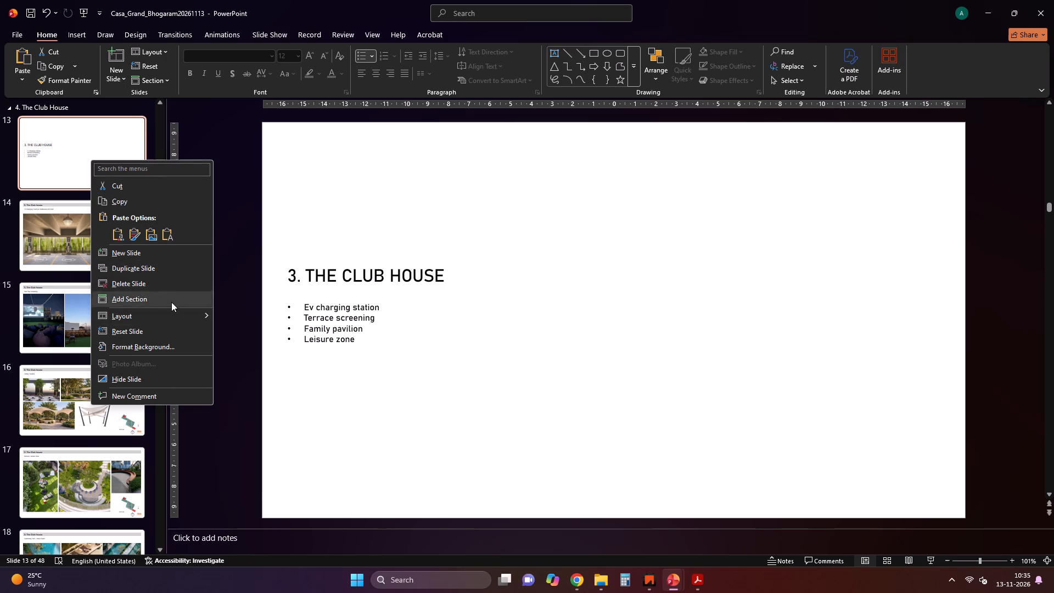
pyautogui.click(165, 266)
# Move the duplicated Club House divider behind the Grand Lawns slides, just before the Nature Retreat section, as slide 22.
pyautogui.moveTo(92, 238); pyautogui.dragTo(103, 339)
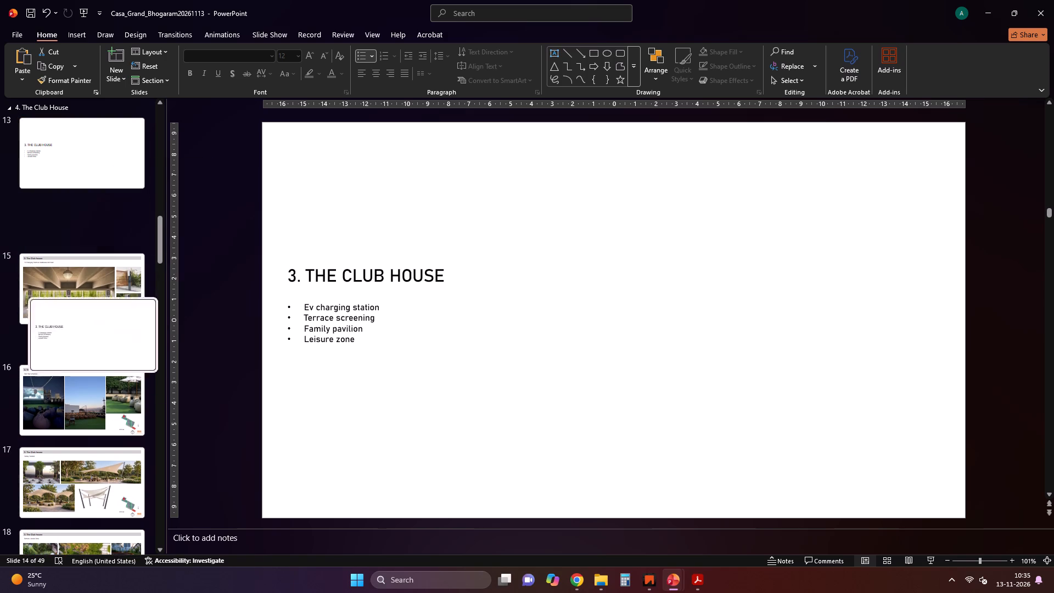
pyautogui.moveTo(103, 339); pyautogui.dragTo(93, 524)
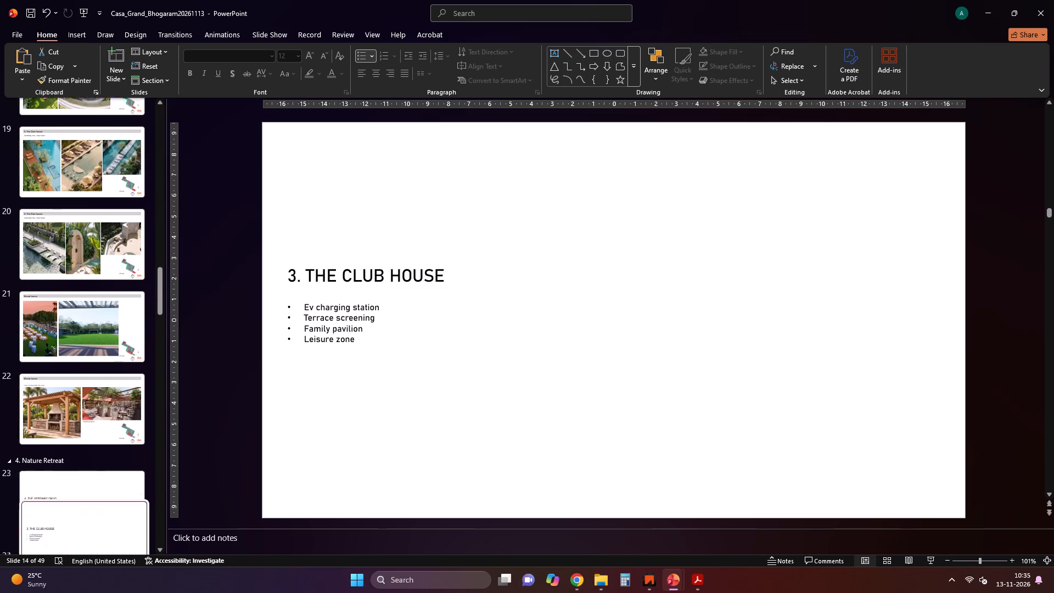
pyautogui.moveTo(93, 524); pyautogui.dragTo(93, 423)
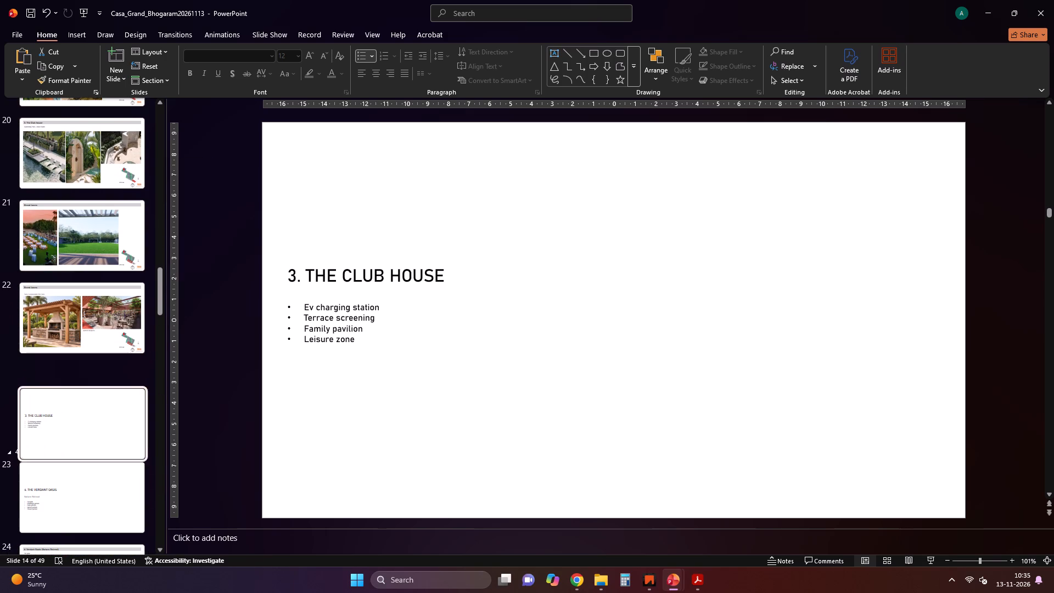
pyautogui.moveTo(93, 423); pyautogui.dragTo(86, 411)
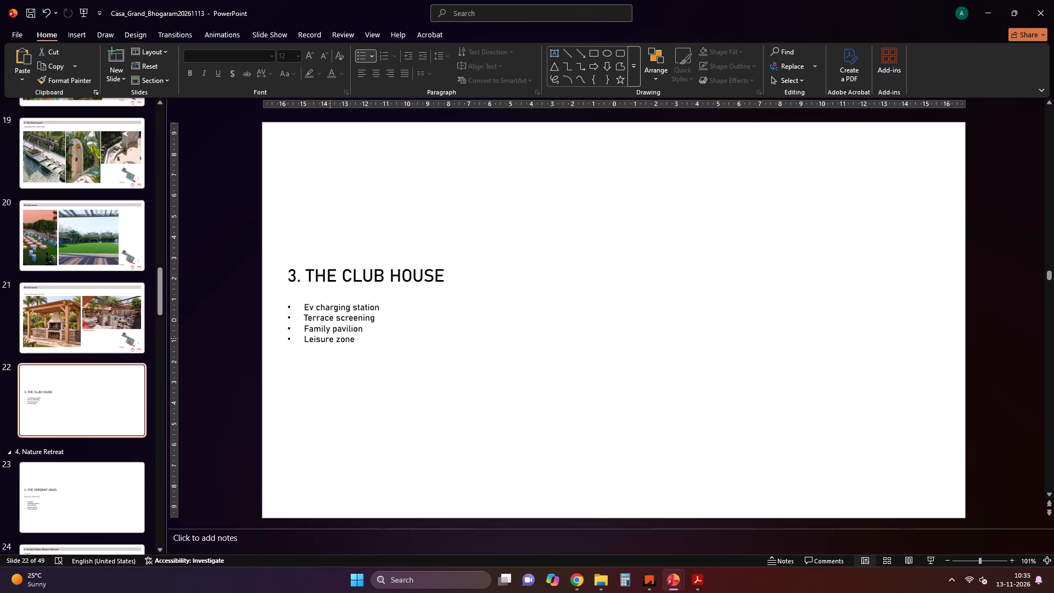
# Replace all the bullets on the copied divider with the cut list from Swimming pool through Toddlers pool.
pyautogui.click(321, 342)
pyautogui.moveTo(367, 340); pyautogui.dragTo(312, 296)
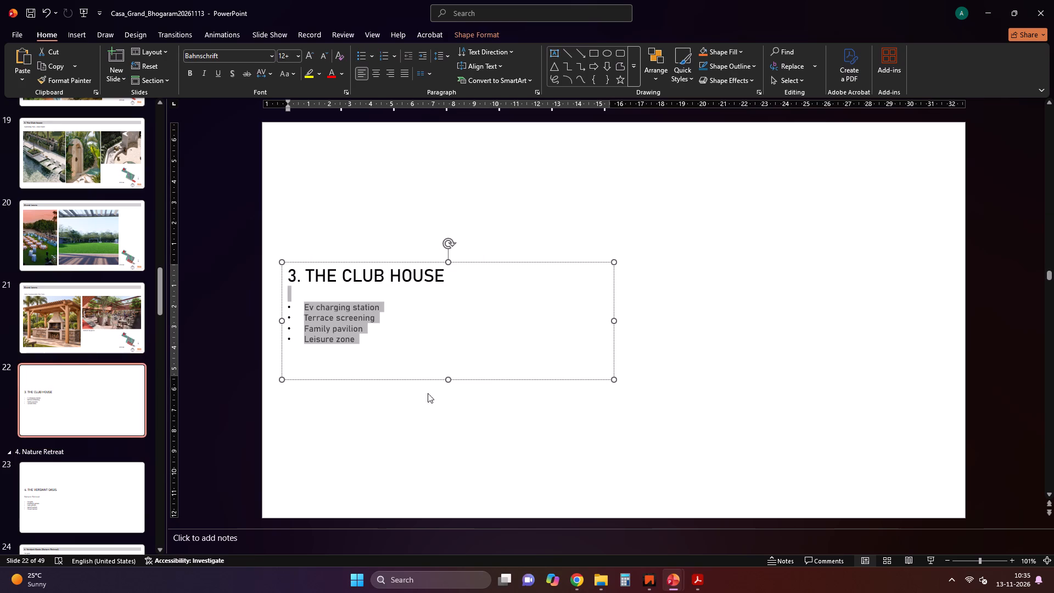
pyautogui.click(360, 342)
pyautogui.moveTo(363, 340); pyautogui.dragTo(310, 311)
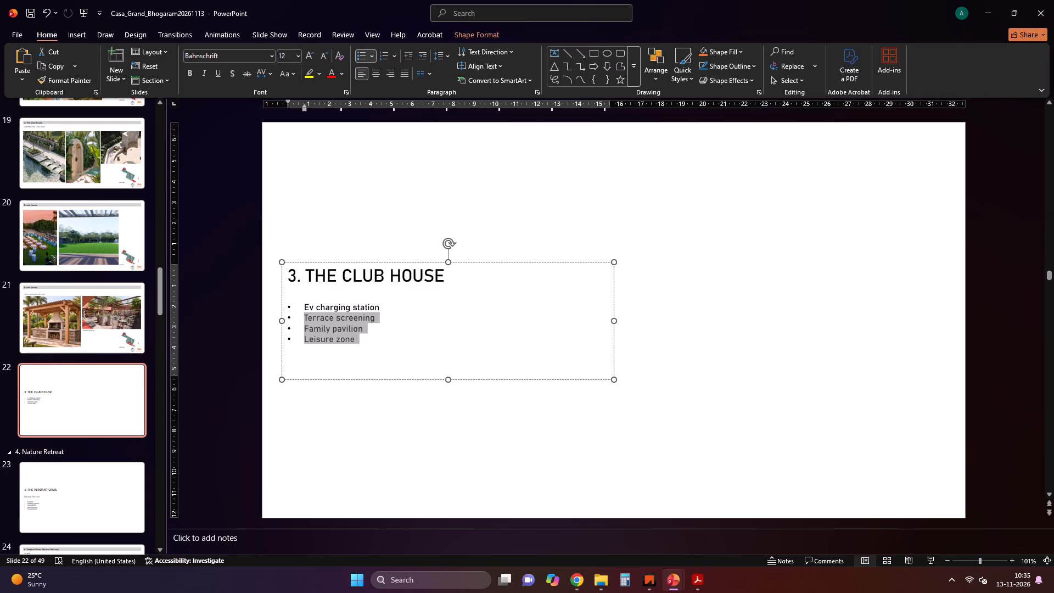
pyautogui.moveTo(310, 311); pyautogui.dragTo(310, 310)
pyautogui.hotkey('ctrl', 'v')
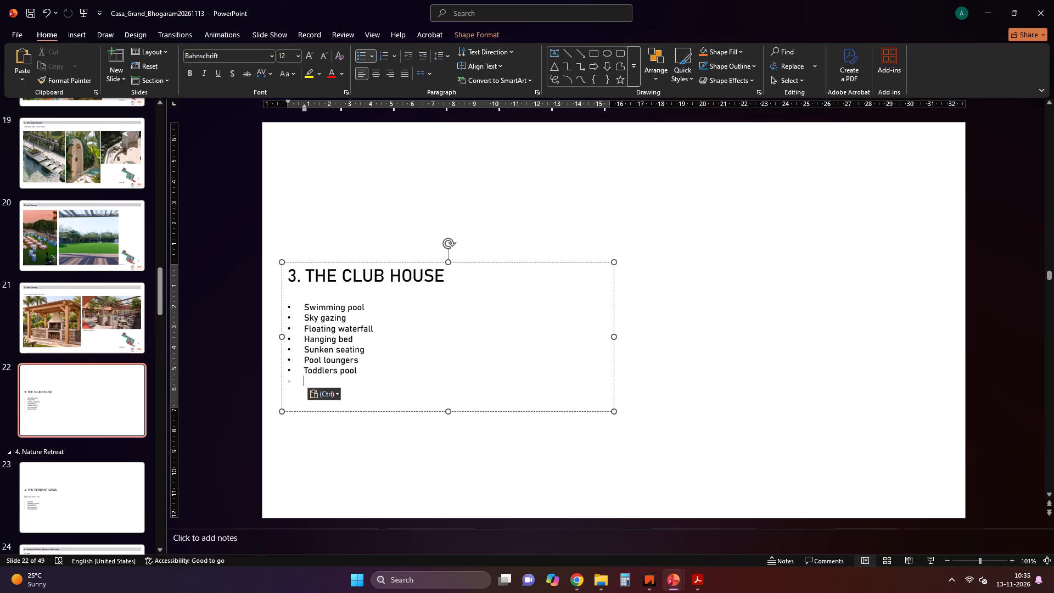
# Extend the slide 22 title with TERRACE so that it reads 3. THE CLUB HOUSE TERRACE.
pyautogui.click(453, 283)
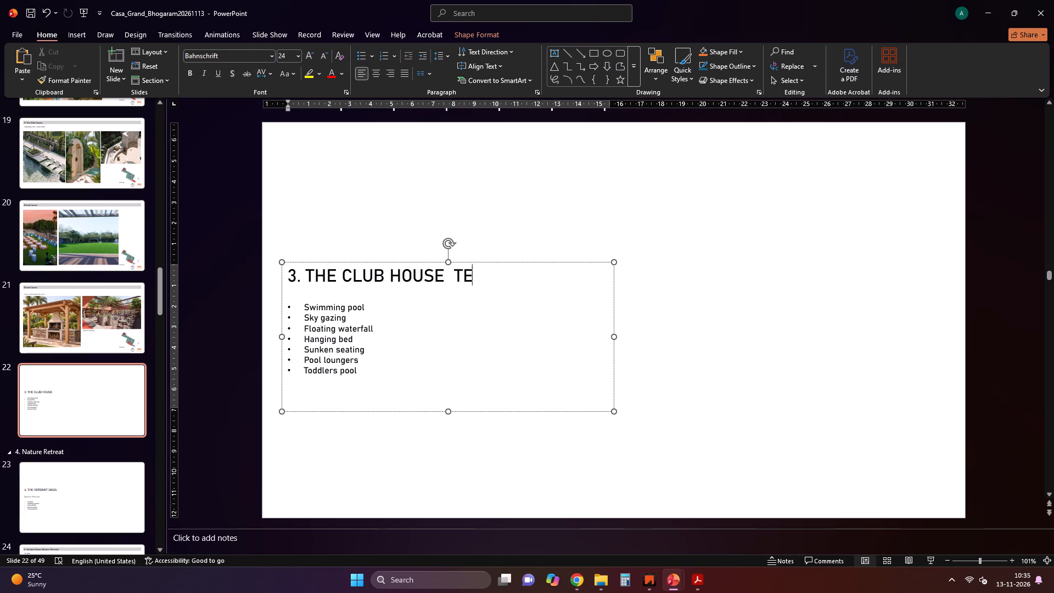
pyautogui.press('a')
pyautogui.write('CE')
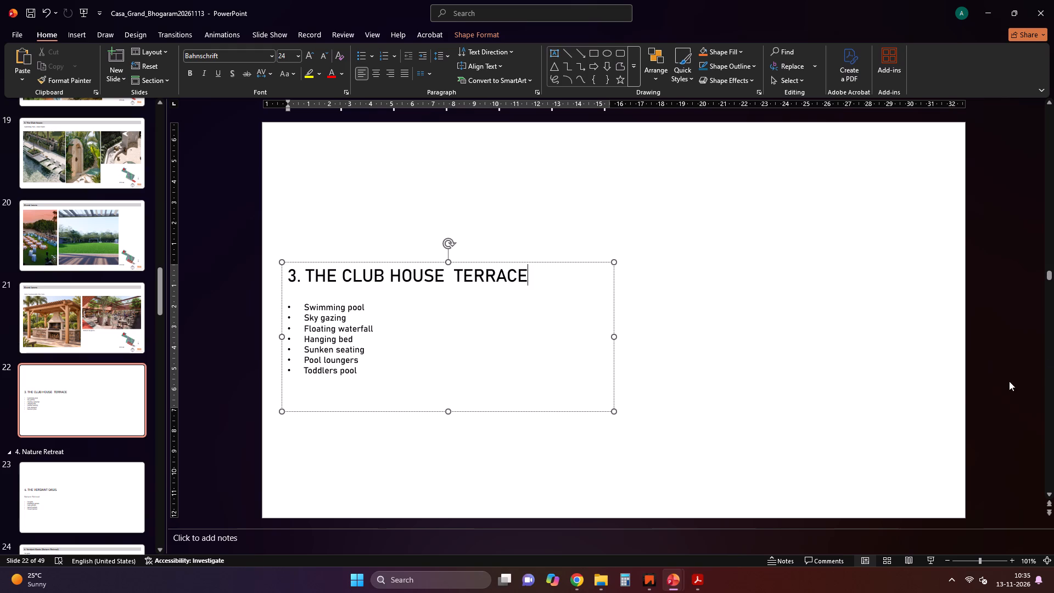
pyautogui.click(790, 356)
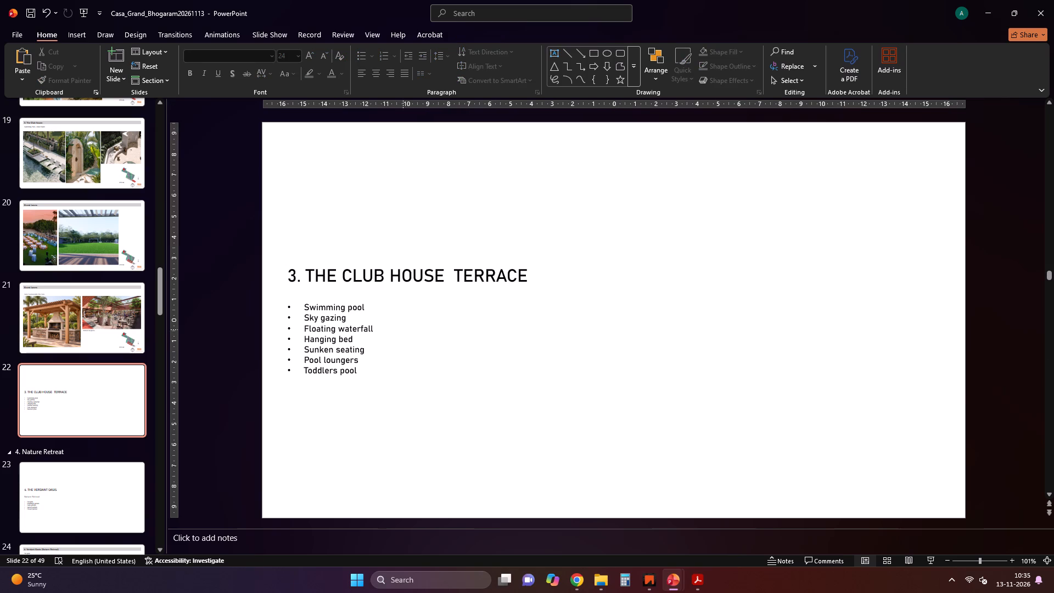
# Add the bullet Jaccuzi after Toddlers pool in the Club House Terrace list, in sentence case like the other items.
pyautogui.click(369, 337)
pyautogui.click(368, 368)
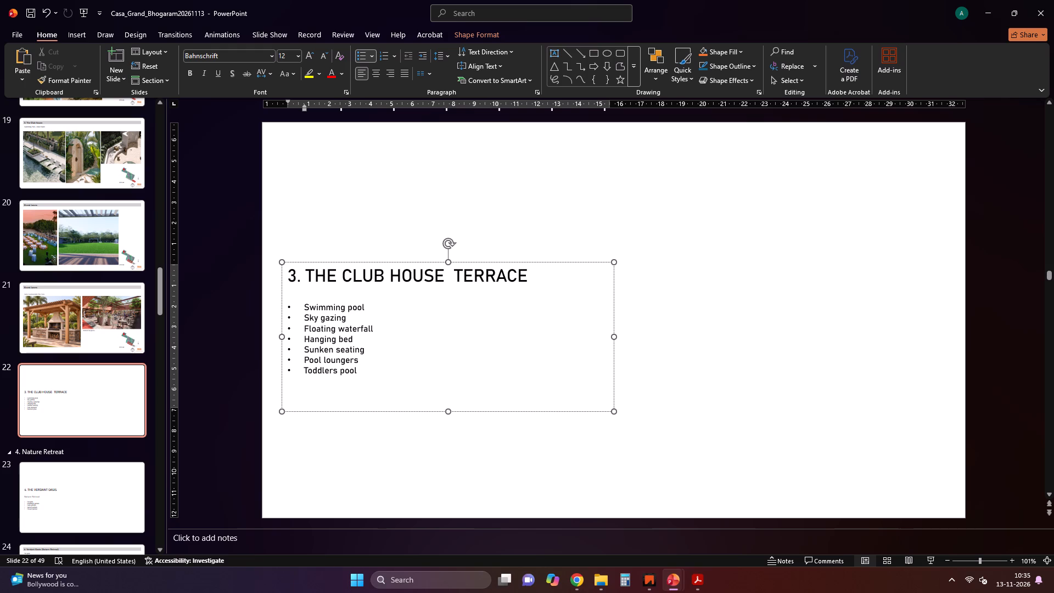
pyautogui.click(435, 458)
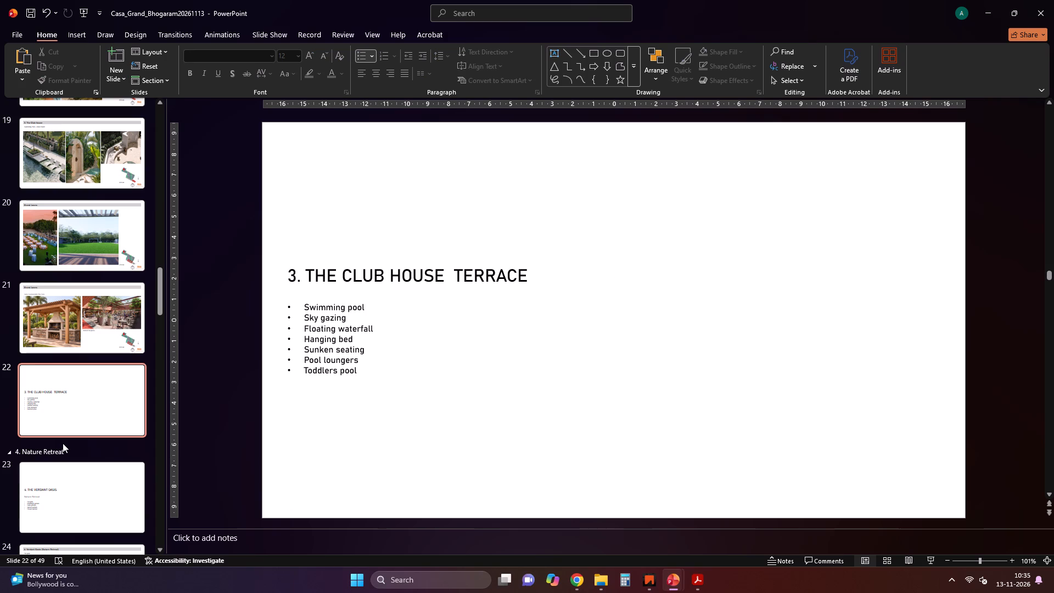
pyautogui.moveTo(369, 341); pyautogui.dragTo(377, 339)
pyautogui.click(372, 374)
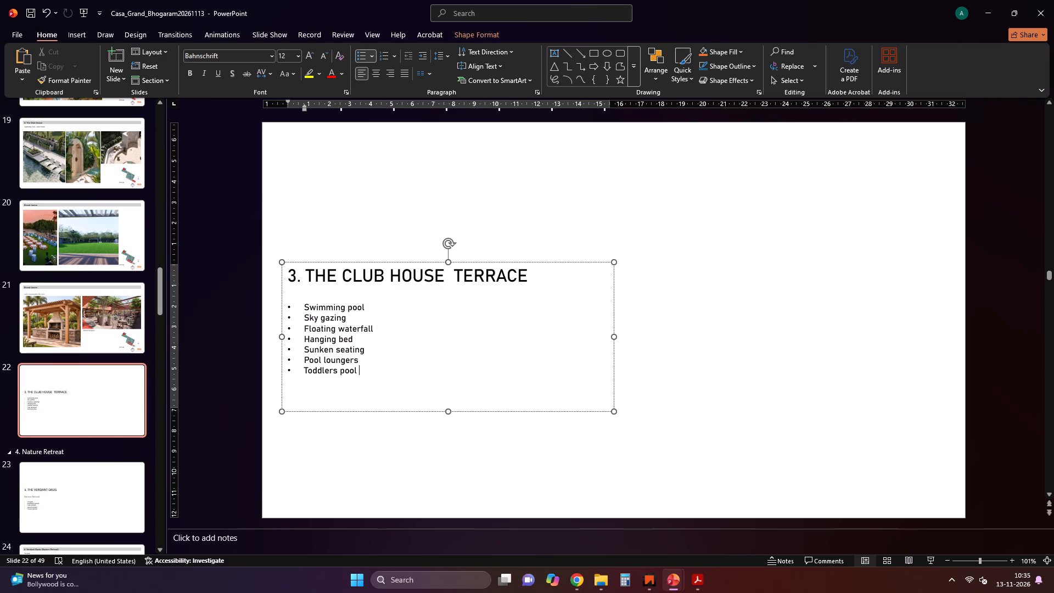
pyautogui.press('Return')
pyautogui.write('JACCUZI')
pyautogui.press('Return')
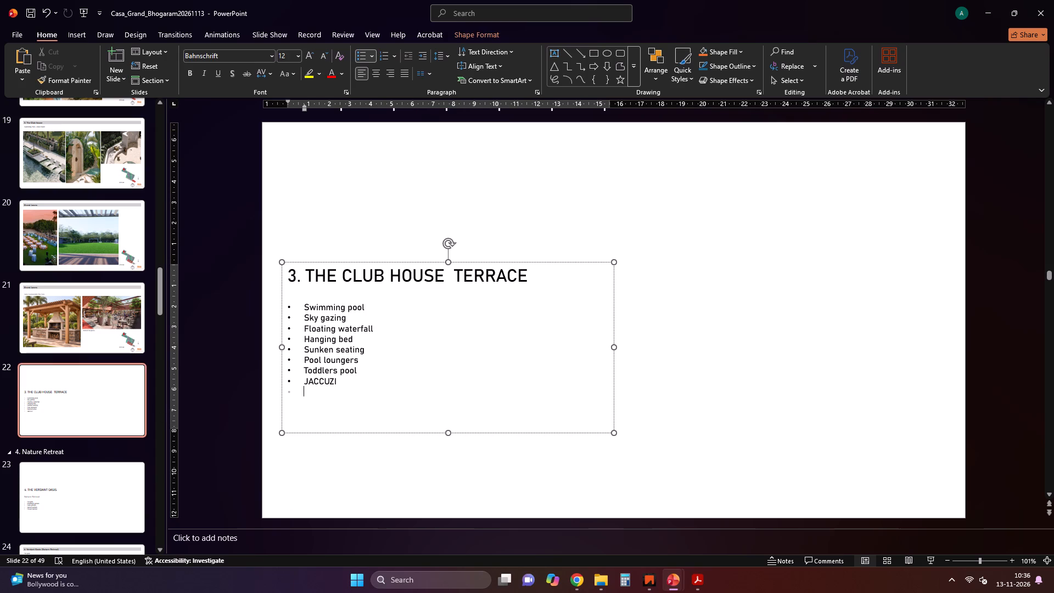
pyautogui.press('BackSpace')
pyautogui.press('BackSpace')
pyautogui.press('BackSpace')
pyautogui.press('BackSpace')
pyautogui.press('BackSpace')
pyautogui.press('BackSpace')
pyautogui.press('BackSpace')
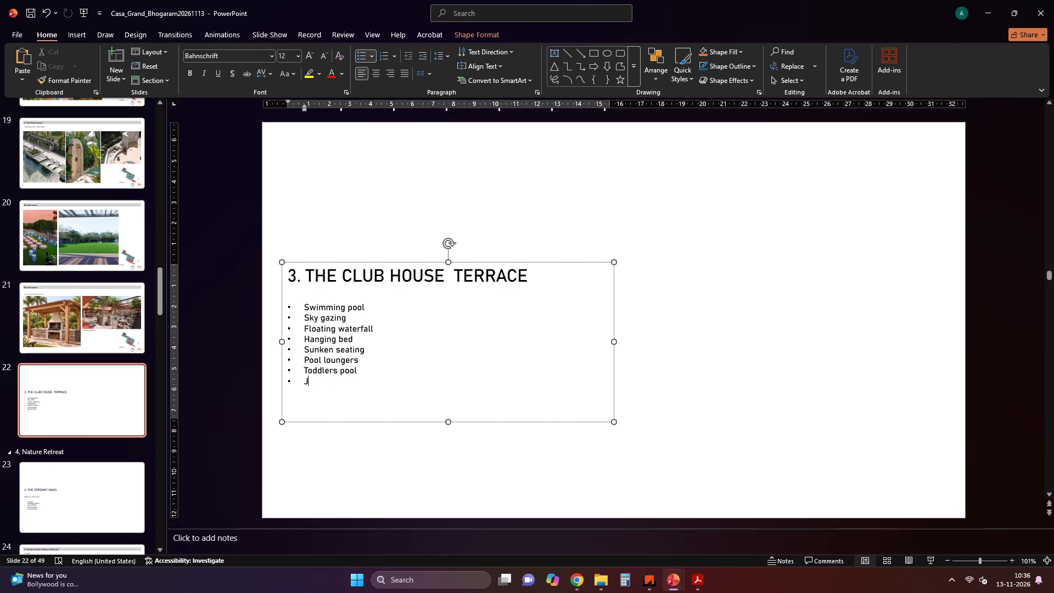
pyautogui.write('accuzi')
pyautogui.press('space')
# Add the bullets Pool swing and Pool nets below Jaccuzi in the Club House Terrace list.
pyautogui.press('Return')
pyautogui.press('p')
pyautogui.write('ool')
pyautogui.write('swing')
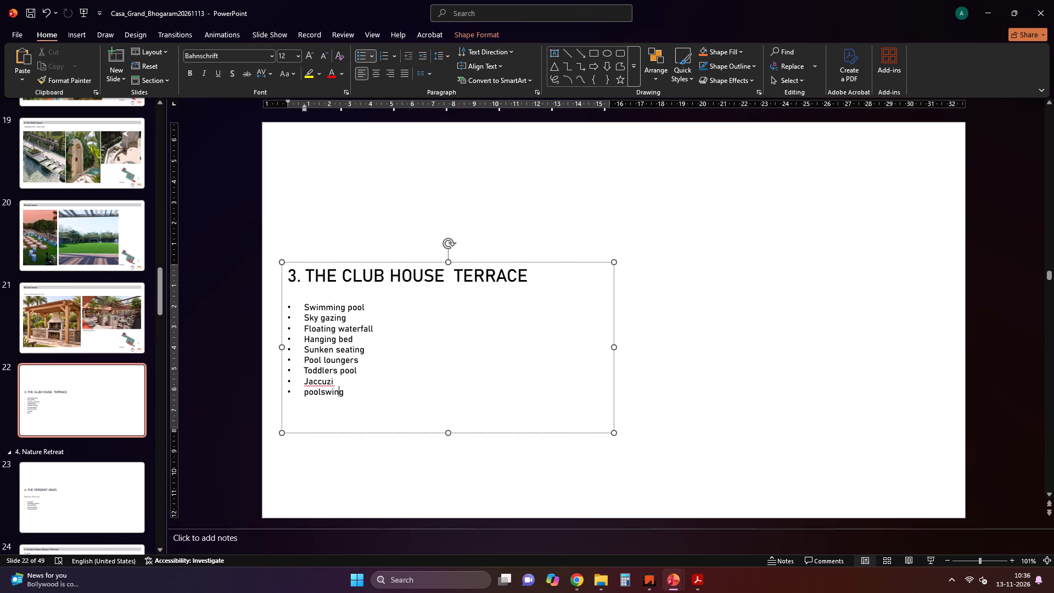
pyautogui.press('space')
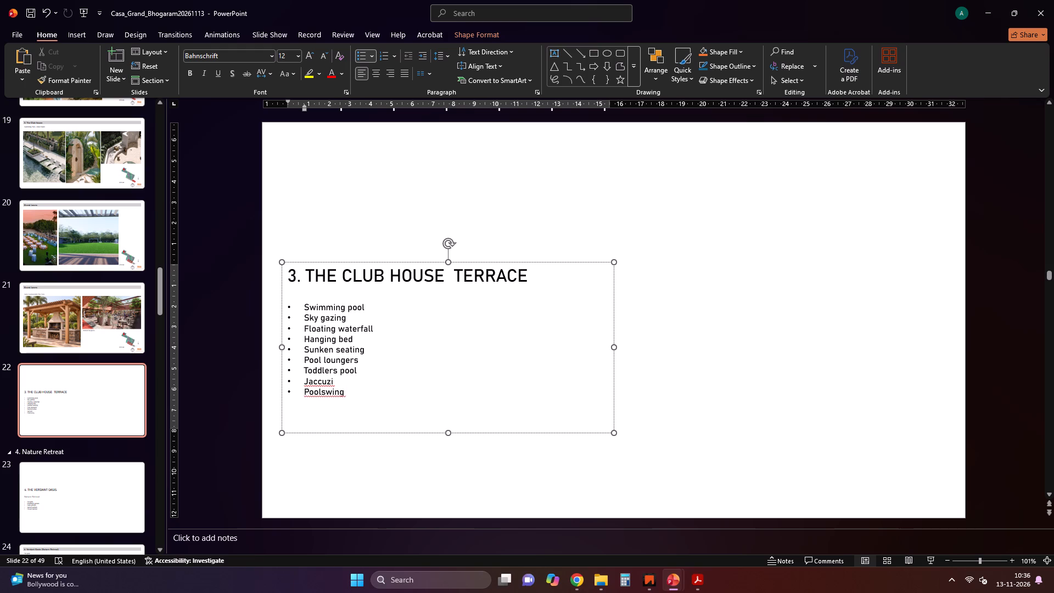
pyautogui.click(322, 394)
pyautogui.press('space')
pyautogui.click(348, 396)
pyautogui.press('Return')
pyautogui.write('pool nets')
pyautogui.press('space')
pyautogui.press('Return')
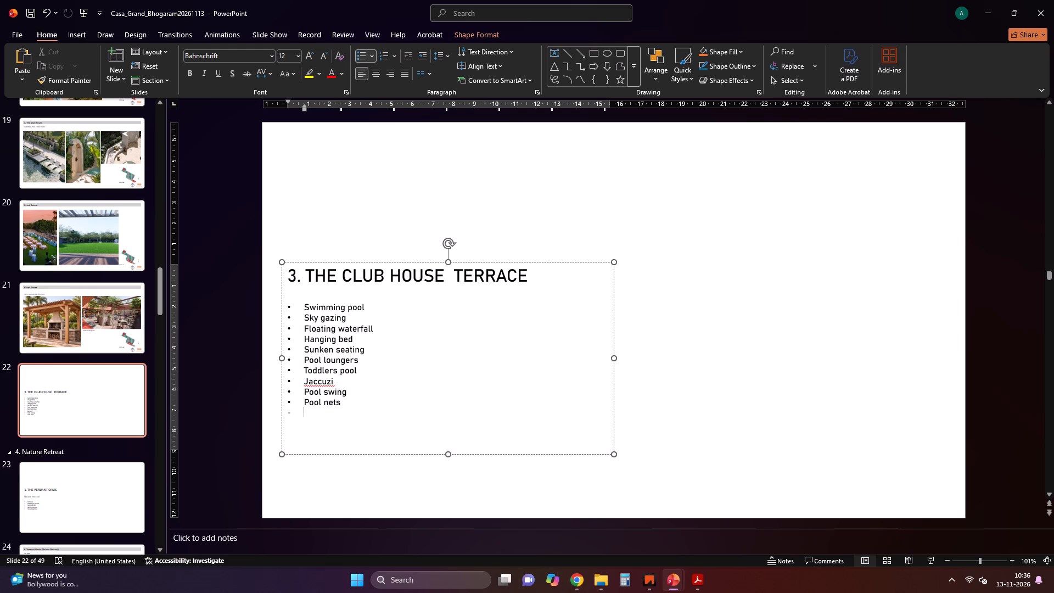
# Correct the misspelled Jaccuzi bullet to Jacuzzi in the Club House Terrace list.
pyautogui.click(322, 380)
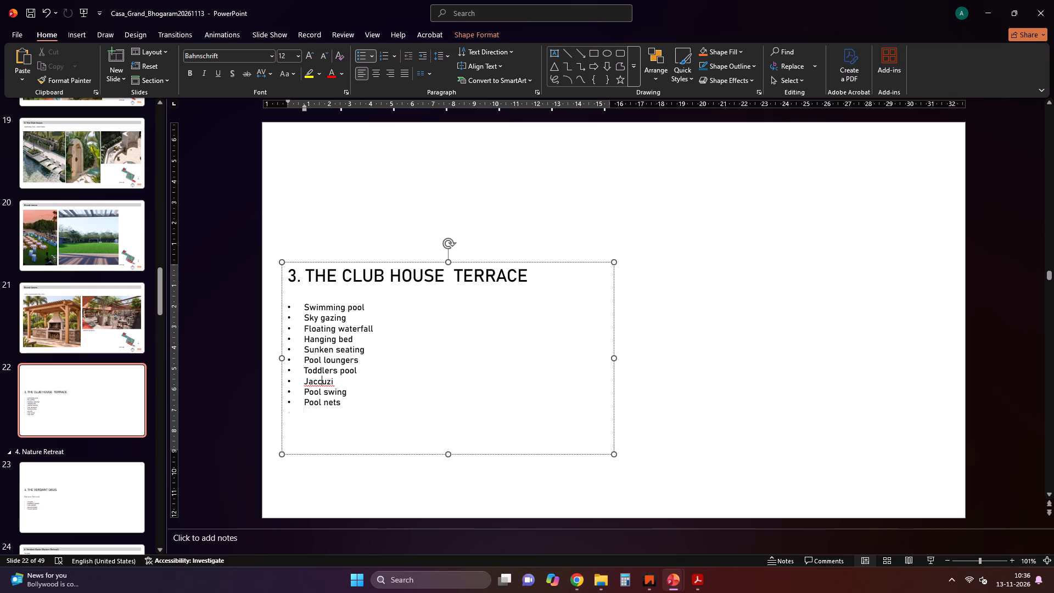
pyautogui.rightClick(324, 379)
pyautogui.click(337, 391)
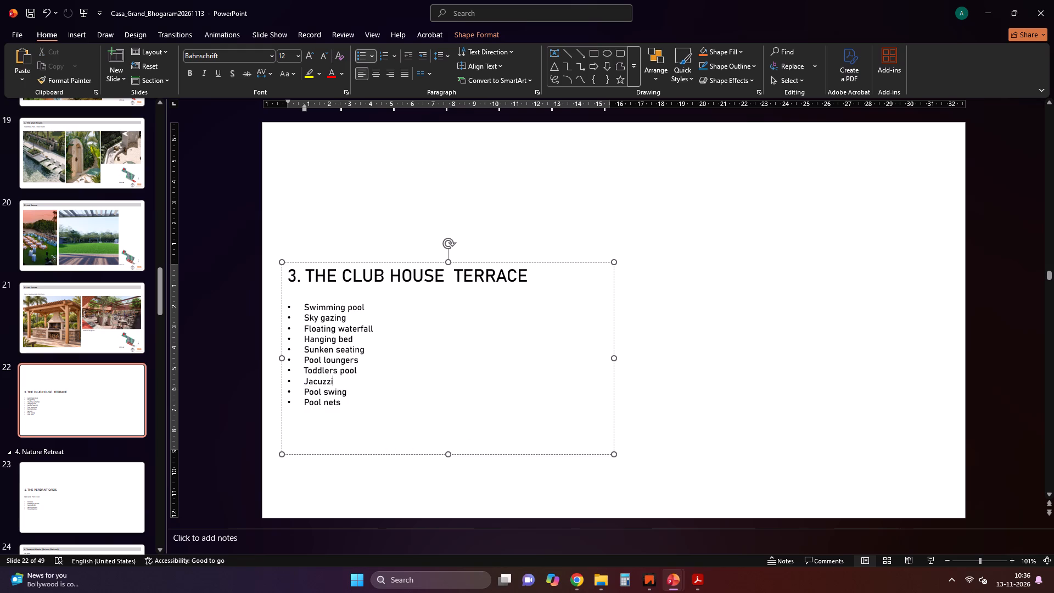
# Remove the surplus empty lines below Pool nets in the Club House Terrace list.
pyautogui.click(428, 440)
pyautogui.click(333, 426)
pyautogui.click(320, 417)
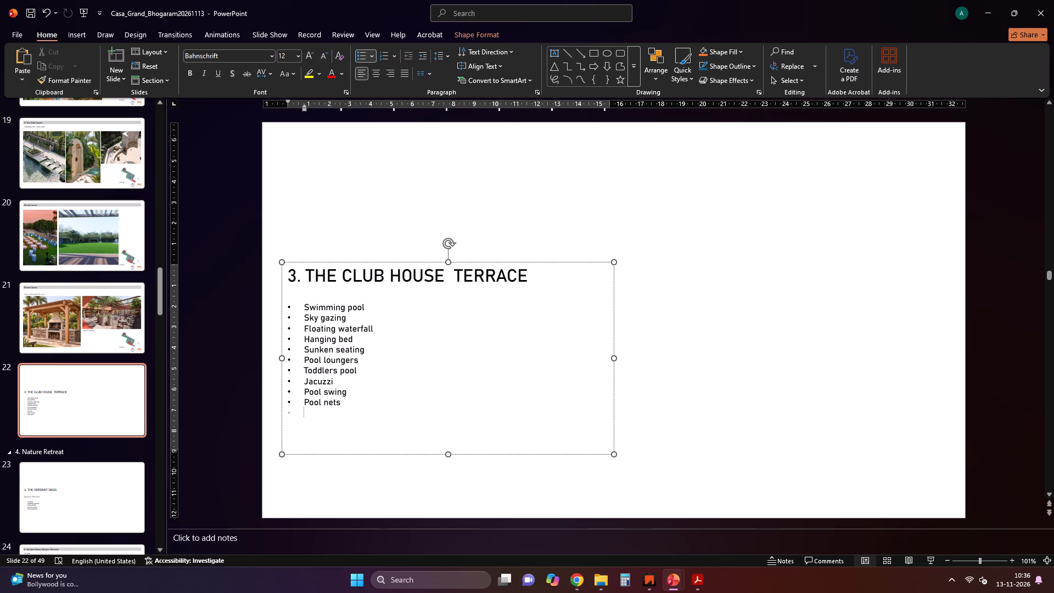
pyautogui.press('Delete')
pyautogui.press('Delete')
pyautogui.press('Delete')
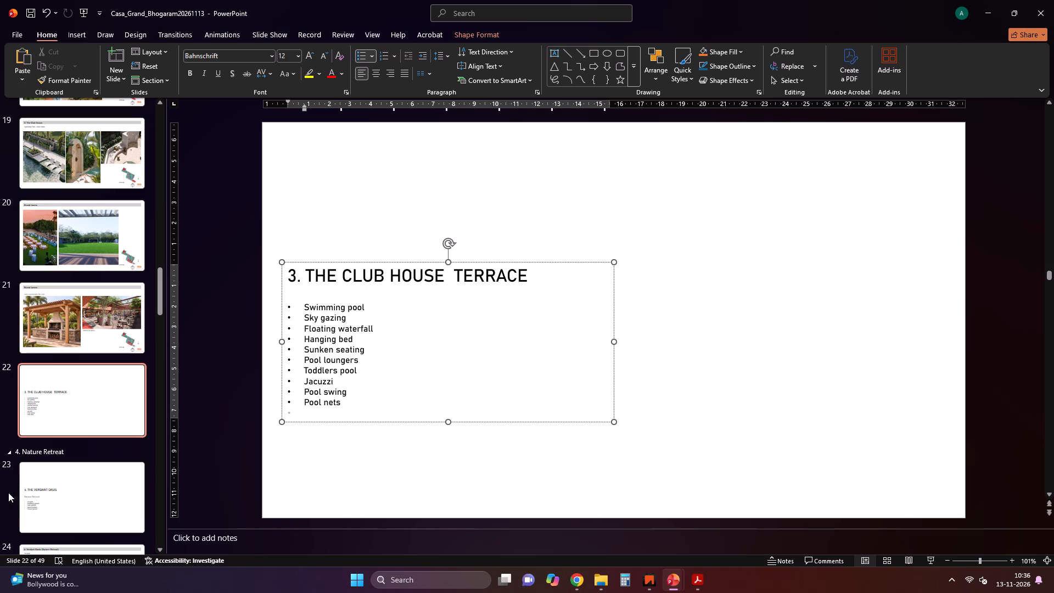
# On the slide 37 Serenity Oasis divider, replace the bullet Interaction pits with sunken seating & fire place with Sunrise deck.
pyautogui.scroll(-2, 69, 479)
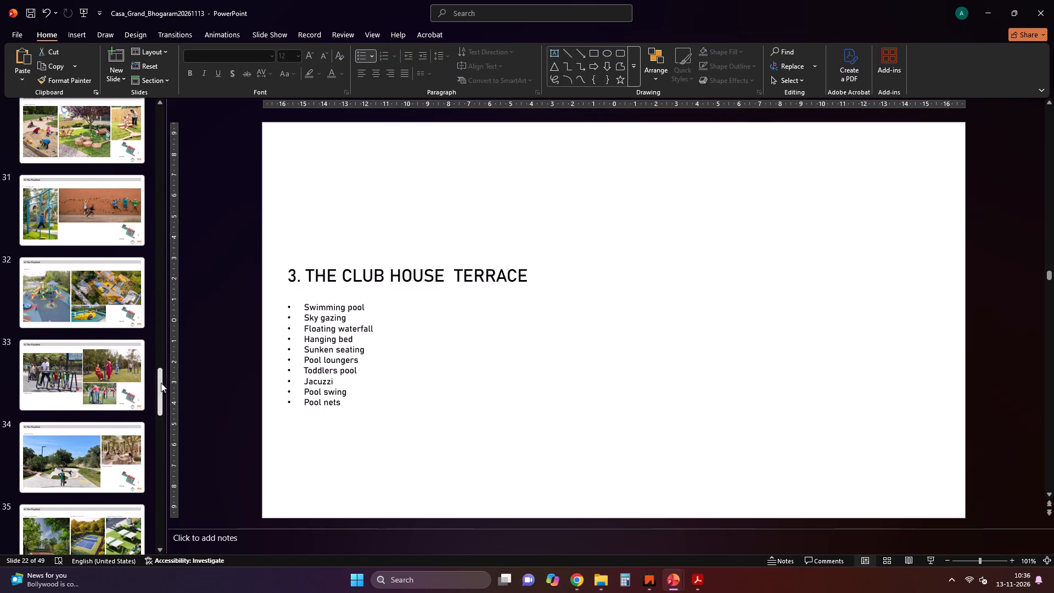
pyautogui.moveTo(161, 383); pyautogui.dragTo(160, 440)
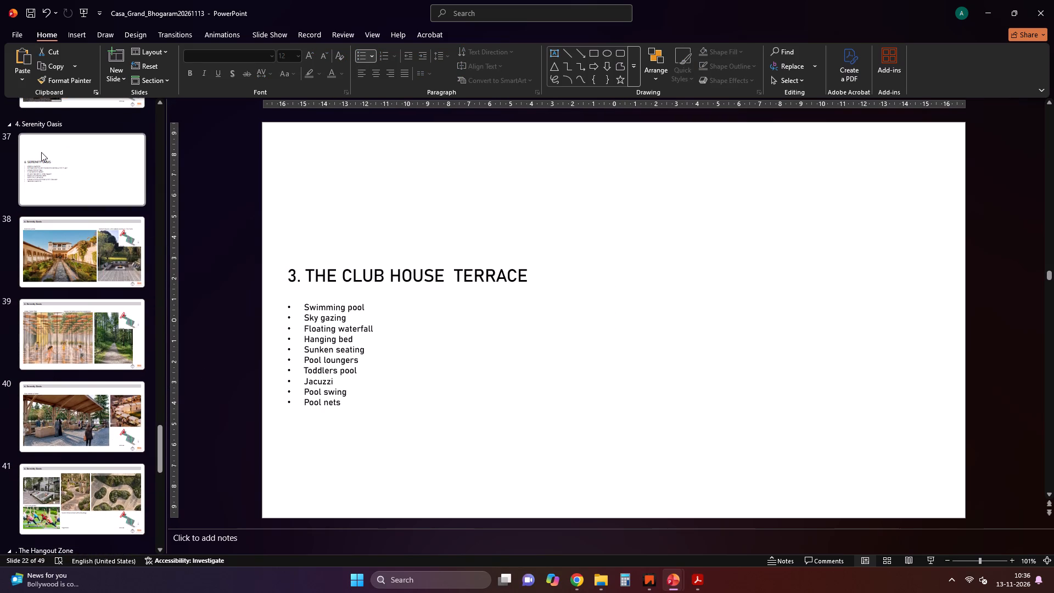
pyautogui.click(41, 152)
pyautogui.click(397, 384)
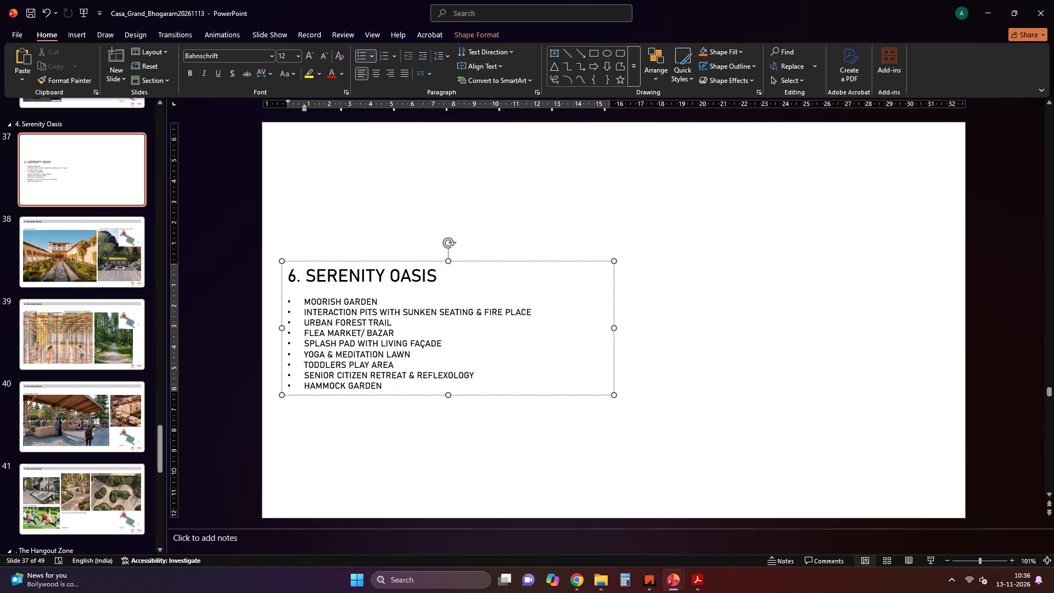
pyautogui.moveTo(296, 314); pyautogui.dragTo(506, 310)
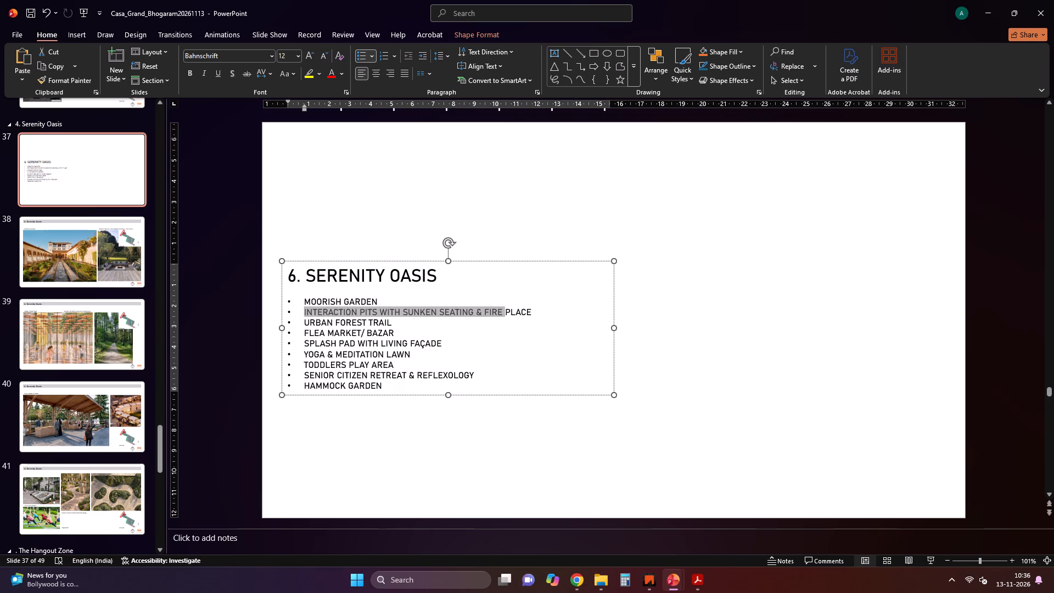
pyautogui.moveTo(506, 310); pyautogui.dragTo(533, 306)
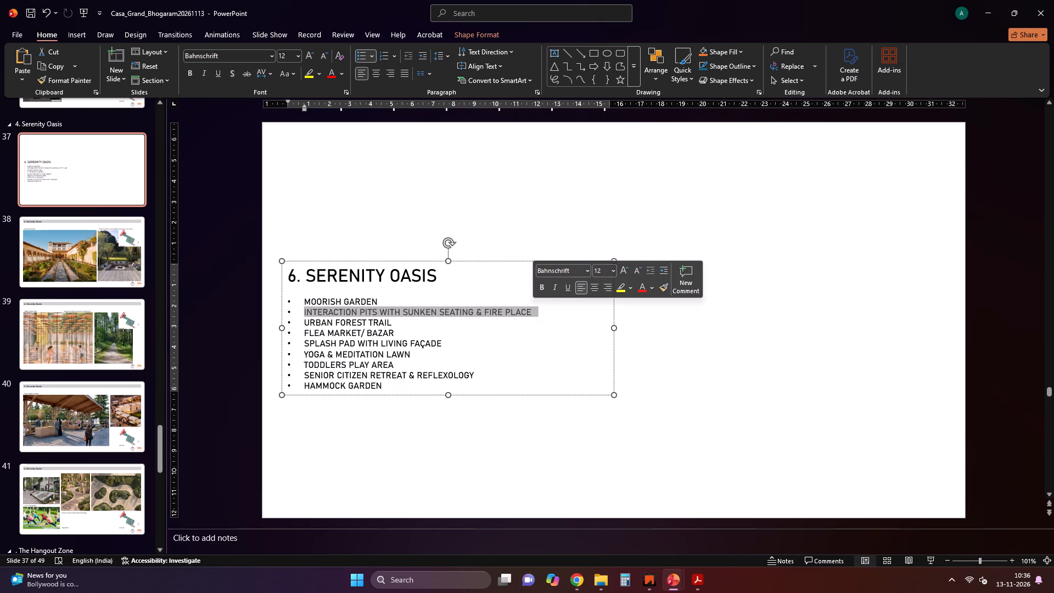
pyautogui.press('BackSpace')
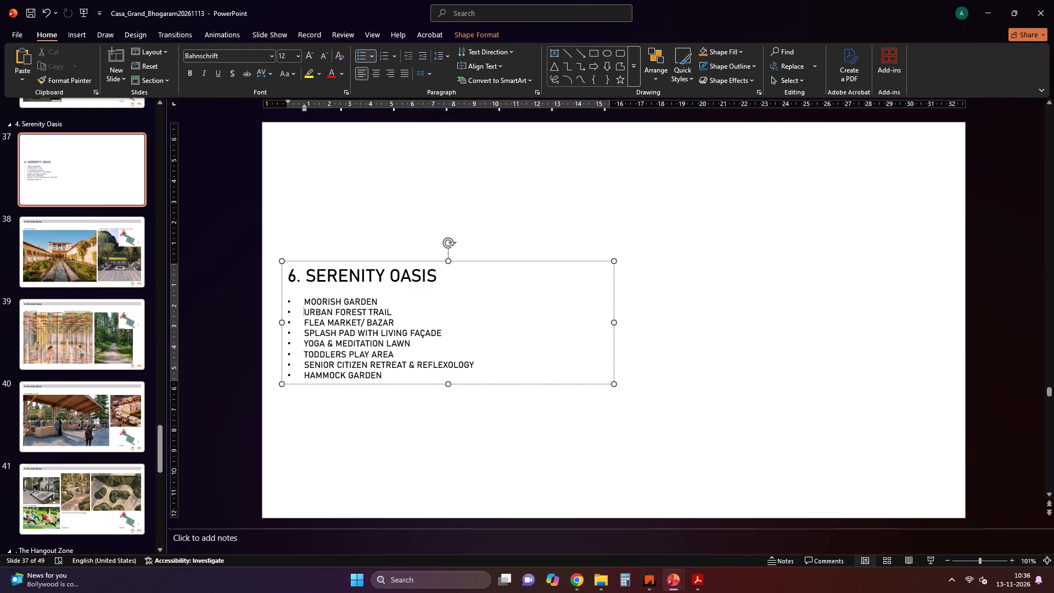
pyautogui.write('sunrise')
pyautogui.press('space')
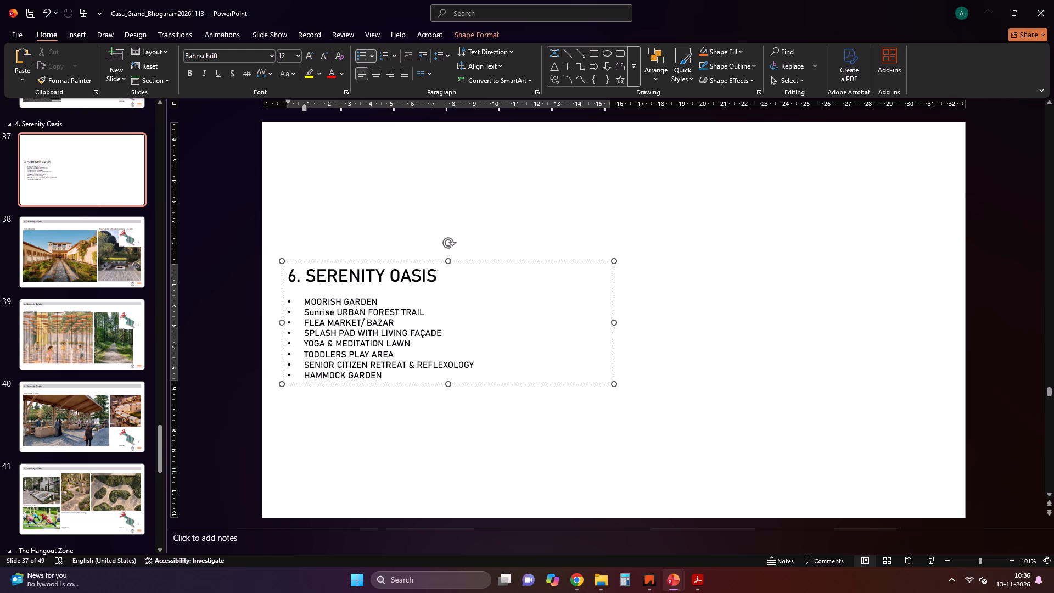
pyautogui.write('deck')
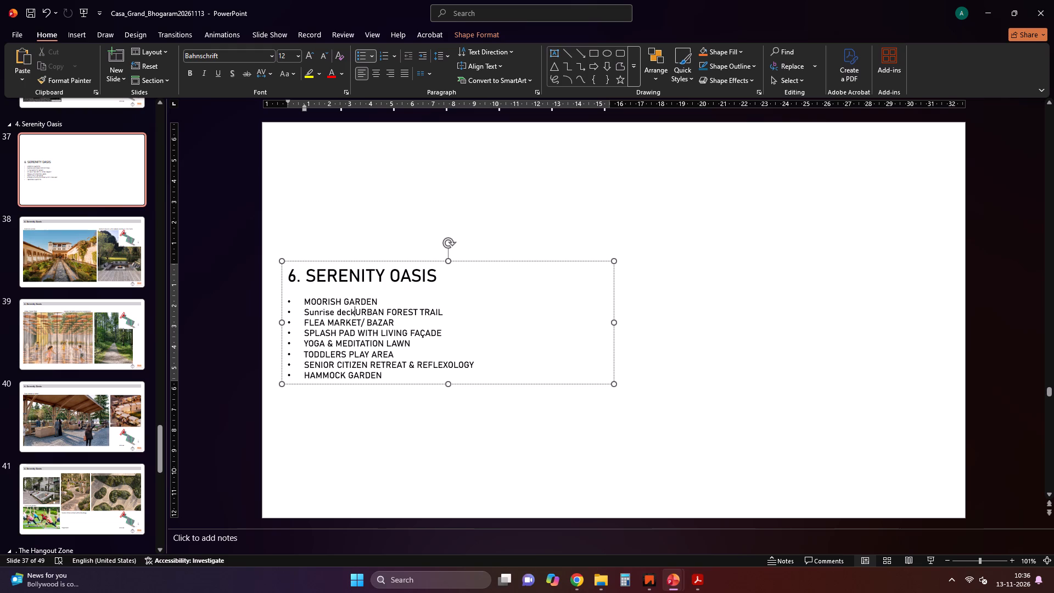
pyautogui.press('space')
pyautogui.press('Return')
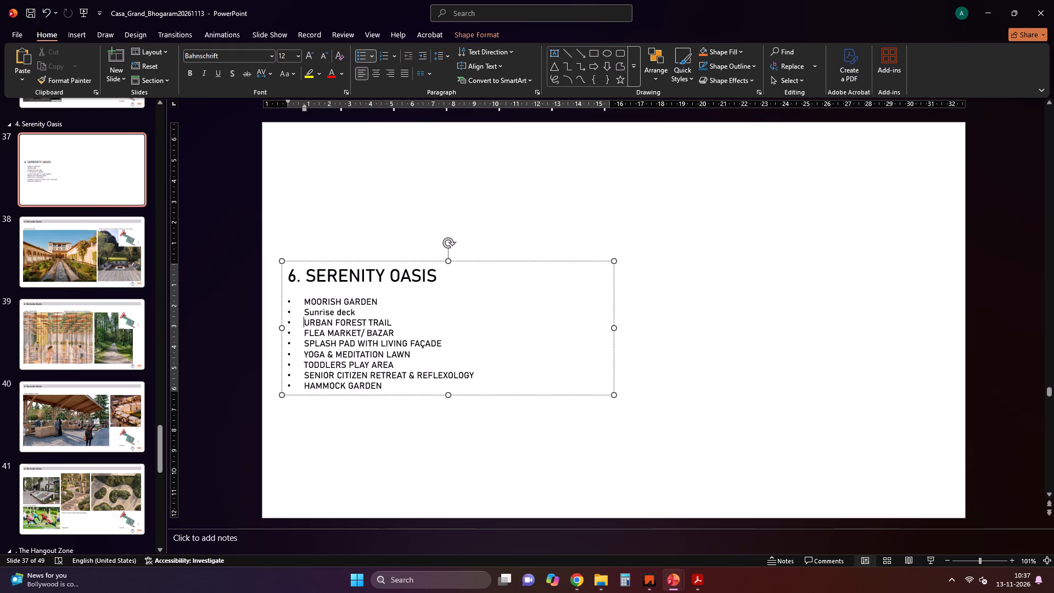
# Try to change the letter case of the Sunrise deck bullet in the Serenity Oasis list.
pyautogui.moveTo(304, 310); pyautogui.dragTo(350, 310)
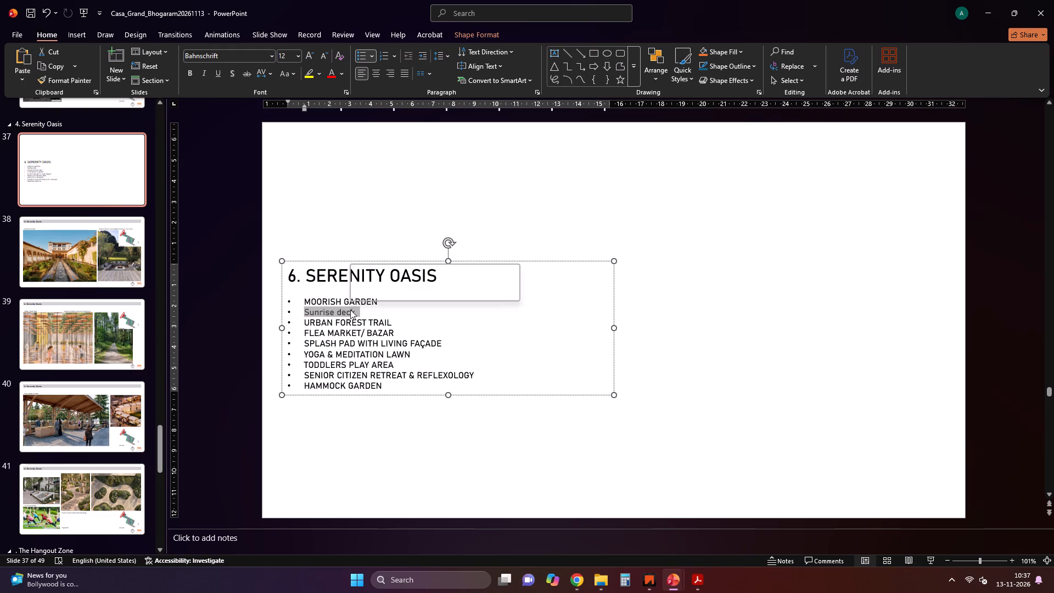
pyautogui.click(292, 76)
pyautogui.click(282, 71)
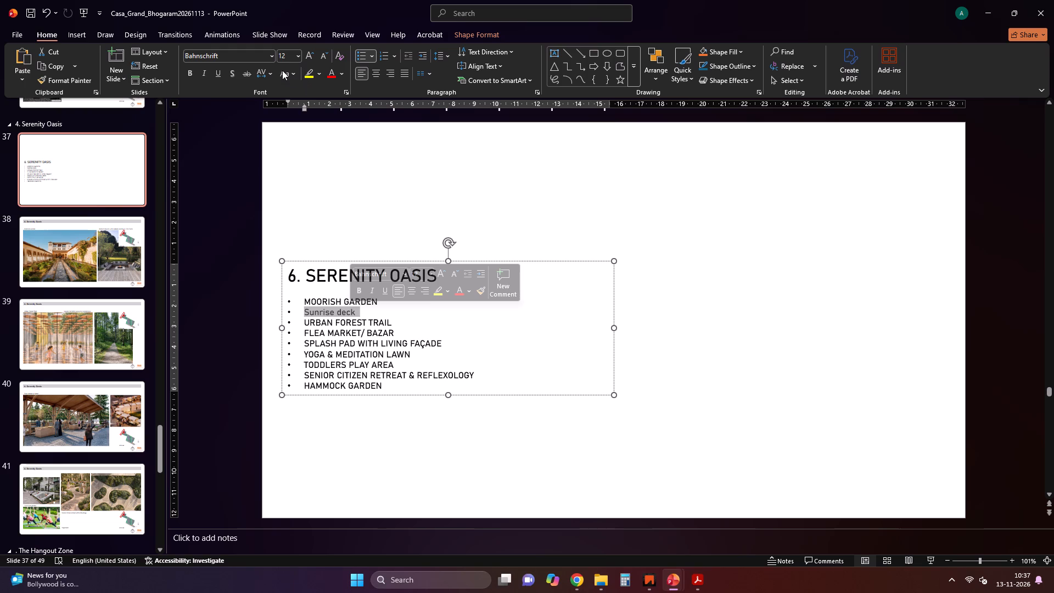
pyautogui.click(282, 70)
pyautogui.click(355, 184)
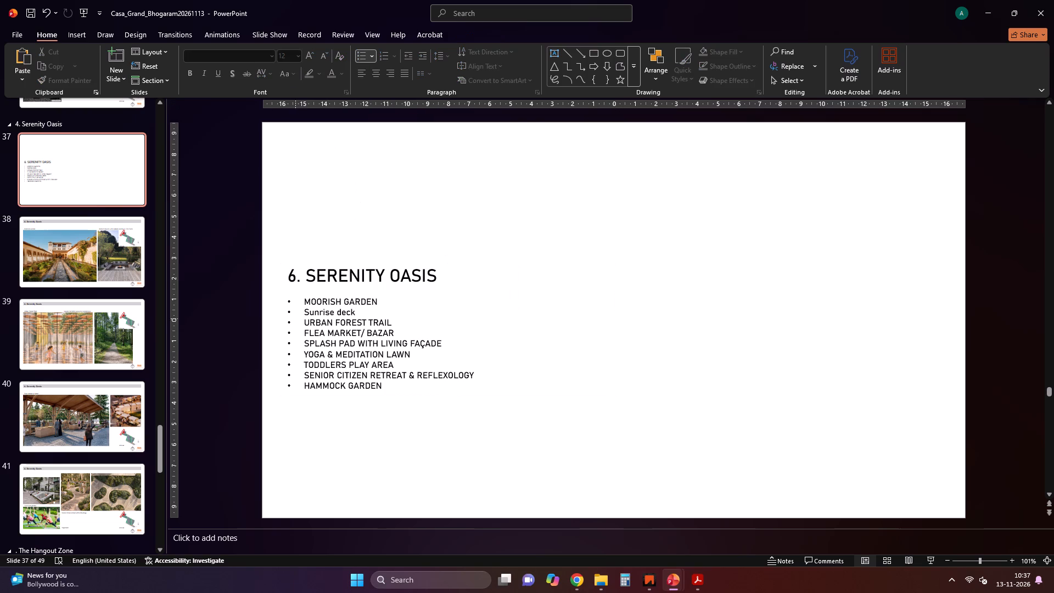
# Append ( MIYAWAKI FOREST ) in capitals to the Urban Forest Trail bullet on the Serenity Oasis divider.
pyautogui.click(374, 327)
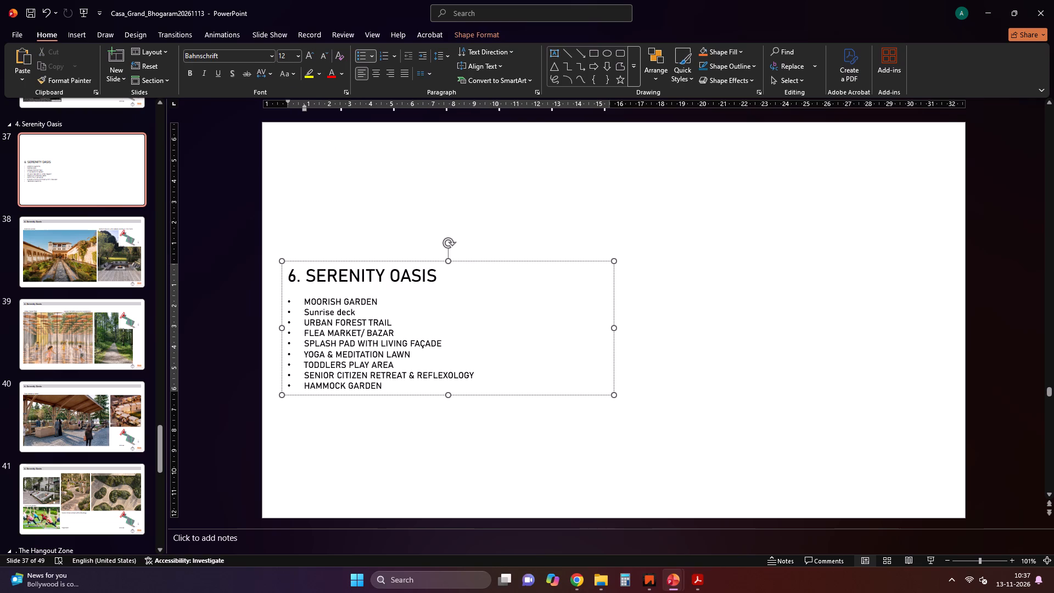
pyautogui.click(393, 320)
pyautogui.press('space')
pyautogui.hotkey('shift', '(')
pyautogui.press('space')
pyautogui.write('Mi')
pyautogui.press('BackSpace')
pyautogui.write('IYAWAKI')
pyautogui.press('space')
pyautogui.write('F')
pyautogui.write('ORE')
pyautogui.write('ST WITH')
pyautogui.press('space')
pyautogui.press('BackSpace')
pyautogui.press('BackSpace')
pyautogui.press('BackSpace')
pyautogui.press('BackSpace')
pyautogui.press('BackSpace')
pyautogui.write(')')
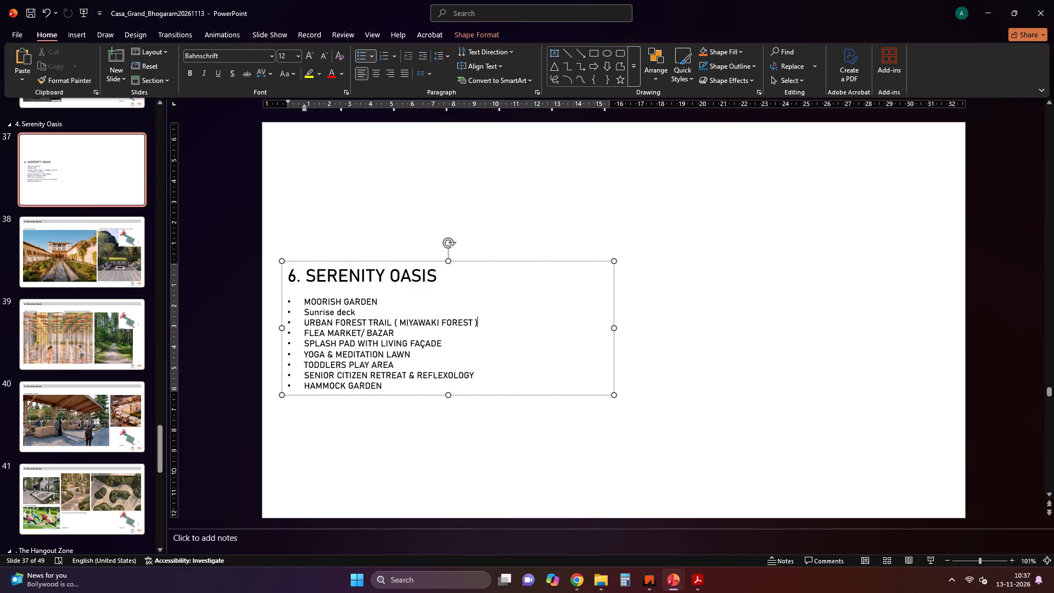
# Continue the Urban Forest Trail bullet with WITH TRELLIS WALK GARDEN after the bracketed forest name.
pyautogui.press('space')
pyautogui.write('WITH TRE')
pyautogui.write('LLIS A')
pyautogui.press('BackSpace')
pyautogui.write('WALK')
pyautogui.press('space')
pyautogui.write('GARE')
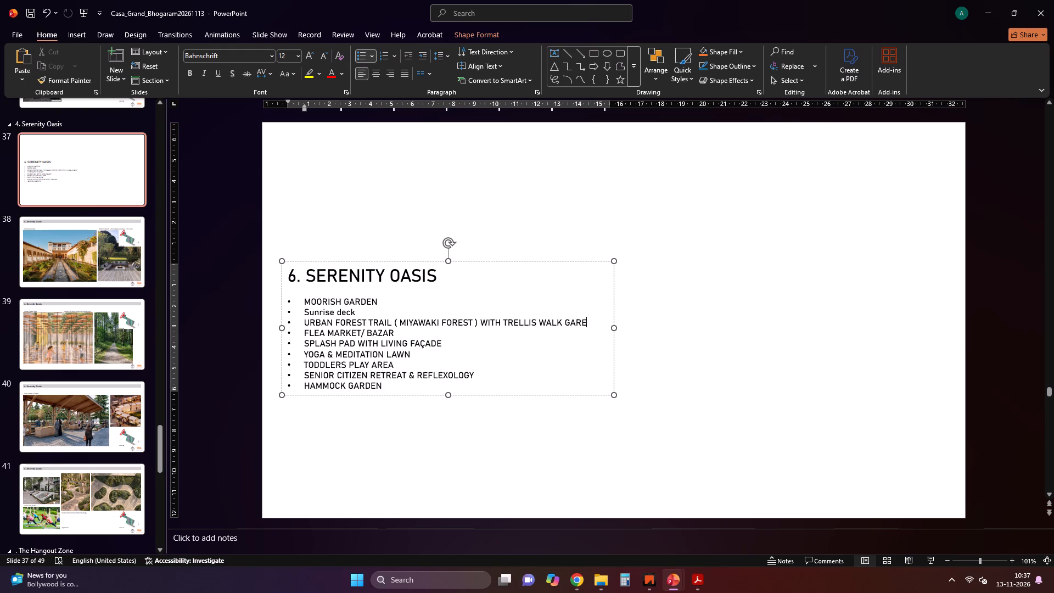
pyautogui.press('BackSpace')
pyautogui.write('DEN')
pyautogui.press('space')
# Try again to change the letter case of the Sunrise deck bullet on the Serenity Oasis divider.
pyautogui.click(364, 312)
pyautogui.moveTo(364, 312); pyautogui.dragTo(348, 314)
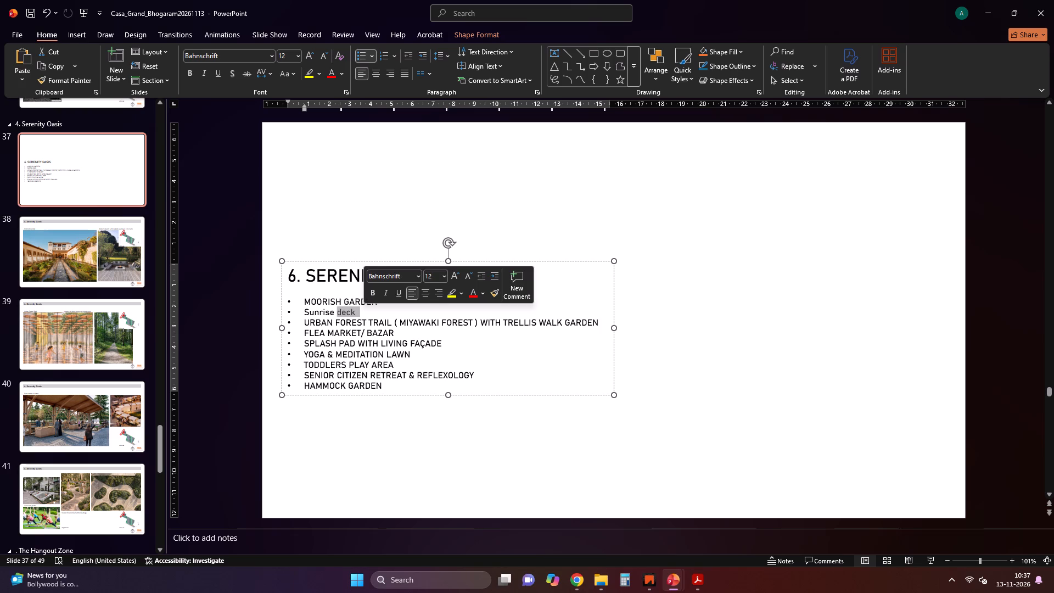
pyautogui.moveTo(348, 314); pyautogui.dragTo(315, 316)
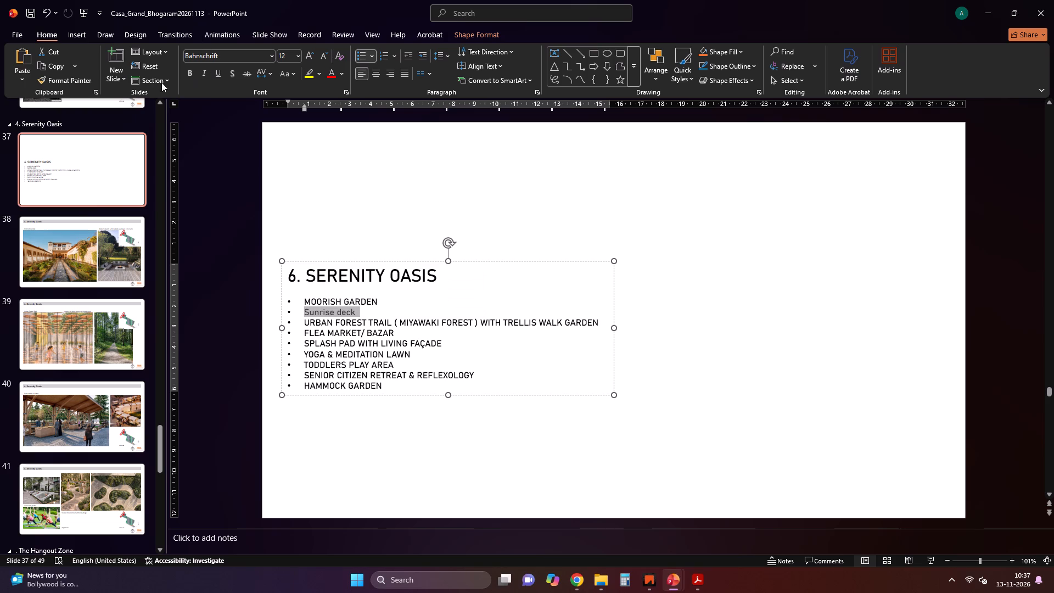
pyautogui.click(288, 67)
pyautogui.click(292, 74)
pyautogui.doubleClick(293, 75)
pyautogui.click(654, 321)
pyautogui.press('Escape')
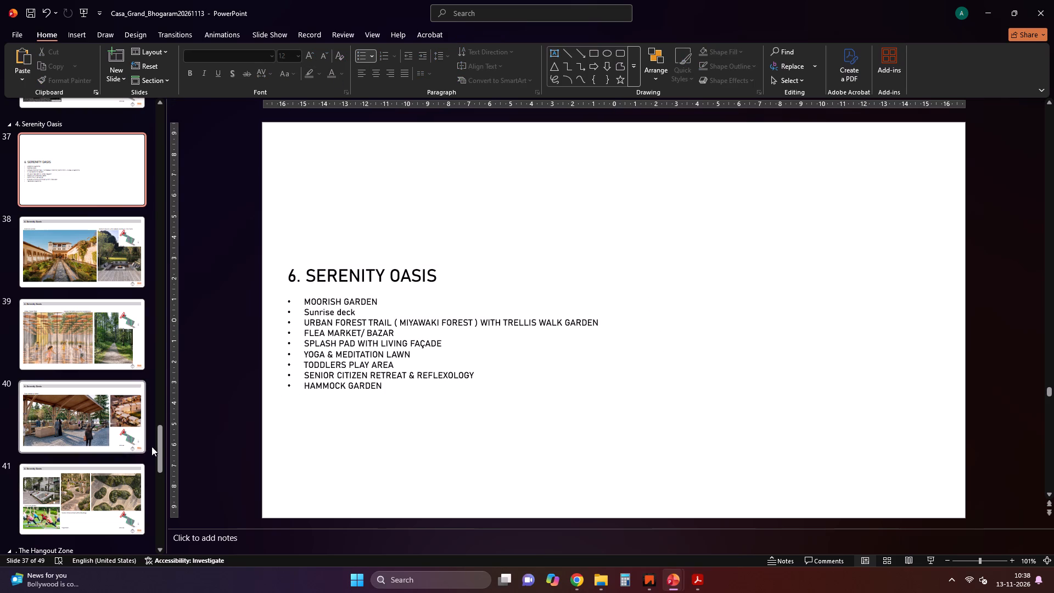
# Review the Roads and Pavements slides and The Club House divider with its amenity list.
pyautogui.moveTo(160, 441); pyautogui.dragTo(150, 180)
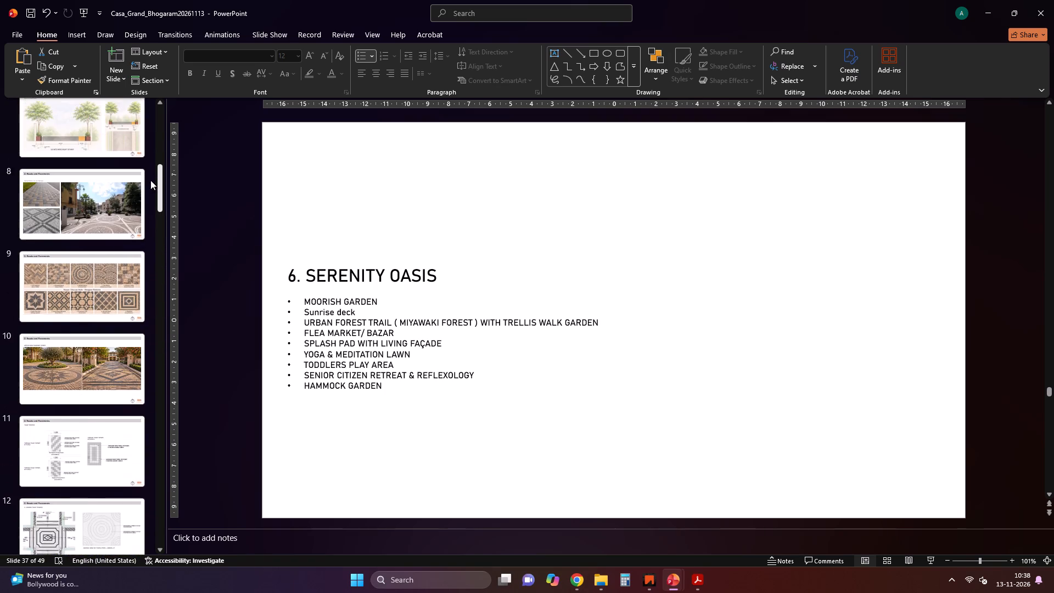
pyautogui.moveTo(150, 180); pyautogui.dragTo(146, 152)
pyautogui.click(87, 244)
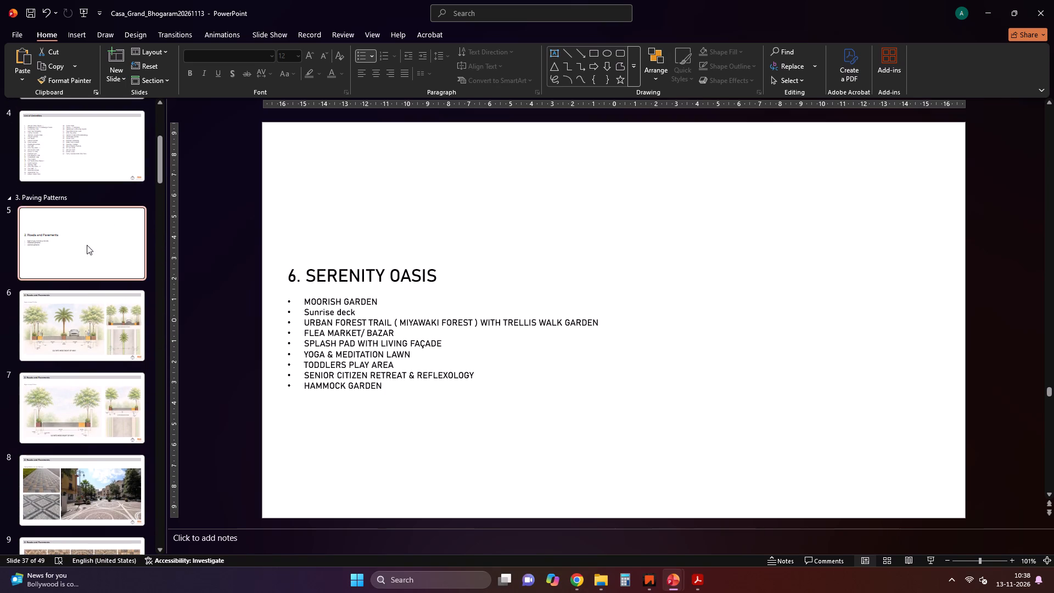
pyautogui.click(95, 351)
pyautogui.click(109, 412)
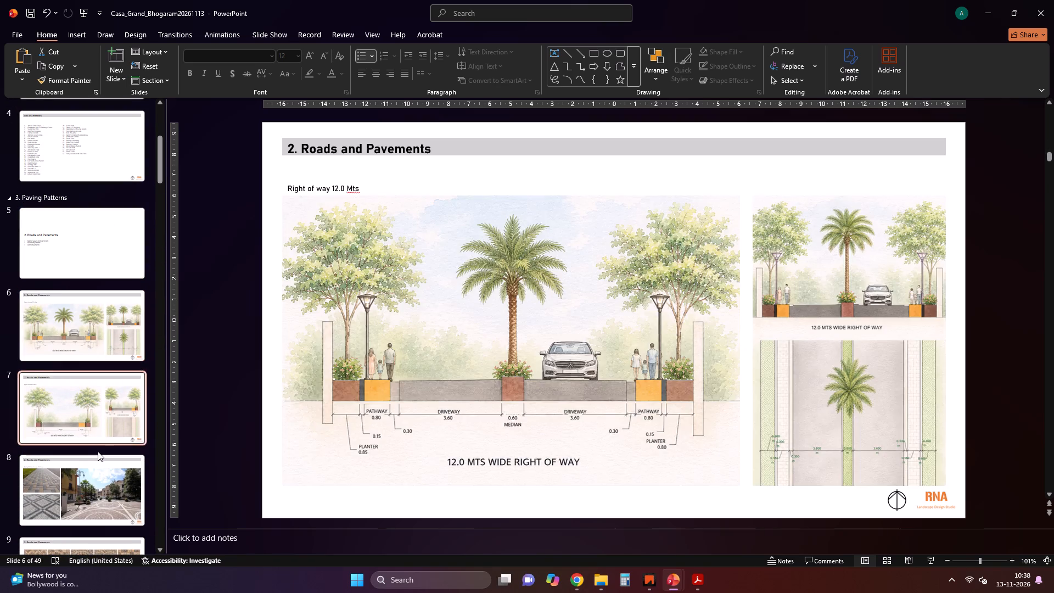
pyautogui.scroll(-2, 98, 451)
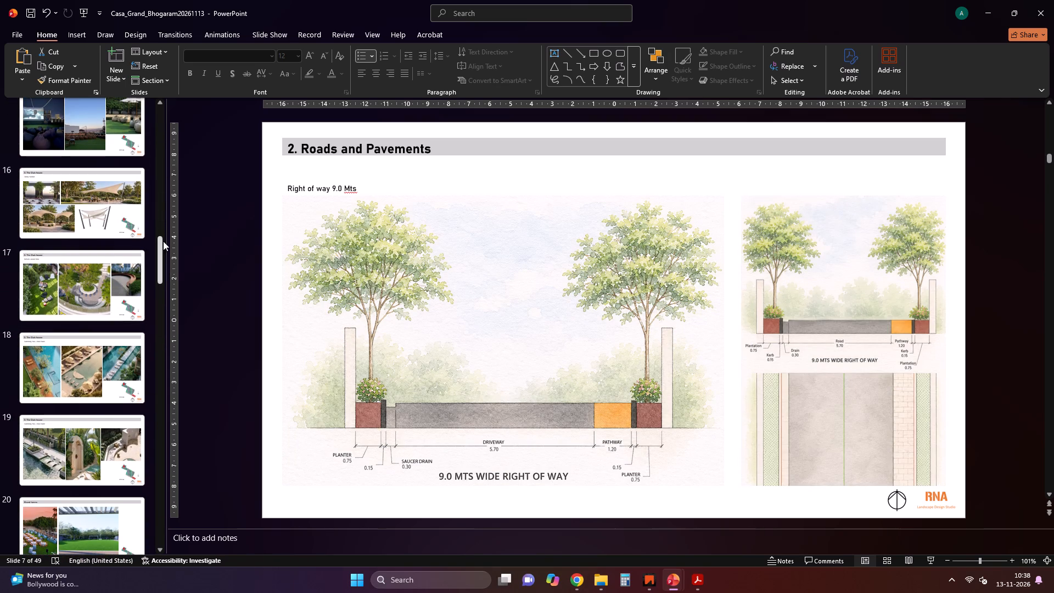
pyautogui.click(154, 262)
pyautogui.moveTo(162, 266); pyautogui.dragTo(155, 237)
pyautogui.click(106, 247)
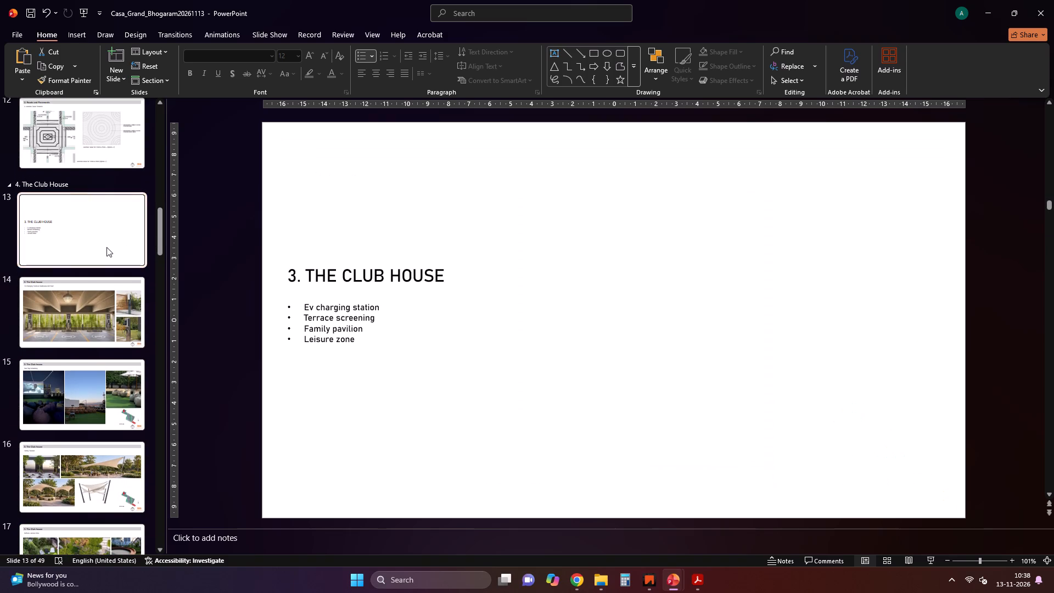
pyautogui.click(107, 309)
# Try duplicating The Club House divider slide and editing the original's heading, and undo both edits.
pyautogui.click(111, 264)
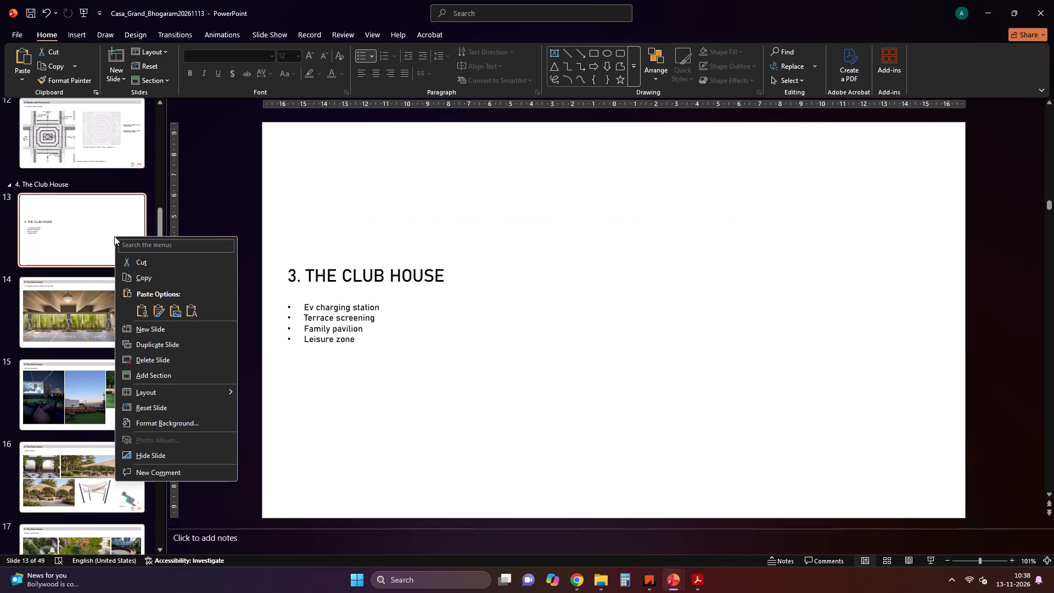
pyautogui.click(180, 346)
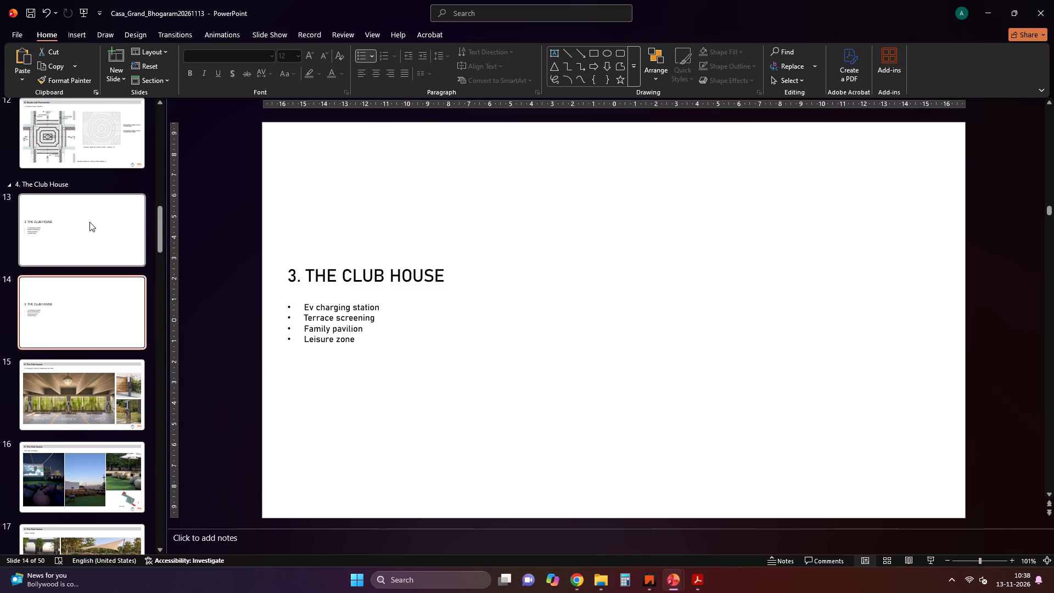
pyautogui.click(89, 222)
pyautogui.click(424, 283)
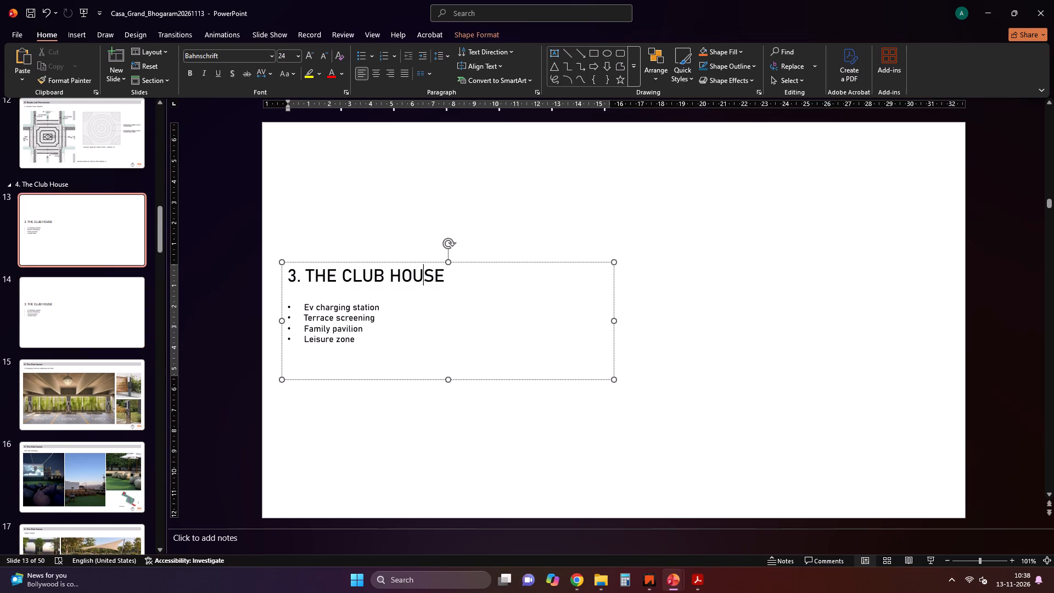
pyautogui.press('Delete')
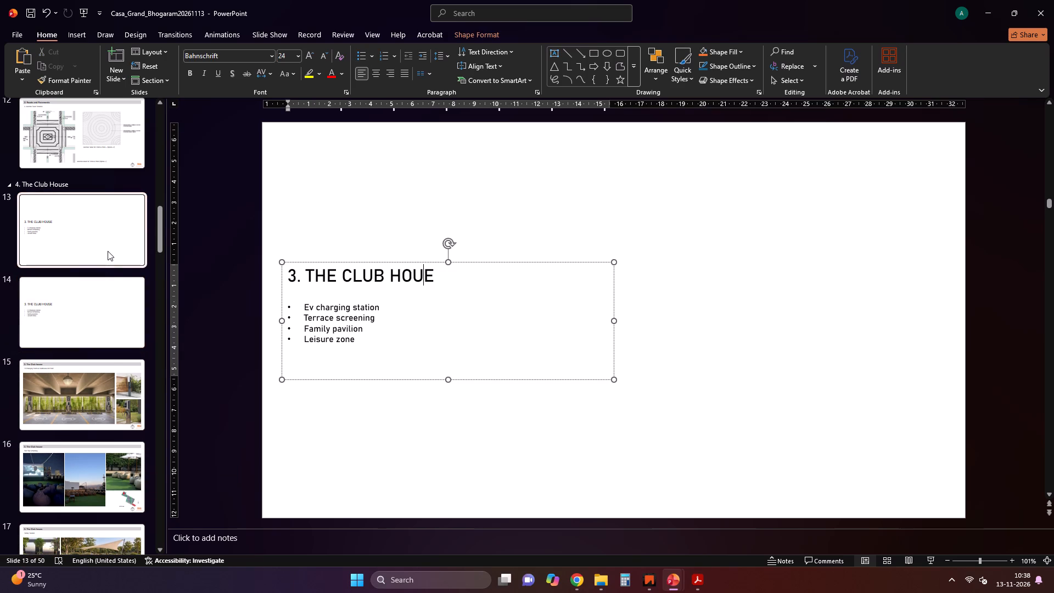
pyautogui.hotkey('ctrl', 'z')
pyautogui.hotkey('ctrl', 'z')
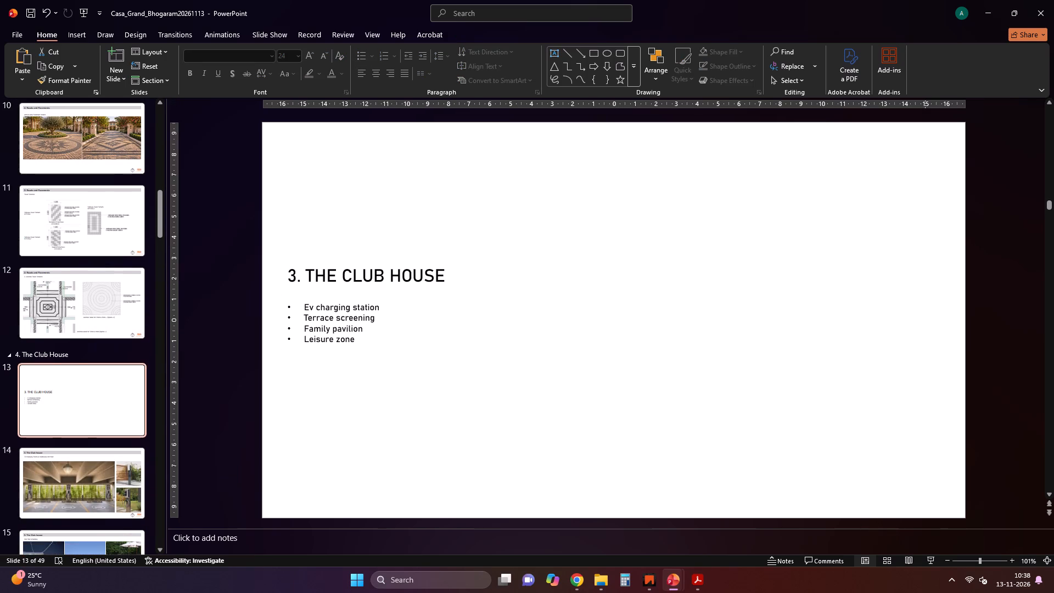
# Review the slides from Junction Paver Patterns through the Club House section to its terrace divider.
pyautogui.click(87, 306)
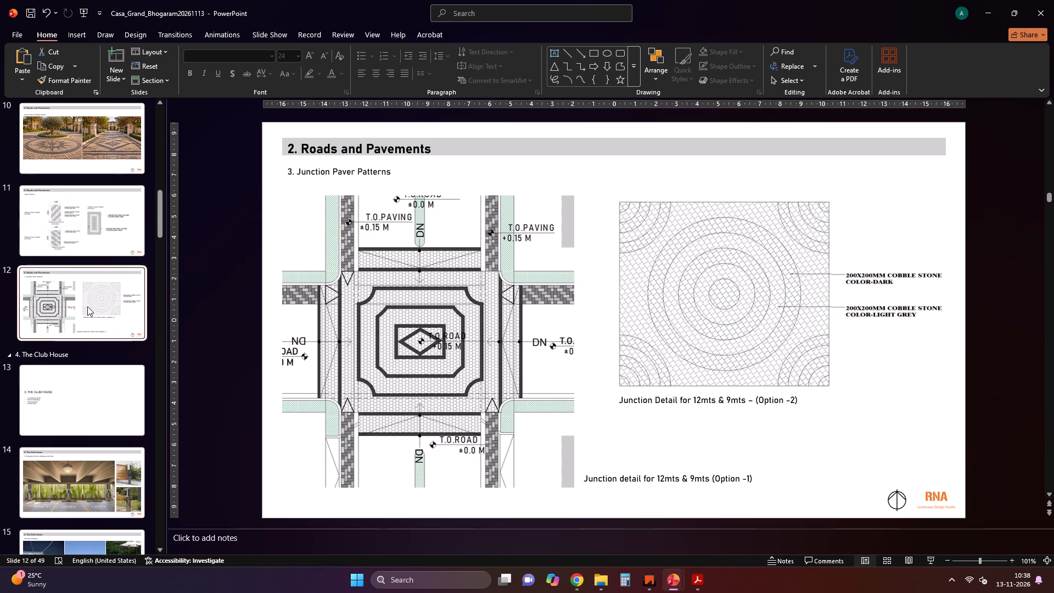
pyautogui.press('Down')
pyautogui.press('Down')
pyautogui.press('Down')
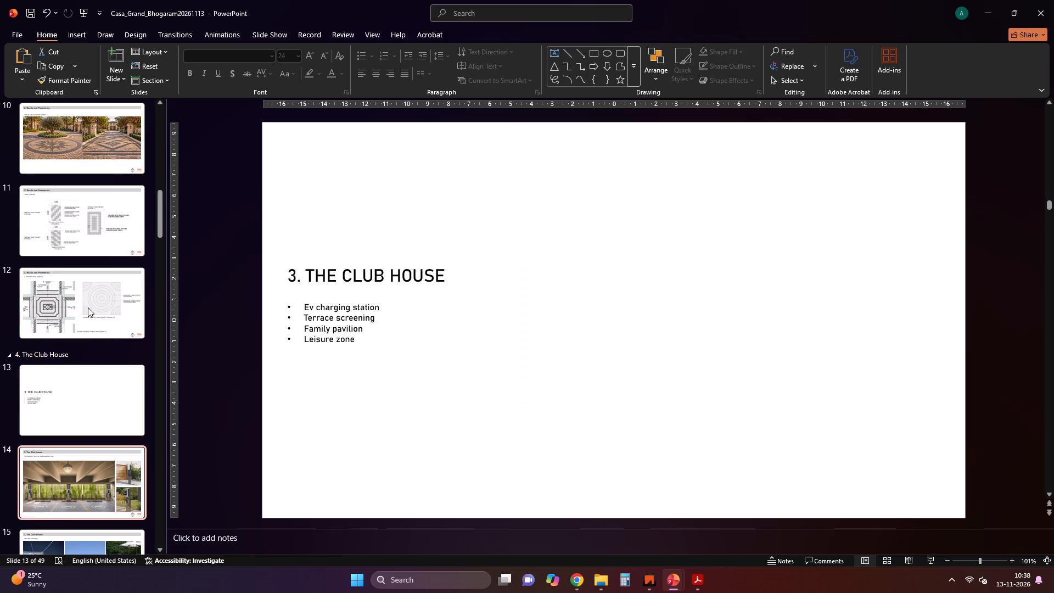
pyautogui.press('Down')
pyautogui.press('Down')
pyautogui.press('Down')
pyautogui.press('Down')
pyautogui.press('Down')
pyautogui.press('Down')
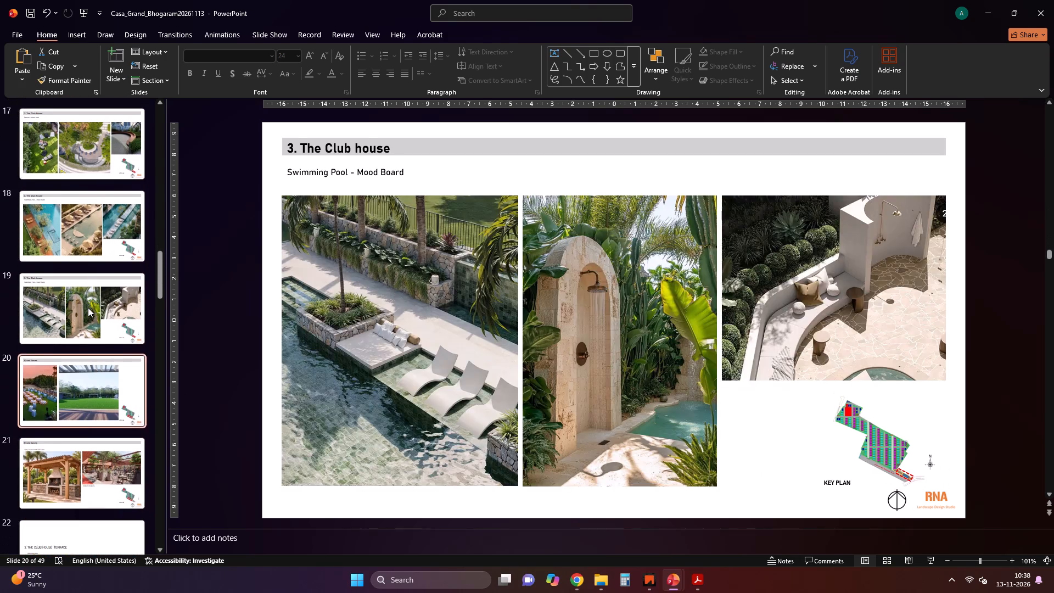
pyautogui.press('Down')
pyautogui.press('Down')
# Review the Verdant Oasis divider and its nature retreat slides up to The Play Field divider.
pyautogui.press('Down')
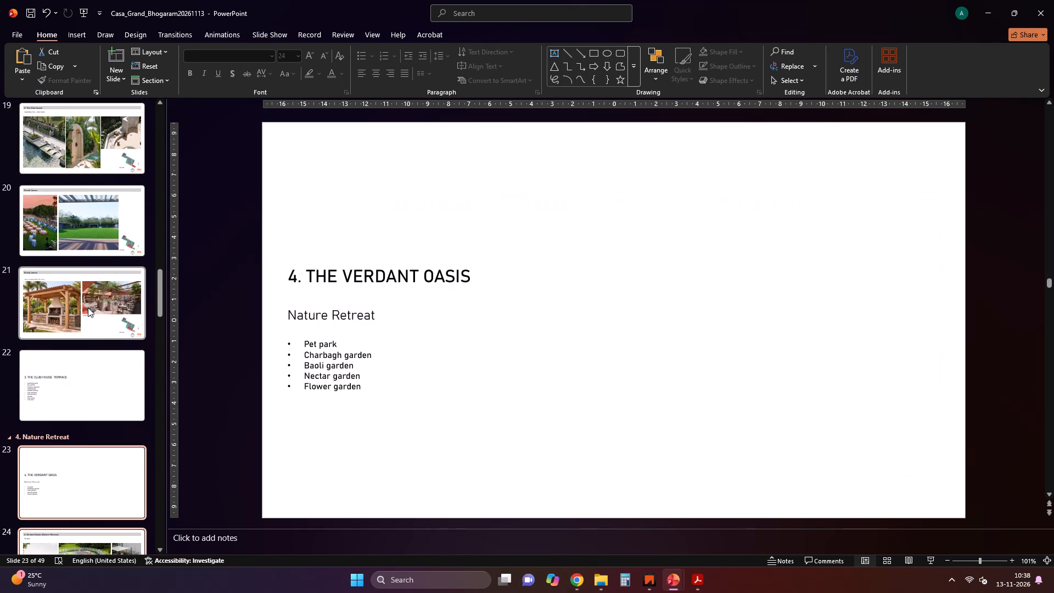
pyautogui.press('Down')
pyautogui.press('Down')
pyautogui.press('Down')
pyautogui.press('Down')
pyautogui.press('Down')
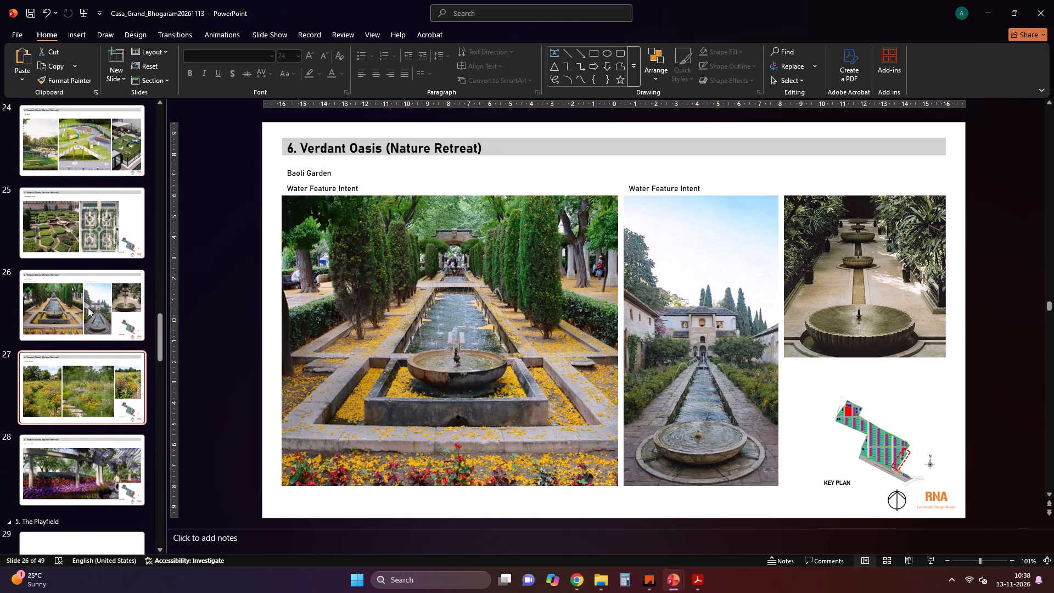
pyautogui.press('Down')
pyautogui.press('Down')
pyautogui.press('Down')
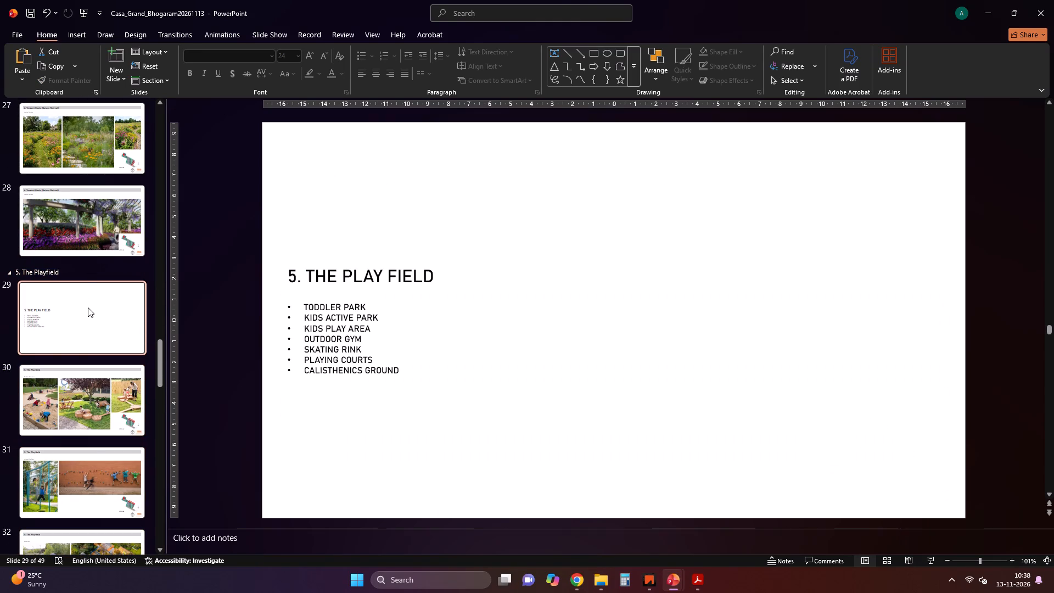
# Review the Playfield and Serenity Oasis slides up to The Hangout Zone divider.
pyautogui.press('Down')
pyautogui.press('Down')
pyautogui.press('Down')
pyautogui.press('Down')
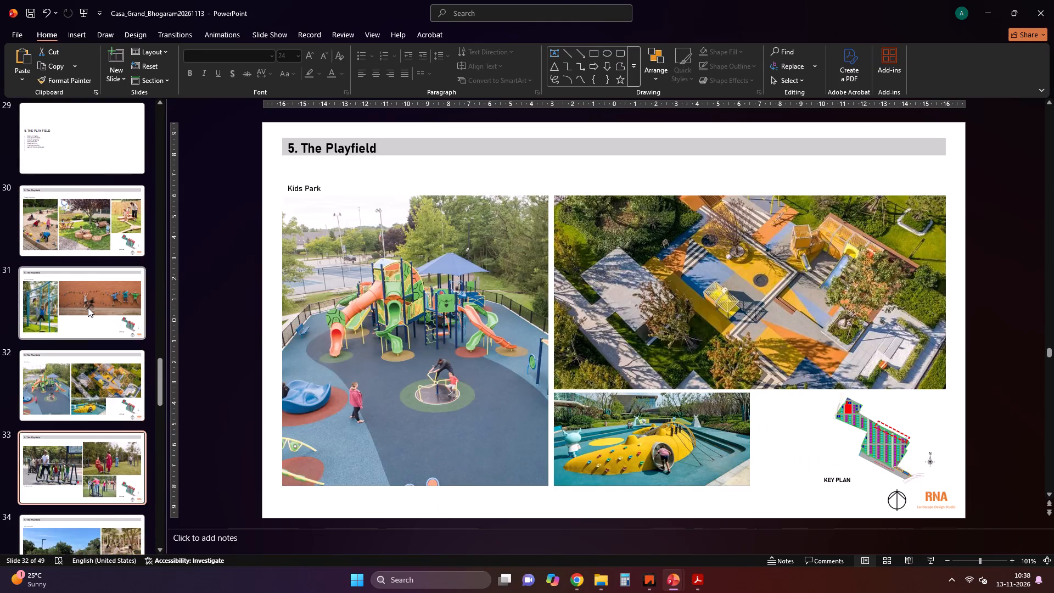
pyautogui.press('Down')
pyautogui.press('Down')
pyautogui.press('Down')
pyautogui.press('Down')
pyautogui.press('Down')
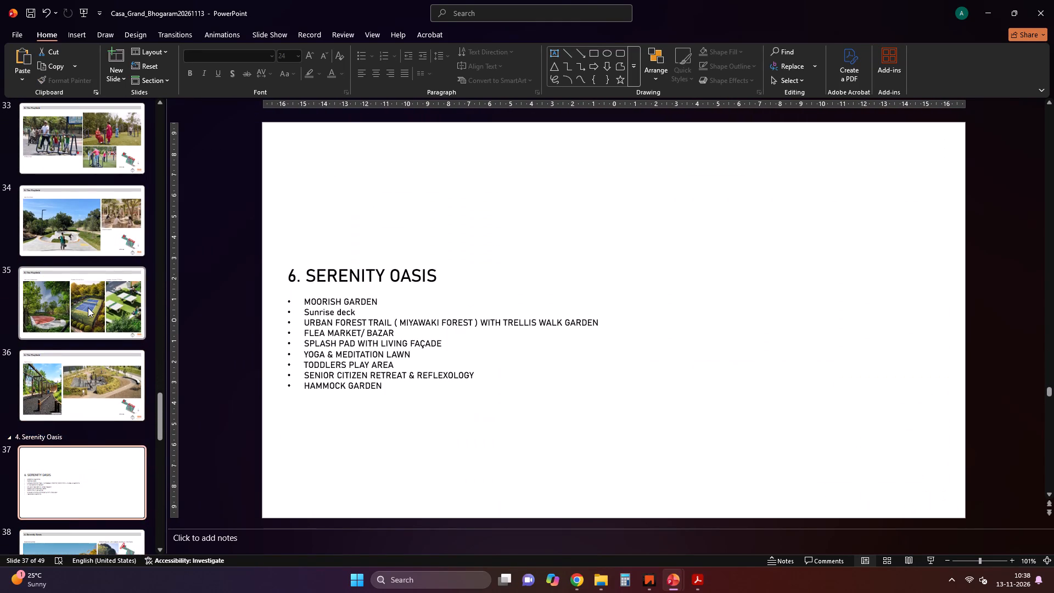
pyautogui.press('Down')
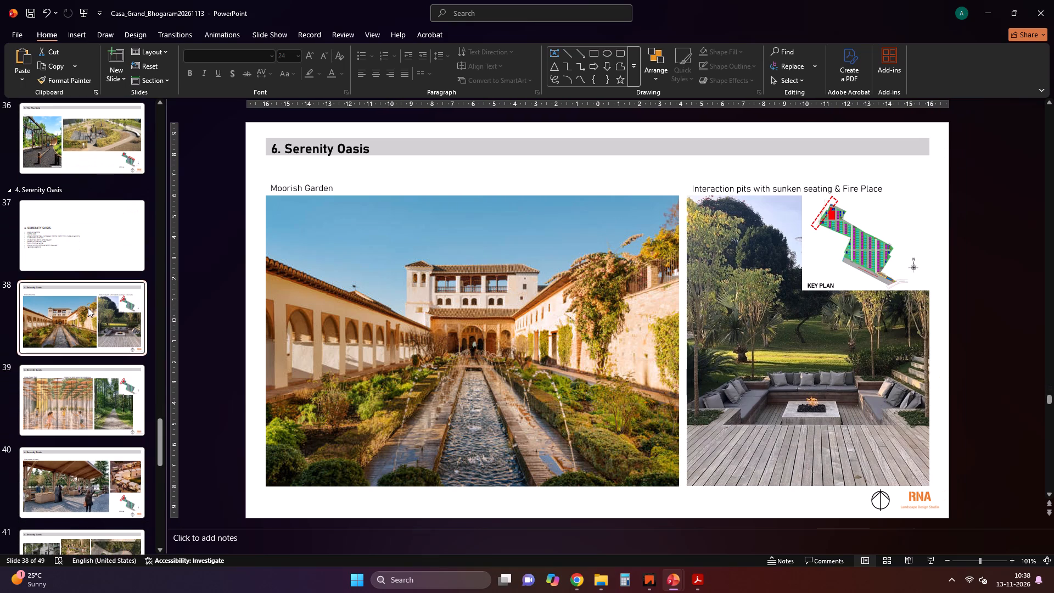
pyautogui.press('Down')
pyautogui.press('Down')
pyautogui.press('Down')
pyautogui.press('Down')
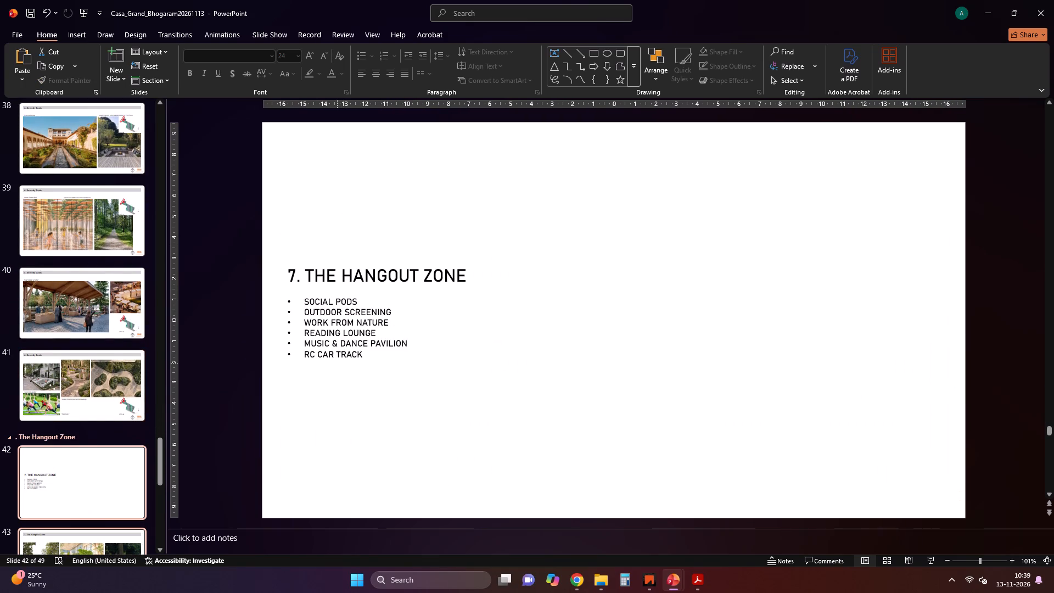
# Add an empty bullet line after RC CAR TRACK on The Hangout Zone divider.
pyautogui.click(376, 356)
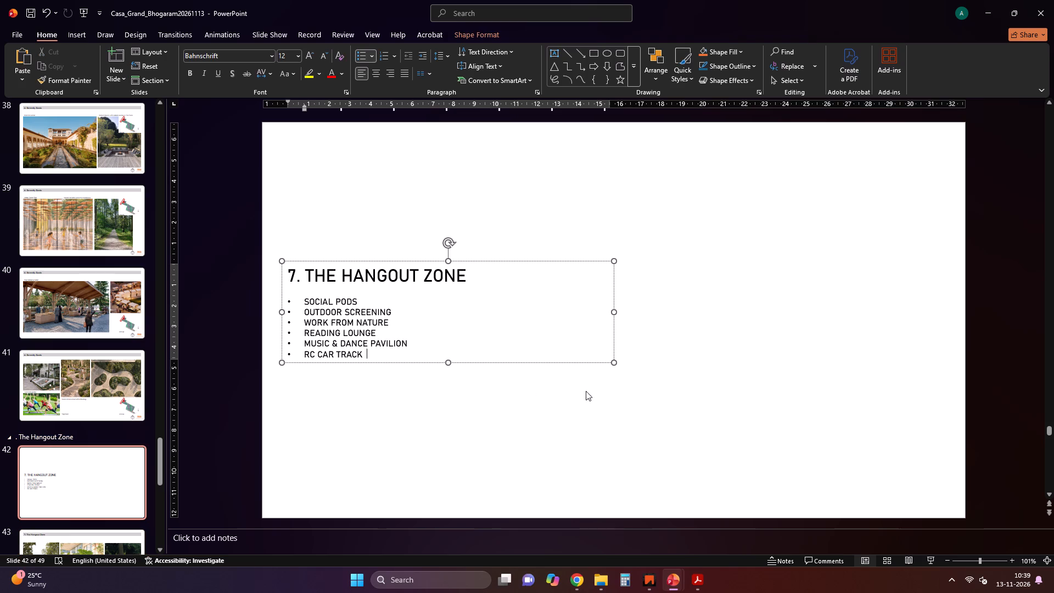
pyautogui.press('Return')
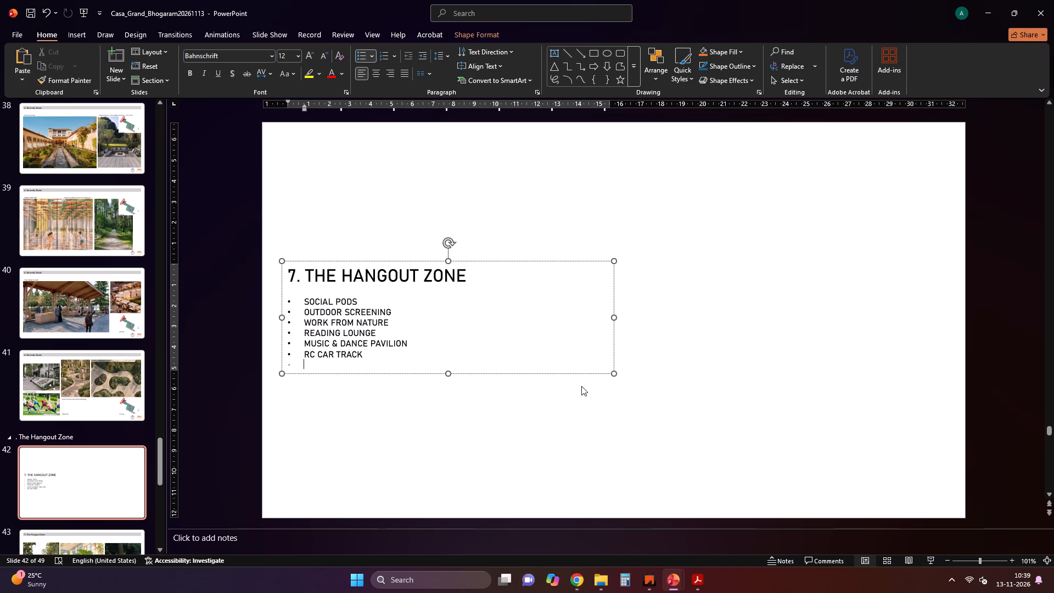
pyautogui.click(604, 422)
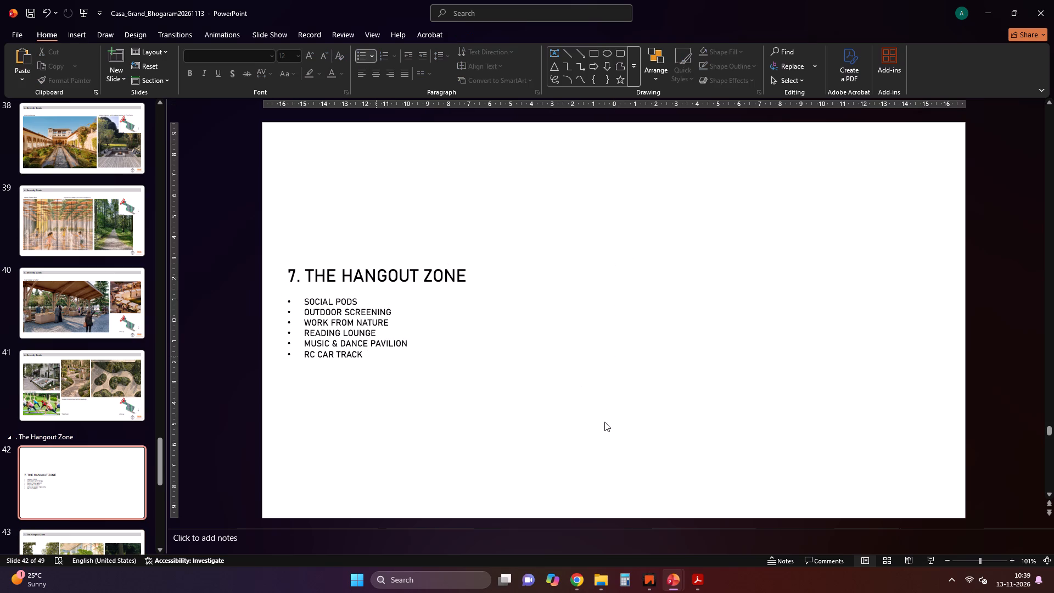
# Review the Hangout Zone and Landscape Elements slides through to the end of the presentation.
pyautogui.press('Down')
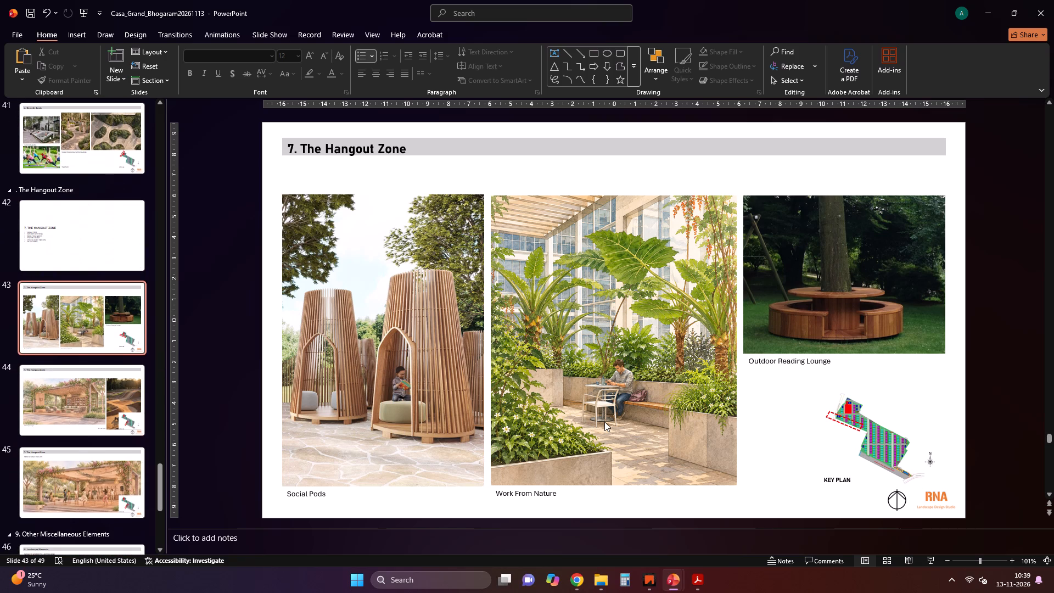
pyautogui.press('Down')
pyautogui.press('Down')
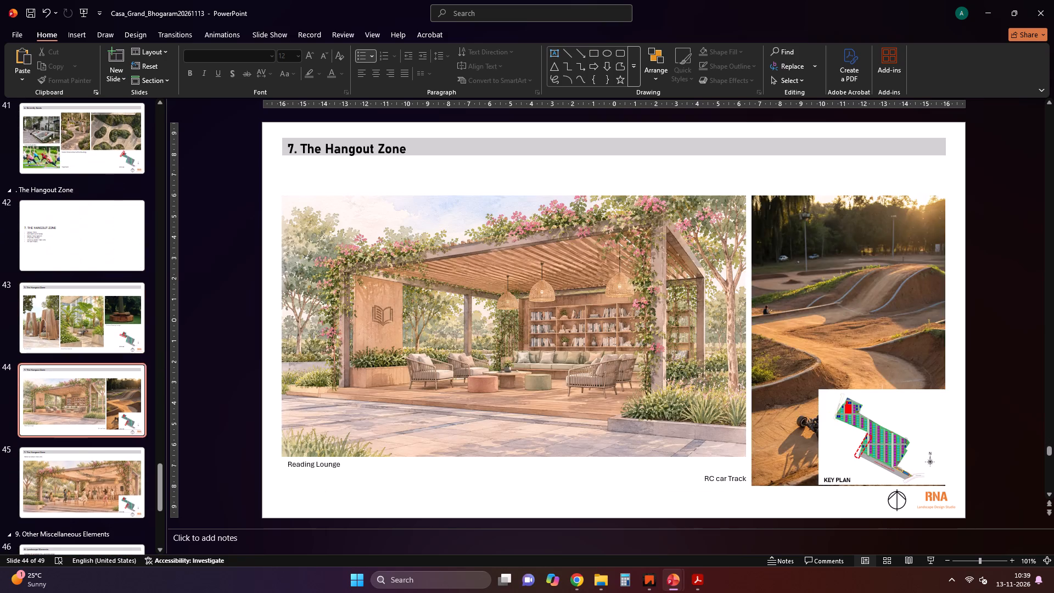
pyautogui.press('Down')
pyautogui.press('Down')
pyautogui.press('Down')
pyautogui.press('Down')
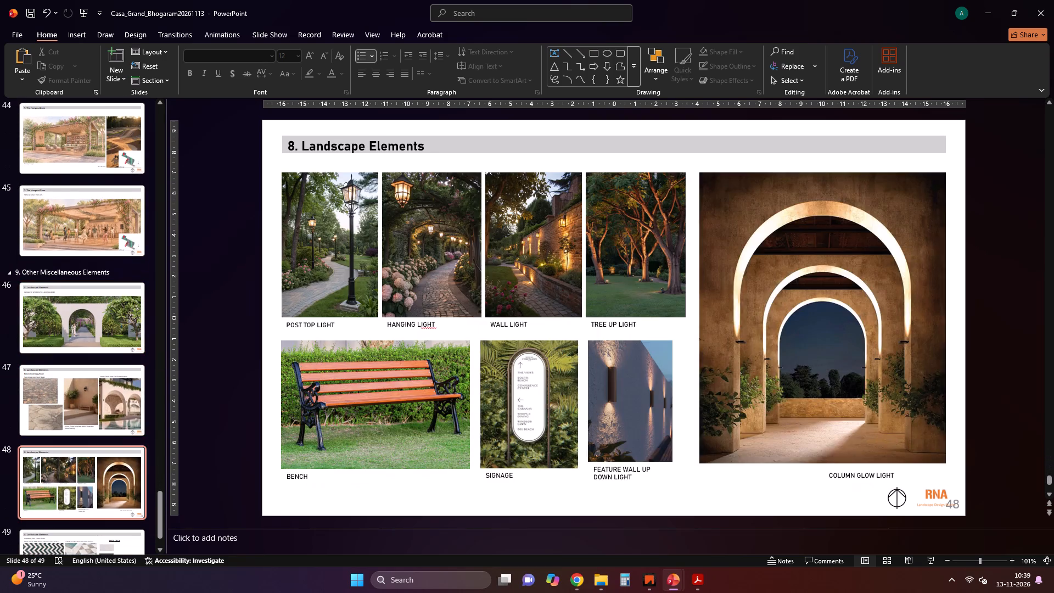
pyautogui.press('Down')
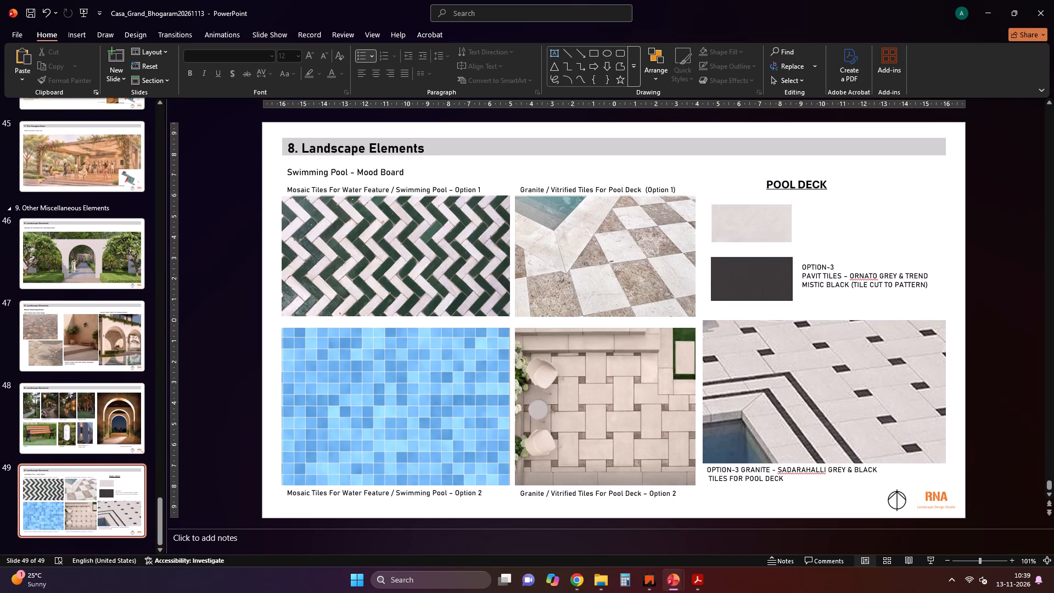
pyautogui.press('Up')
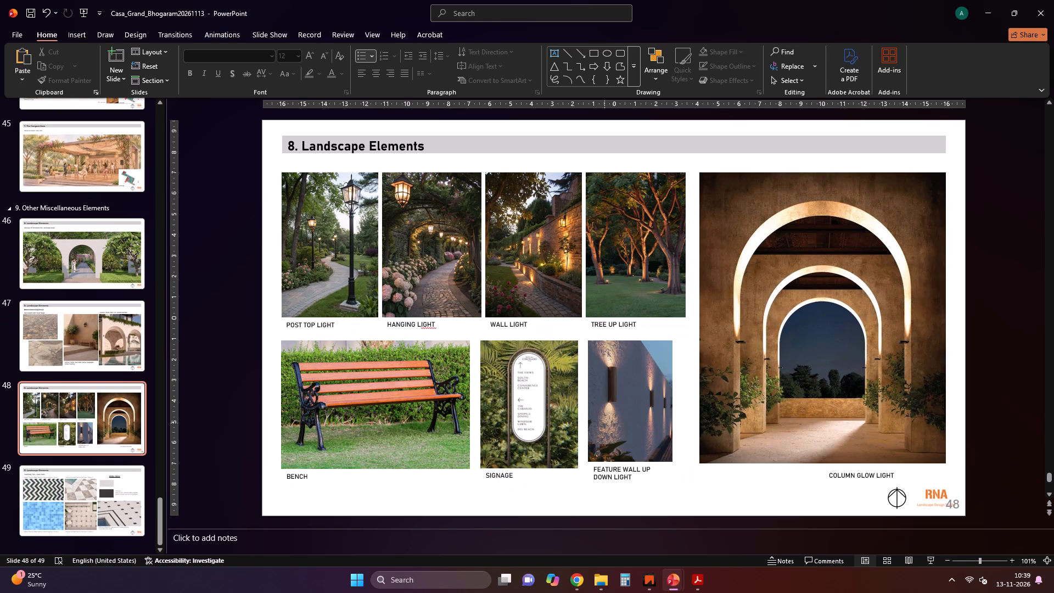
# Duplicate The Hangout Zone divider and move the copy to just before the last Landscape Elements slide.
pyautogui.scroll(1, 129, 154)
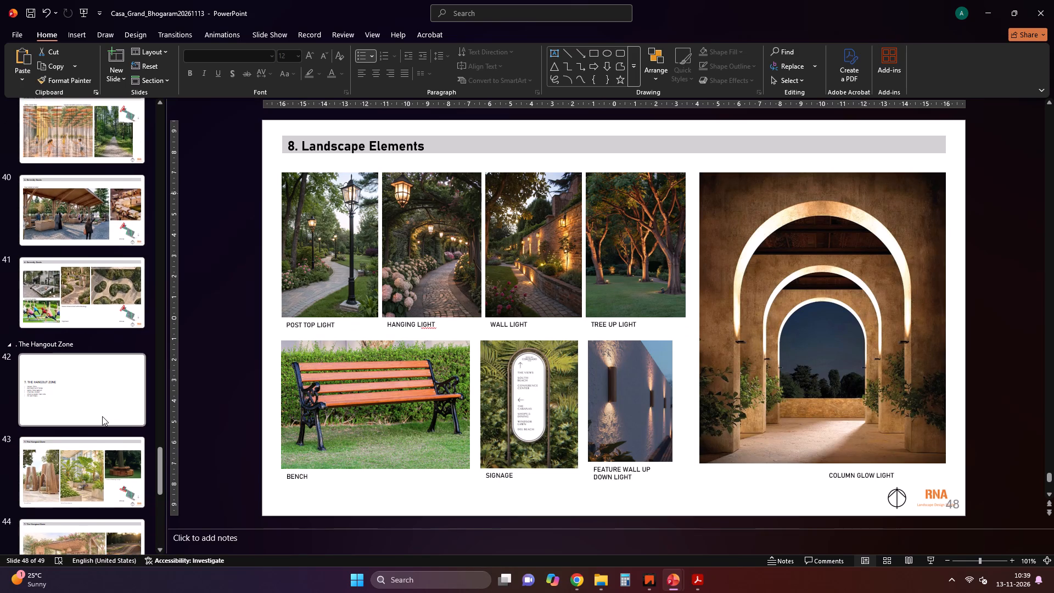
pyautogui.click(98, 402)
pyautogui.rightClick(98, 402)
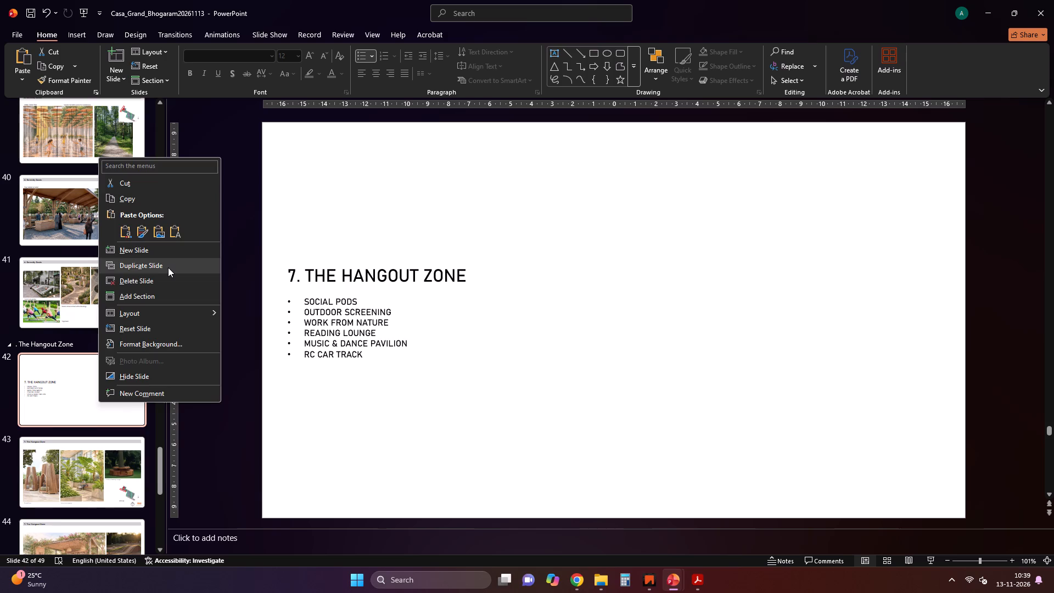
pyautogui.click(168, 267)
pyautogui.scroll(-1, 124, 378)
pyautogui.scroll(1, 113, 153)
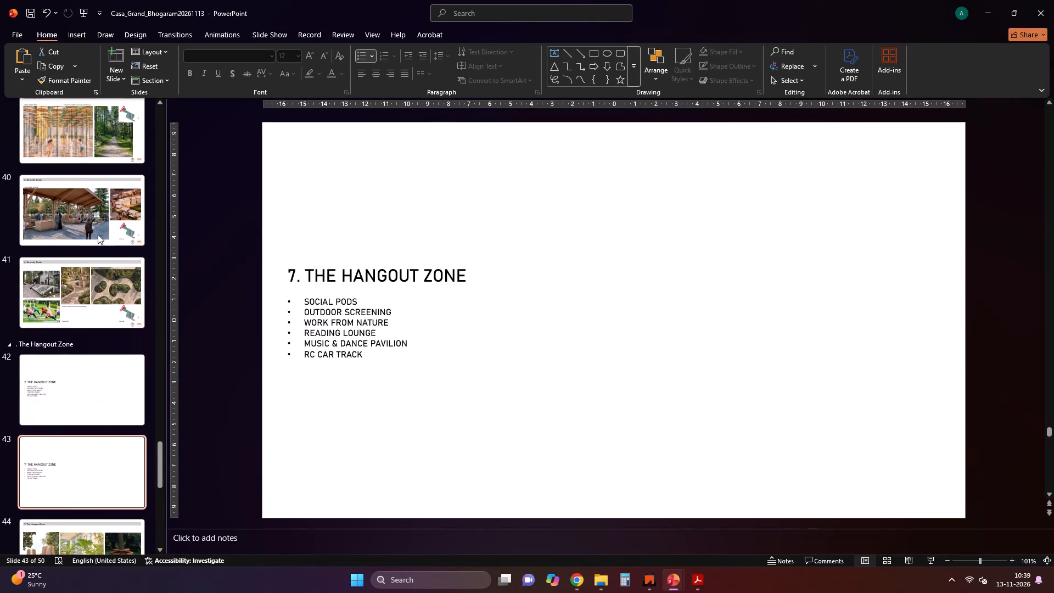
pyautogui.moveTo(91, 473); pyautogui.dragTo(91, 396)
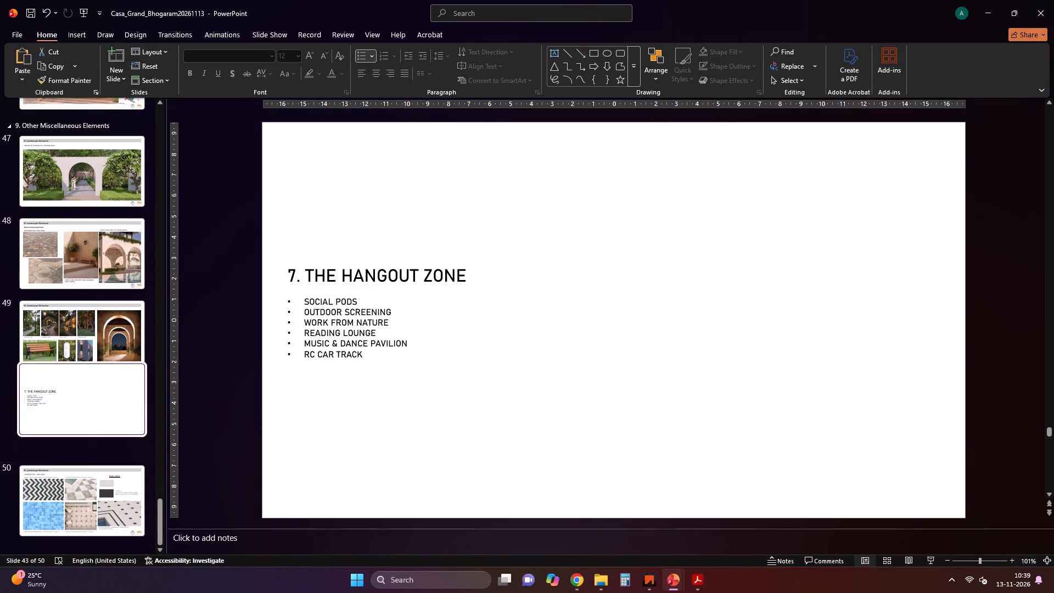
pyautogui.moveTo(91, 396); pyautogui.dragTo(89, 418)
# Retitle the copied divider from The Hangout Zone to ARRIVAL COURT ZONE, keeping its number 7.
pyautogui.click(309, 268)
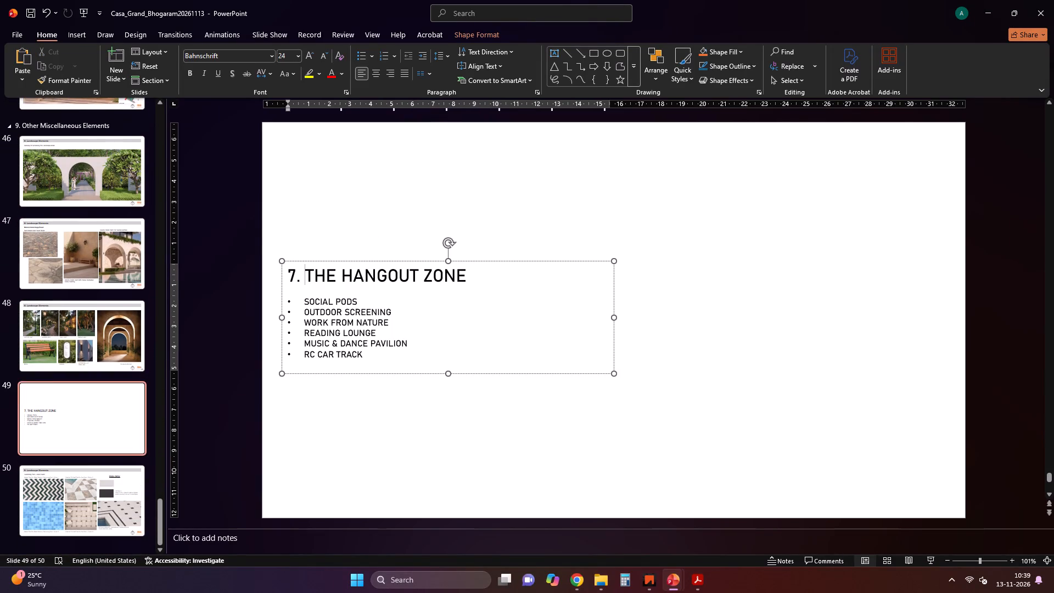
pyautogui.moveTo(336, 273); pyautogui.dragTo(449, 277)
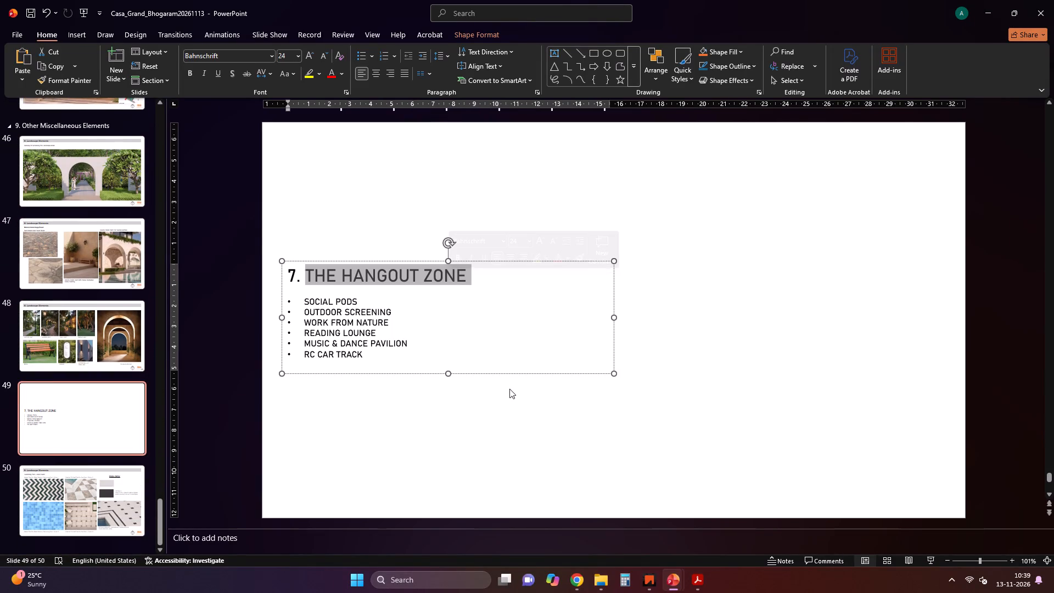
pyautogui.write('ARRIAVA')
pyautogui.press('BackSpace')
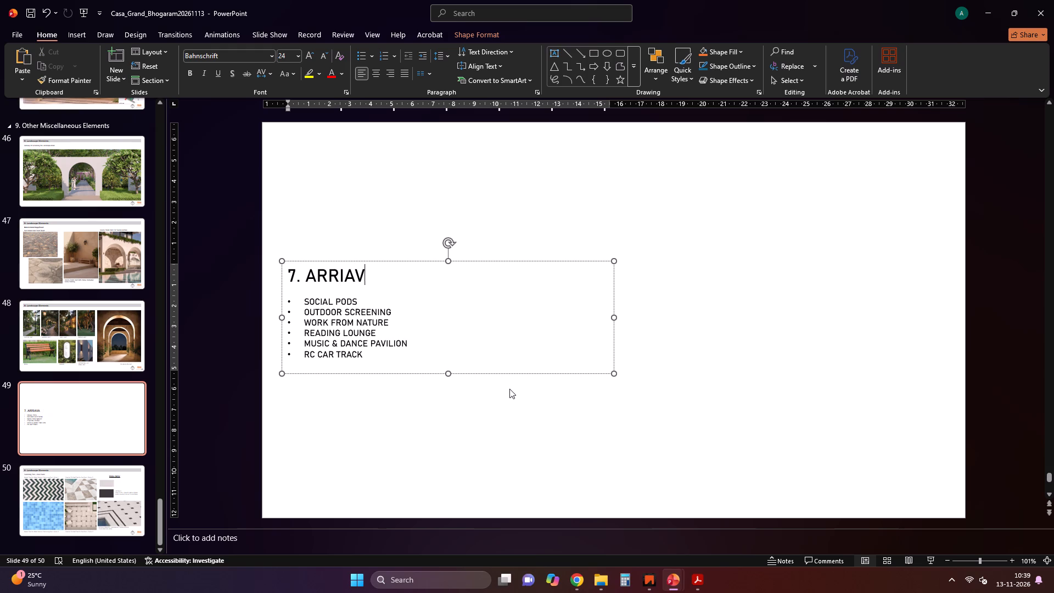
pyautogui.press('BackSpace')
pyautogui.press('BackSpace')
pyautogui.write('VAL')
pyautogui.press('space')
pyautogui.write('COURT')
pyautogui.press('space')
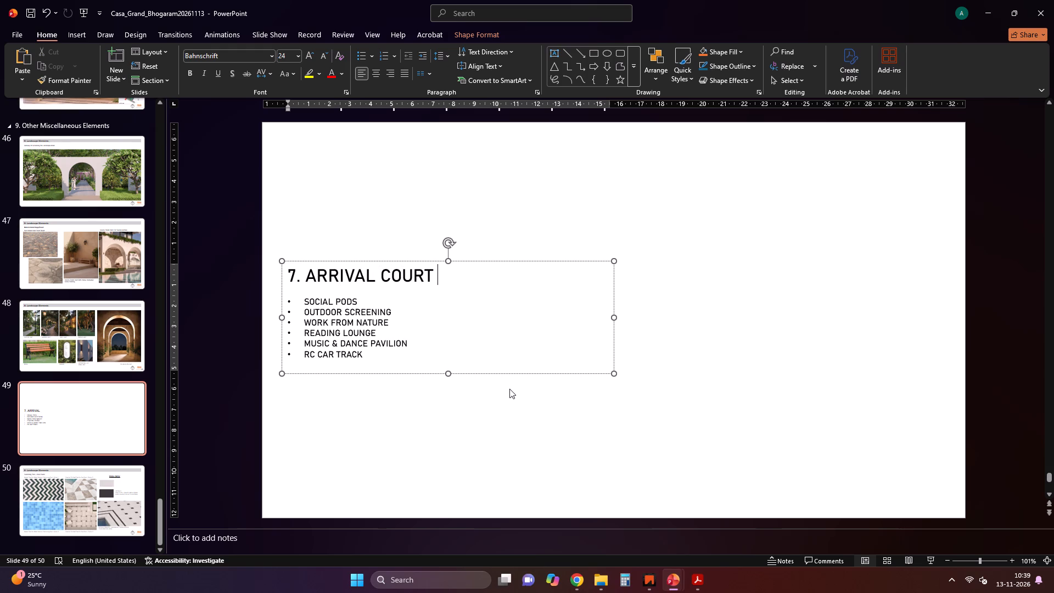
pyautogui.write('ZONE')
pyautogui.press('space')
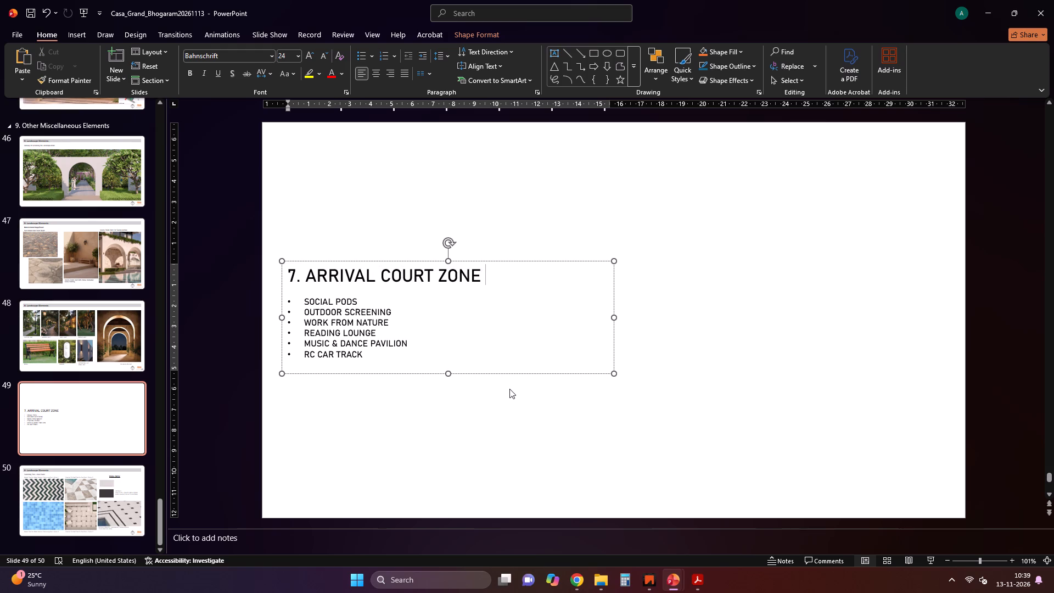
# Replace all the copied amenity bullets on the Arrival Court Zone divider with a single ARRIVAL COURT bullet.
pyautogui.moveTo(365, 353); pyautogui.dragTo(310, 294)
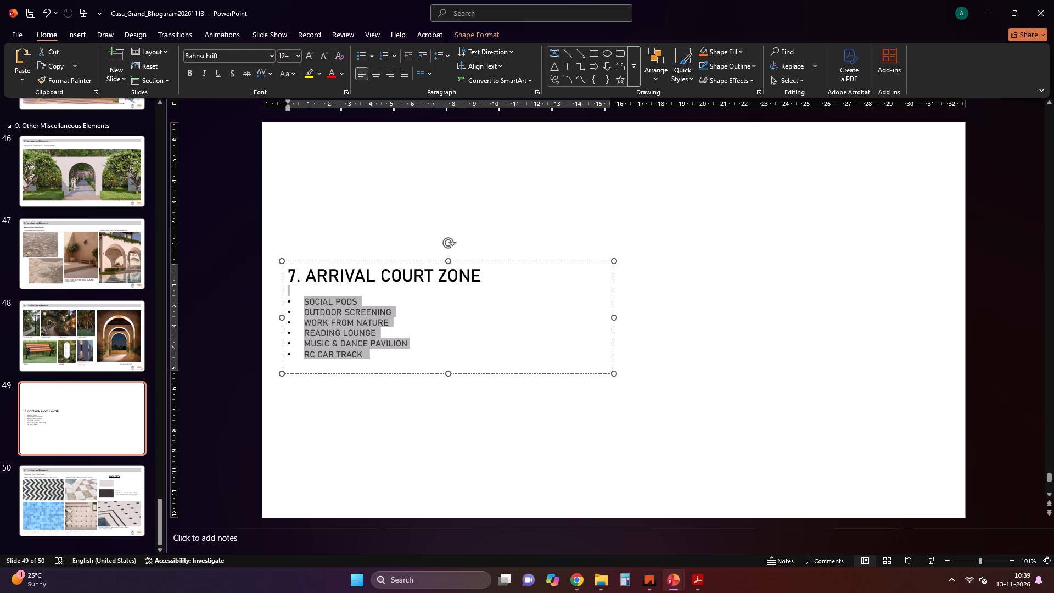
pyautogui.moveTo(310, 294); pyautogui.dragTo(305, 304)
pyautogui.press('BackSpace')
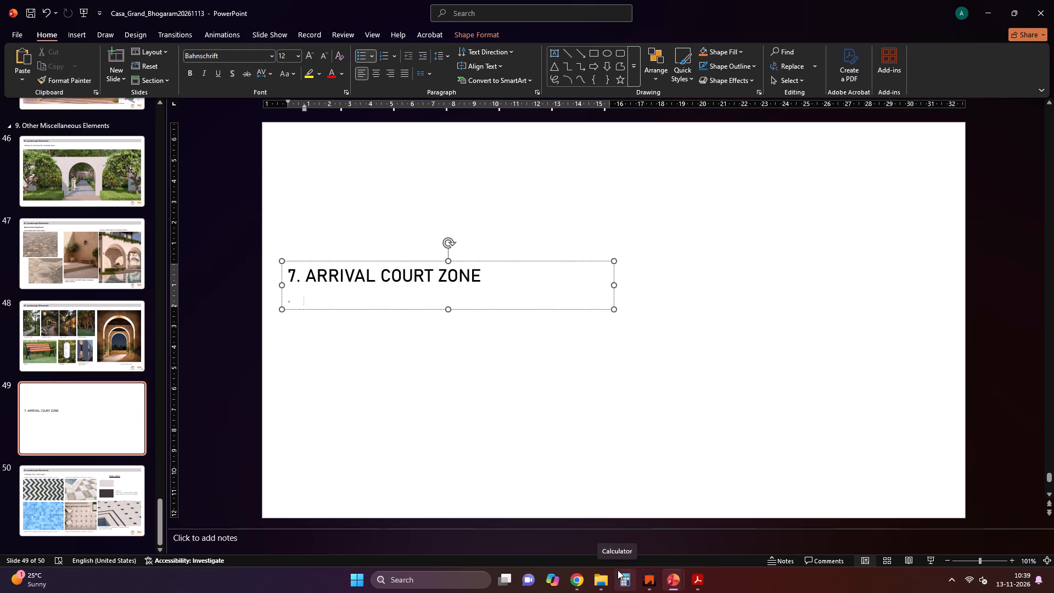
pyautogui.write('ARRIVAL CO')
pyautogui.write('URT')
pyautogui.press('space')
pyautogui.press('Return')
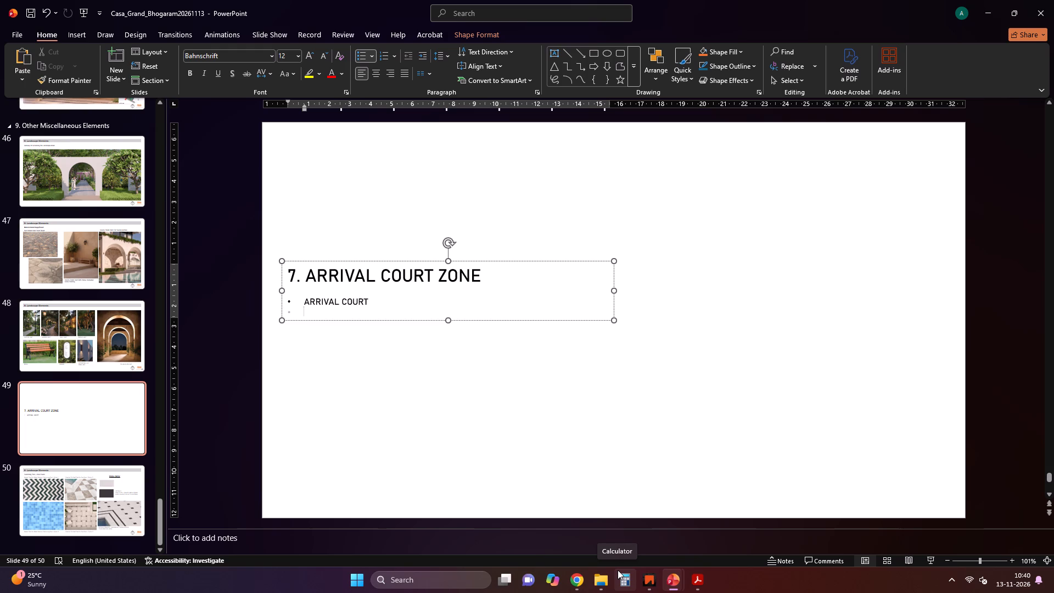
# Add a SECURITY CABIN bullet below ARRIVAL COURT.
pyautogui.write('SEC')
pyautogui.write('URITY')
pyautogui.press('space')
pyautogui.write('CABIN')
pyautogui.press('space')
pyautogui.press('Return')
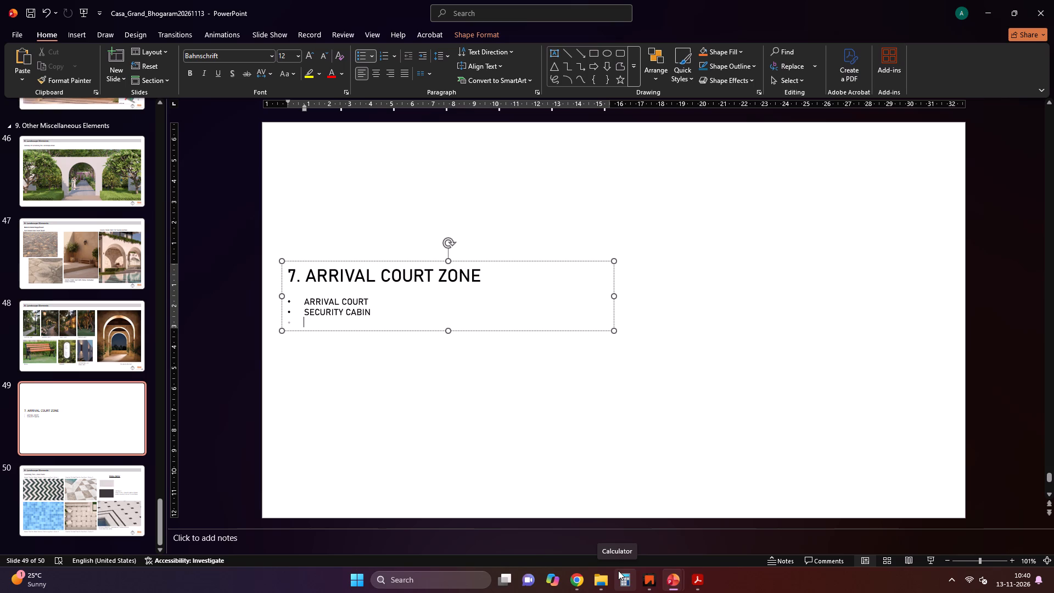
# Add the bullet GRAND LAWN / CROQUET LAWN / MULTIPURPOSE LAWN to the Arrival Court Zone list.
pyautogui.write('GRAB')
pyautogui.press('BackSpace')
pyautogui.write('ND')
pyautogui.press('space')
pyautogui.write('LAWN')
pyautogui.press('space')
pyautogui.write('/')
pyautogui.press('space')
pyautogui.write('CROC')
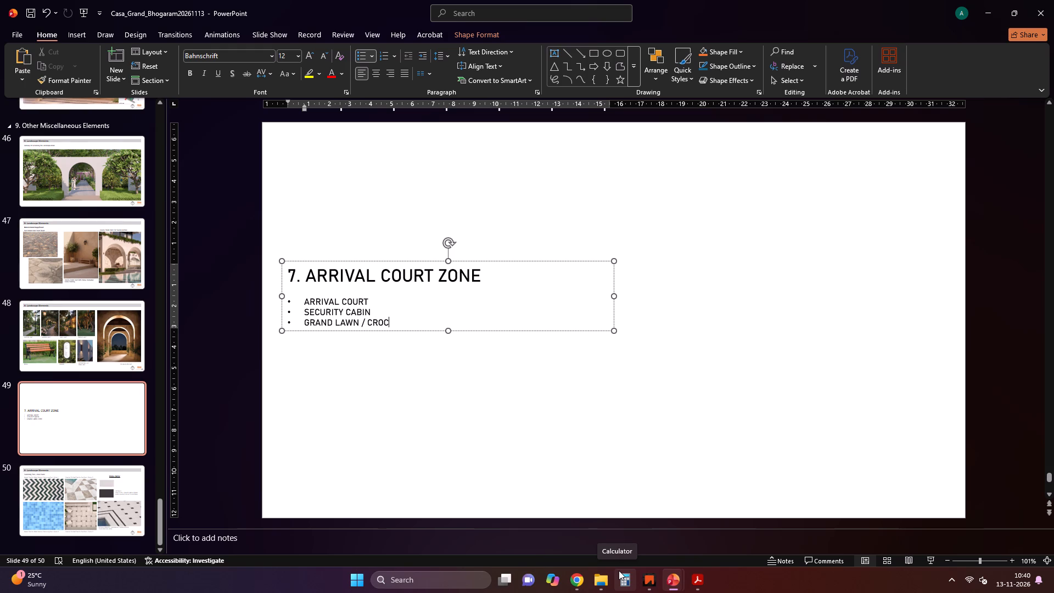
pyautogui.press('BackSpace')
pyautogui.write('QUET')
pyautogui.press('space')
pyautogui.write('LAWN')
pyautogui.press('space')
pyautogui.write('/ MUL')
pyautogui.write('TIPURPOSE LAW')
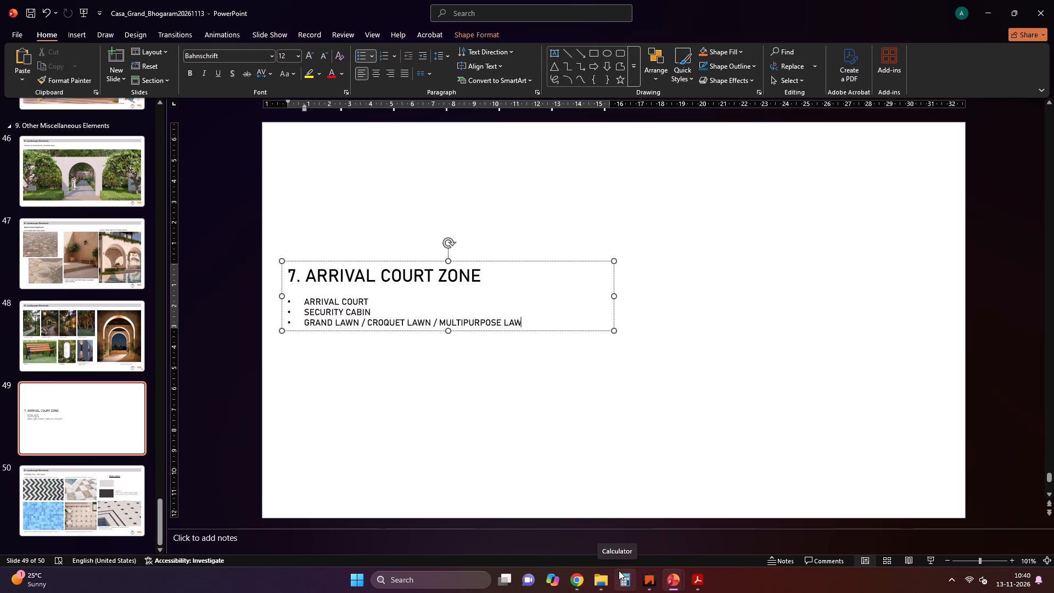
pyautogui.press('space')
pyautogui.press('Insert')
pyautogui.press('BackSpace')
pyautogui.write('N')
pyautogui.press('space')
pyautogui.press('Return')
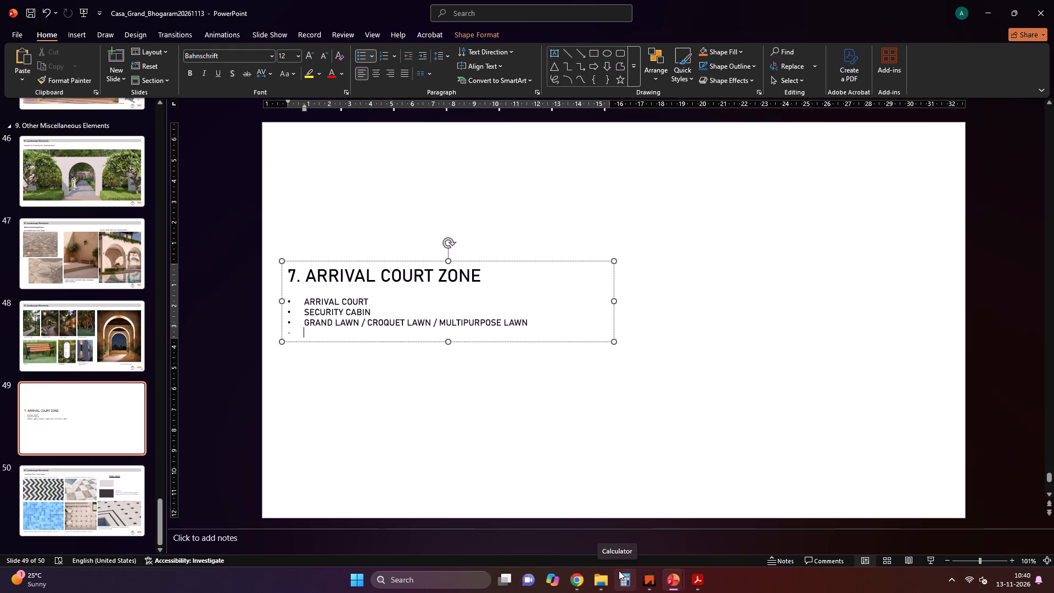
# Add an INTERACTION PLAZA bullet below the lawn bullet, followed by an empty bullet line.
pyautogui.write('INTERACTION')
pyautogui.press('space')
pyautogui.write('PLAZA')
pyautogui.press('space')
pyautogui.press('Return')
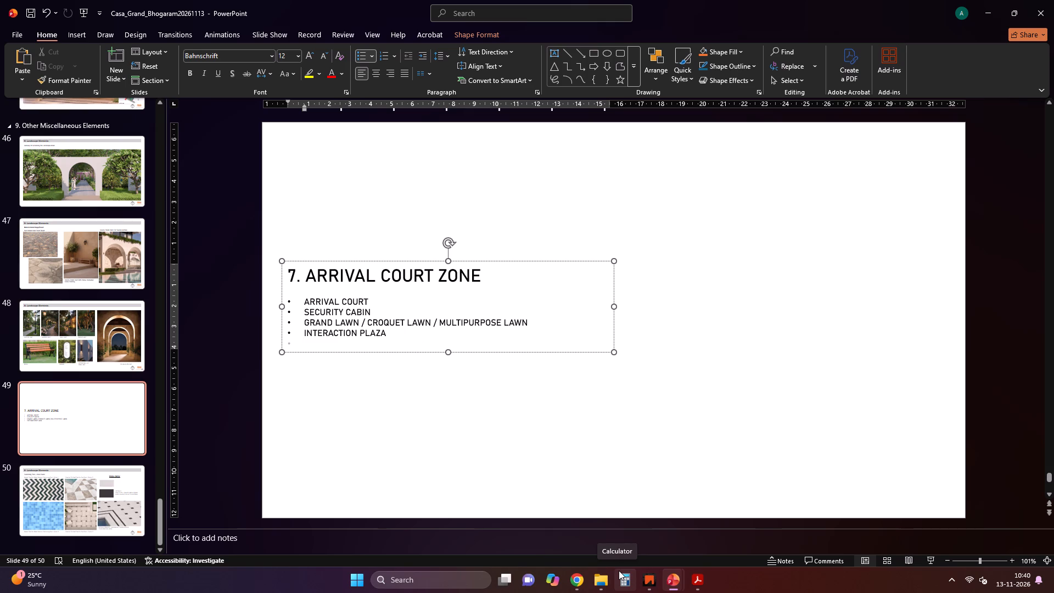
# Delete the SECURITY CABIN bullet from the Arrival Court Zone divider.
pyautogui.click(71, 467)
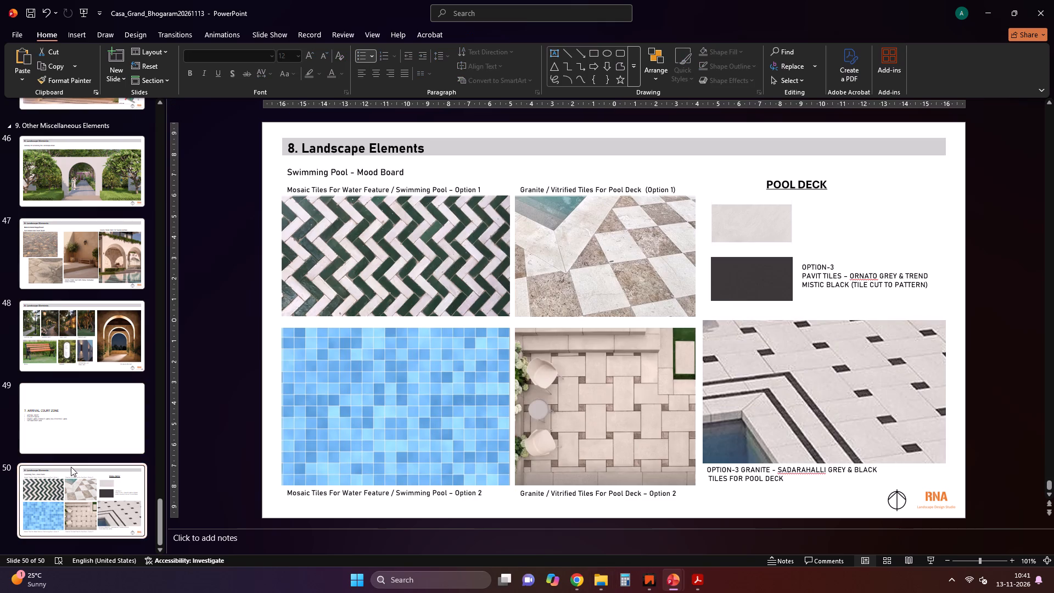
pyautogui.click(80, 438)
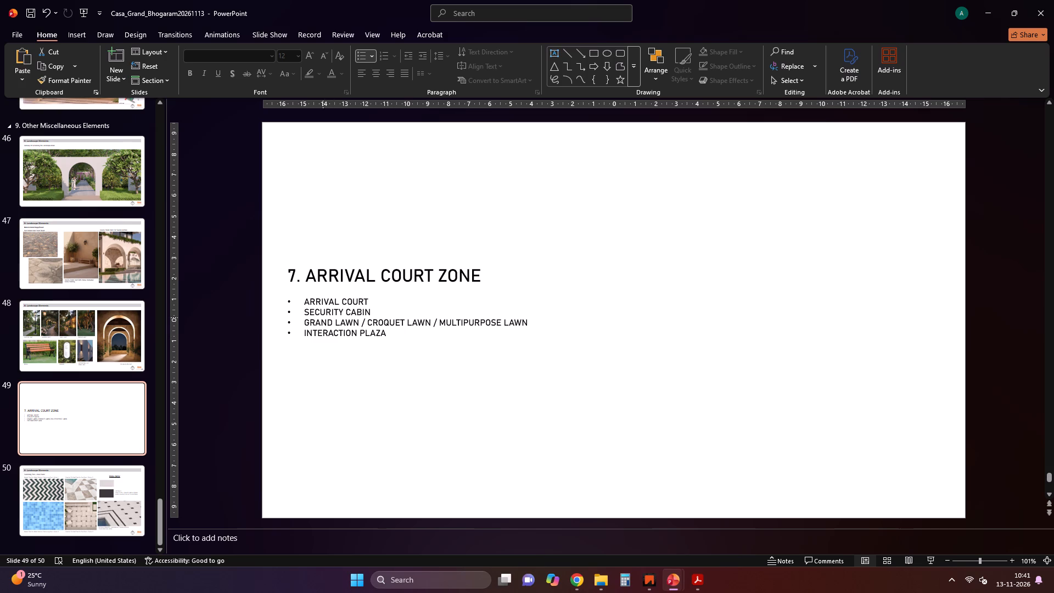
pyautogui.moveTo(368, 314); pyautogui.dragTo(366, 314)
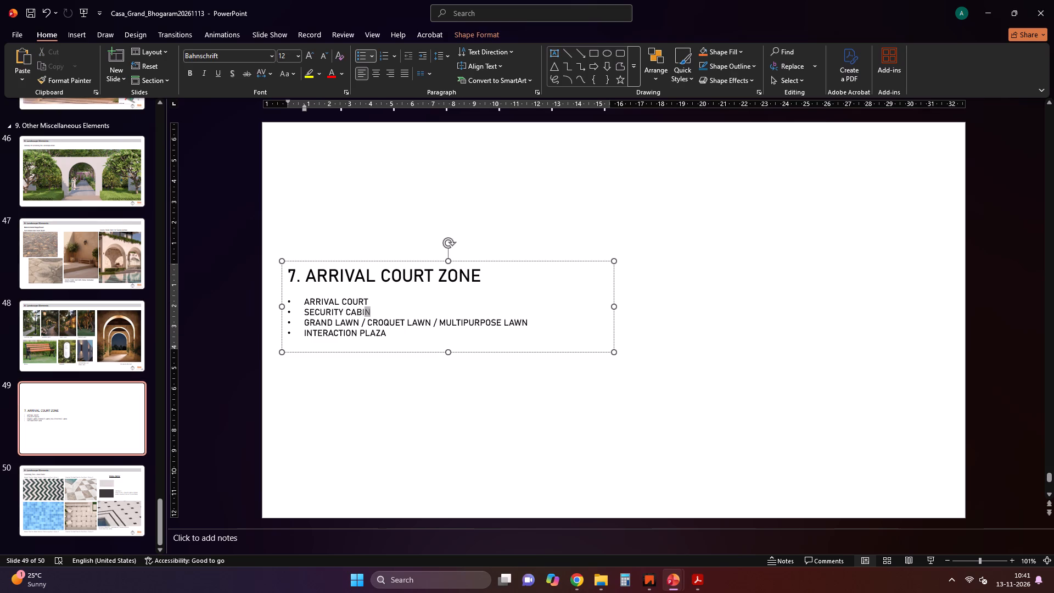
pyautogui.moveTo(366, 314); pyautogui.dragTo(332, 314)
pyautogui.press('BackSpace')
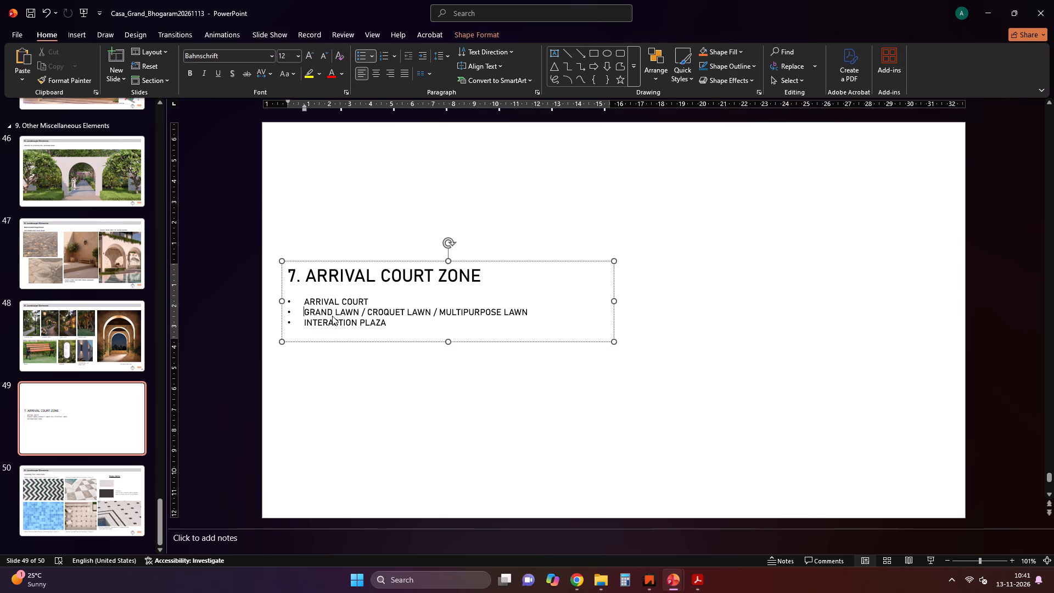
# Add a BBQ PATRY ZONE bullet below INTERACTION PLAZA.
pyautogui.click(407, 330)
pyautogui.write('BBQ')
pyautogui.press('space')
pyautogui.press('p')
pyautogui.write('ATRY')
pyautogui.press('space')
pyautogui.write('ZO')
pyautogui.write('NE')
pyautogui.press('space')
pyautogui.press('Return')
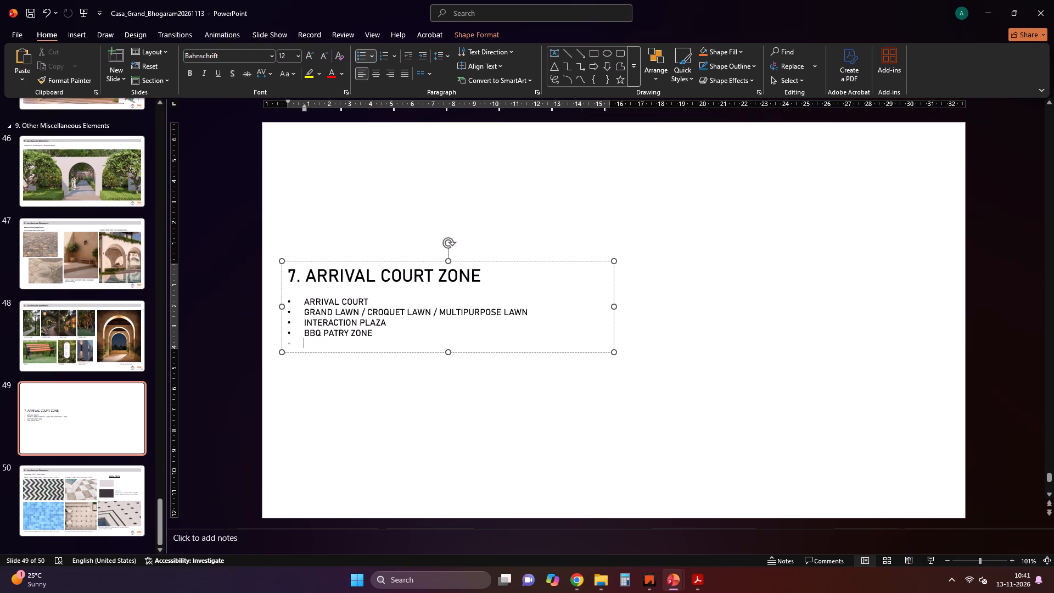
# Add the bullet ARRIVAL & MOBILITY SCHOOL BUS PICKUP/ DROP OFF at the end of the Arrival Court Zone list.
pyautogui.press('a')
pyautogui.write('RRIVAL')
pyautogui.press('space')
pyautogui.write('& MOBILITY')
pyautogui.press('space')
pyautogui.write('SCH')
pyautogui.write('OOL')
pyautogui.press('space')
pyautogui.write('BUS')
pyautogui.press('space')
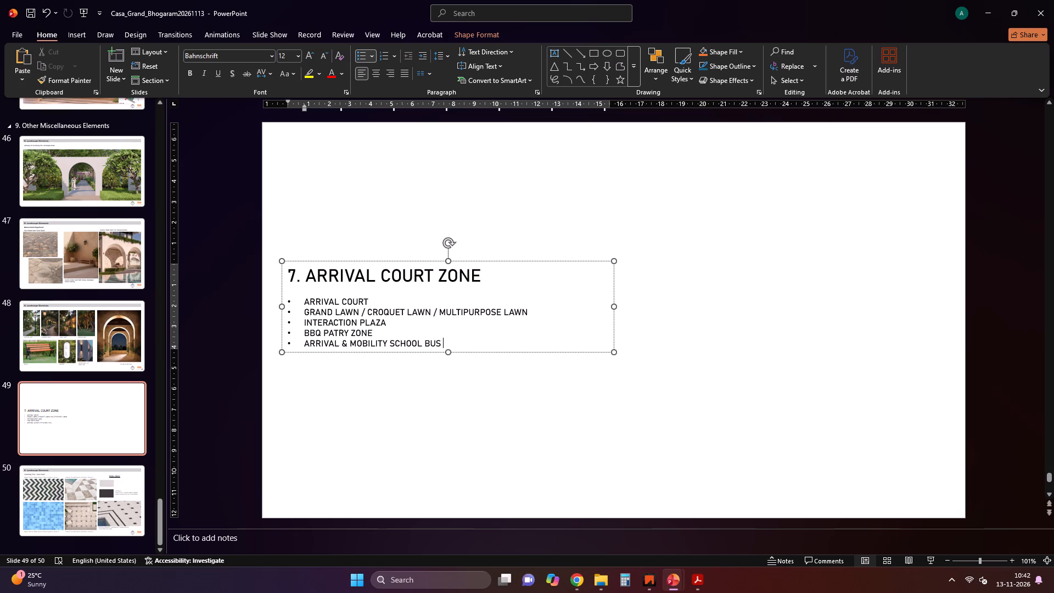
pyautogui.press('p')
pyautogui.write('ICKU')
pyautogui.press('p')
pyautogui.write('/')
pyautogui.press('space')
pyautogui.write('DRP')
pyautogui.press('BackSpace')
pyautogui.write('OP OFF')
# Review the slides from the Landscape Elements lighting page back to the Hangout Zone divider and its amenity list.
pyautogui.click(143, 339)
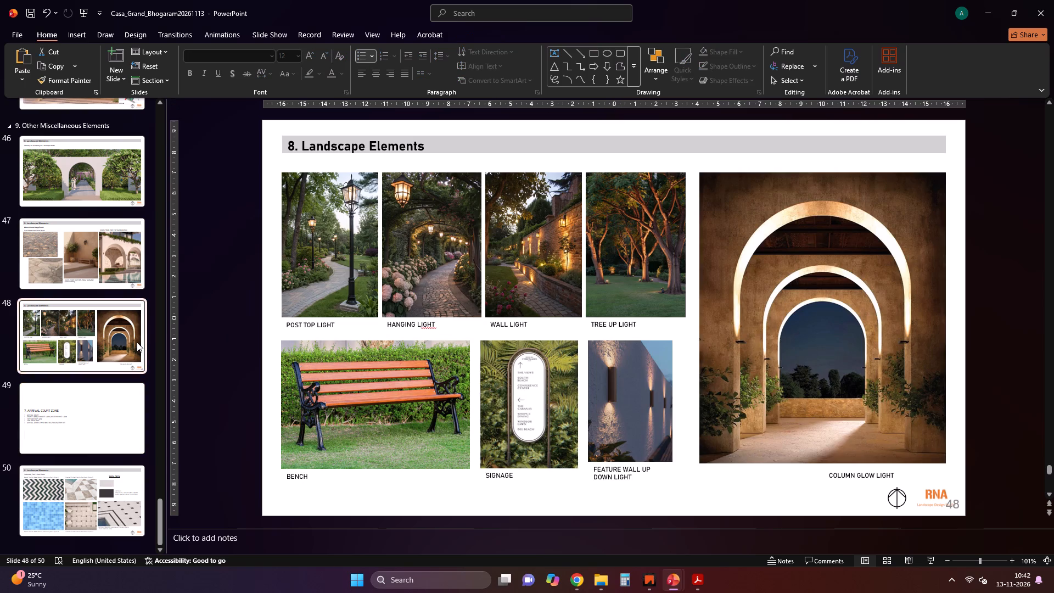
pyautogui.press('Up')
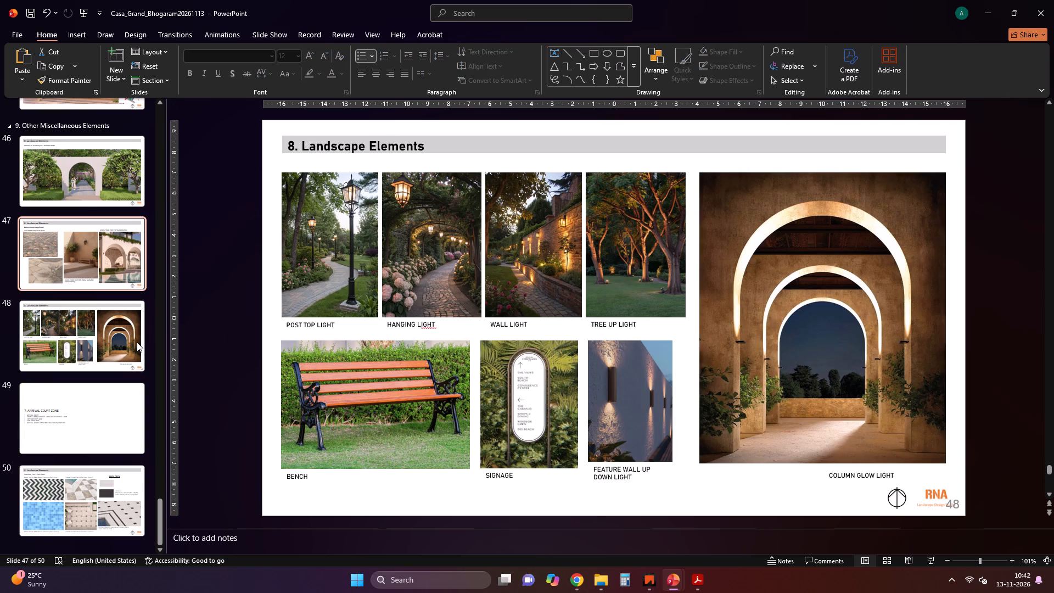
pyautogui.press('Up')
pyautogui.press('Up')
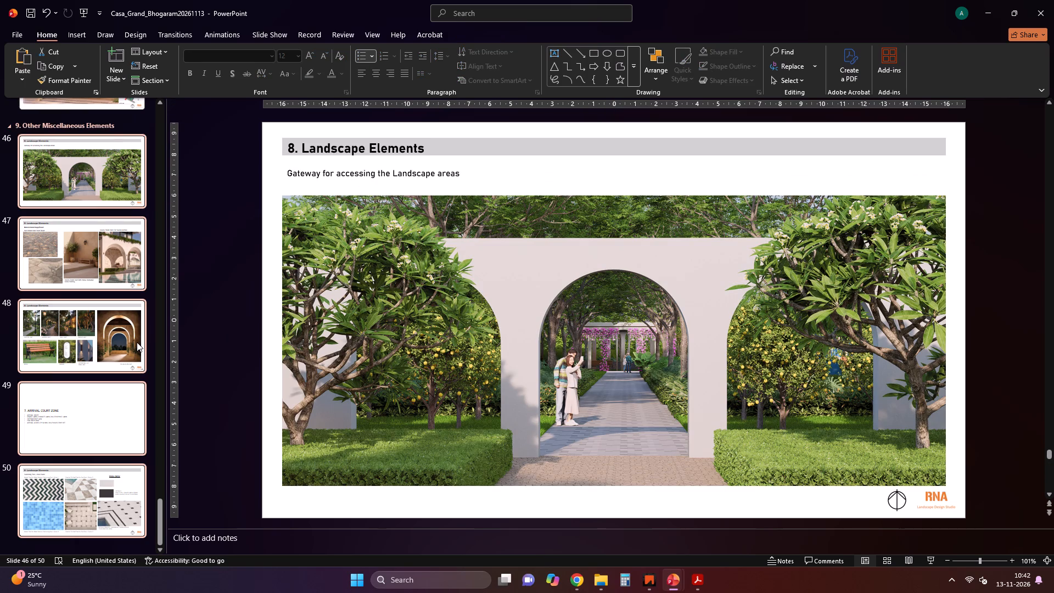
pyautogui.press('Up')
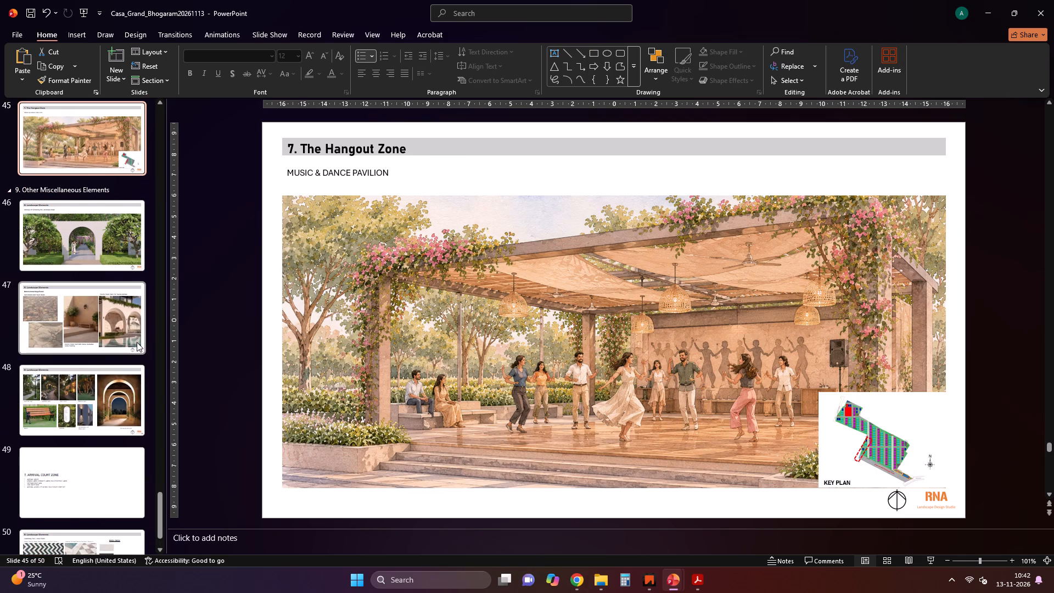
pyautogui.press('Up')
pyautogui.press('Up')
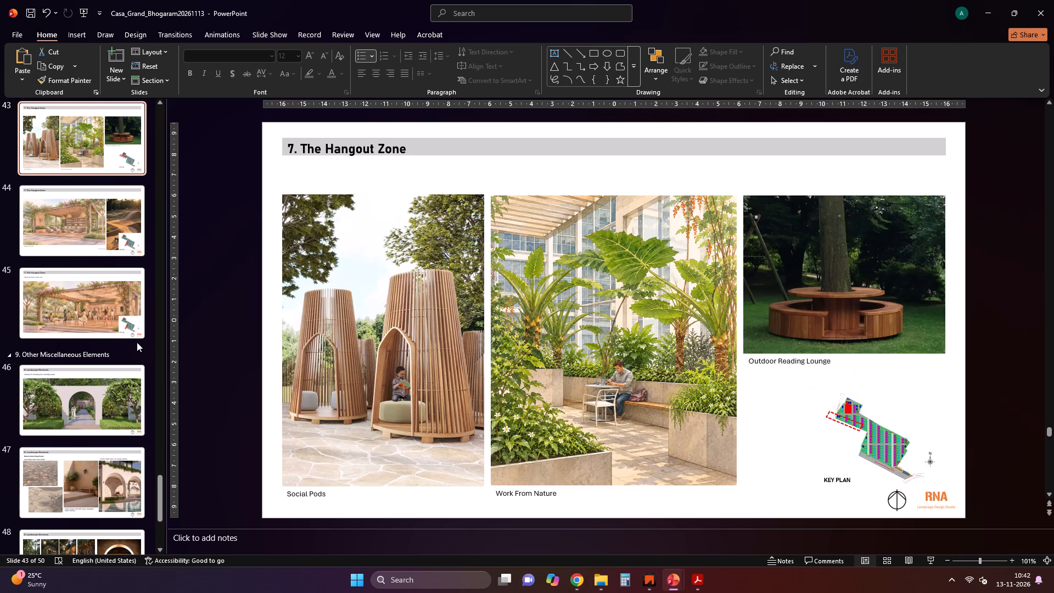
pyautogui.press('Up')
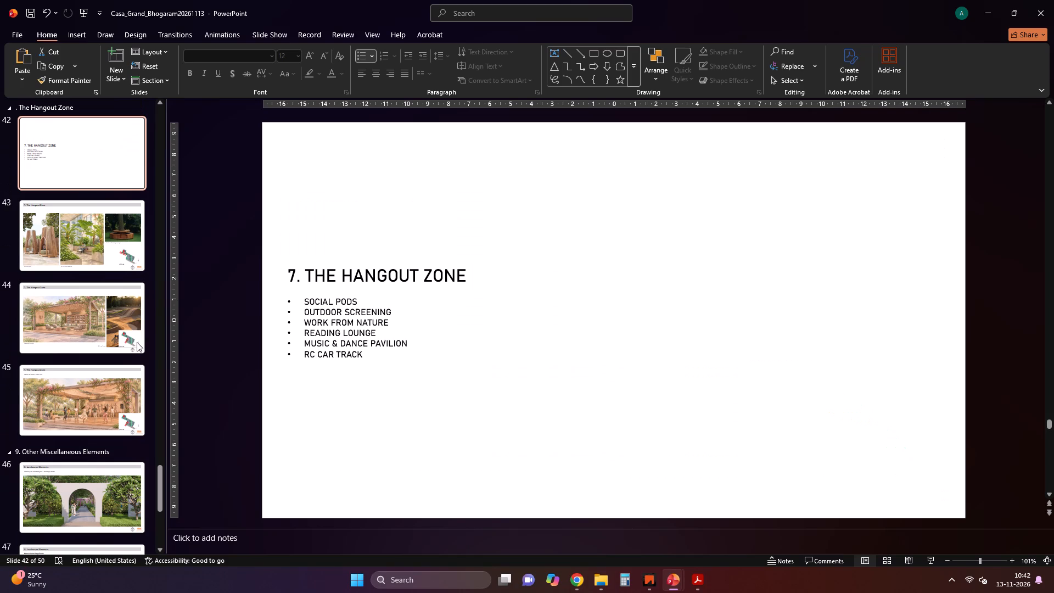
# Rewrite the Sunrise deck bullet on the Serenity Oasis divider in capitals as SUNRISE DECK.
pyautogui.press('Up')
pyautogui.press('Up')
pyautogui.press('Up')
pyautogui.press('Up')
pyautogui.press('Up')
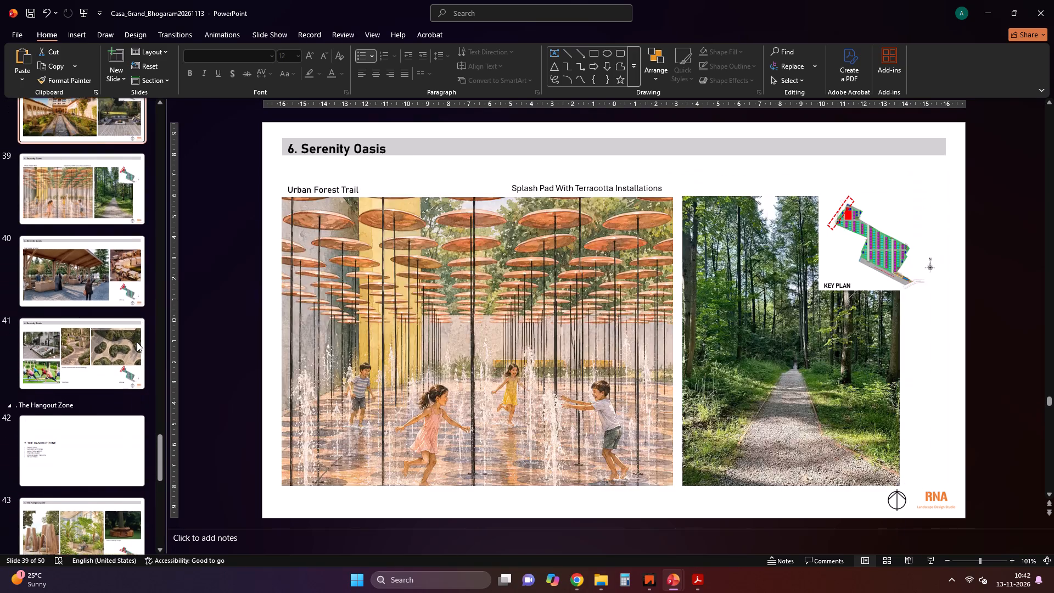
pyautogui.press('Up')
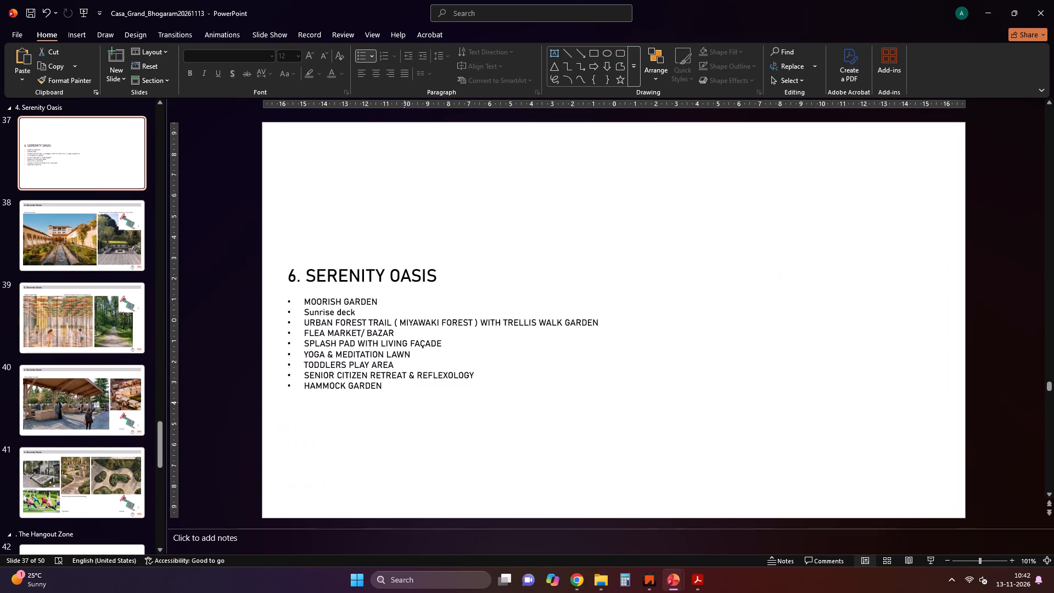
pyautogui.click(357, 309)
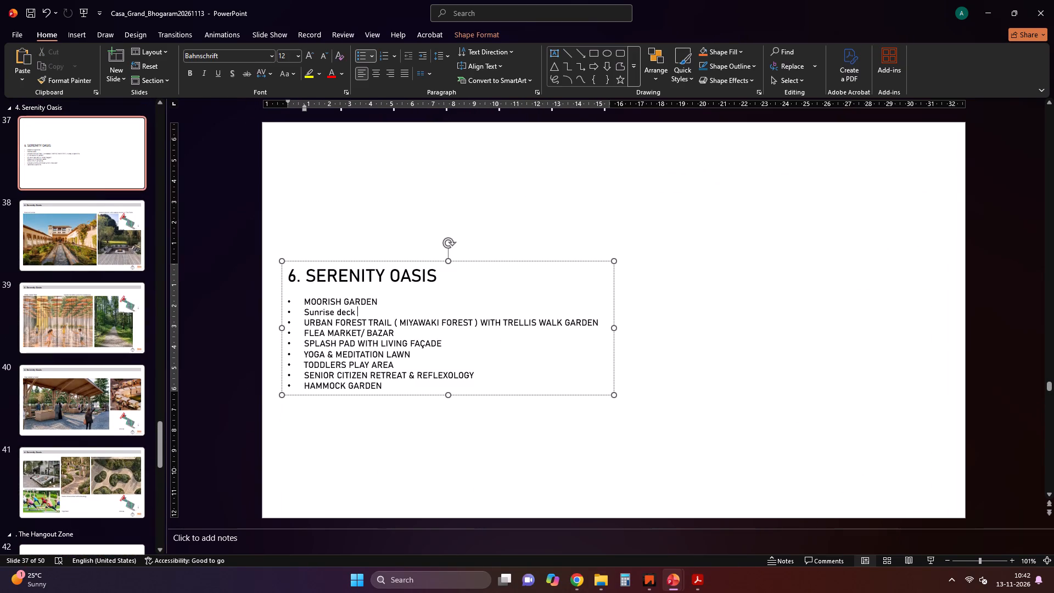
pyautogui.press('BackSpace')
pyautogui.press('BackSpace')
pyautogui.press('BackSpace')
pyautogui.press('BackSpace')
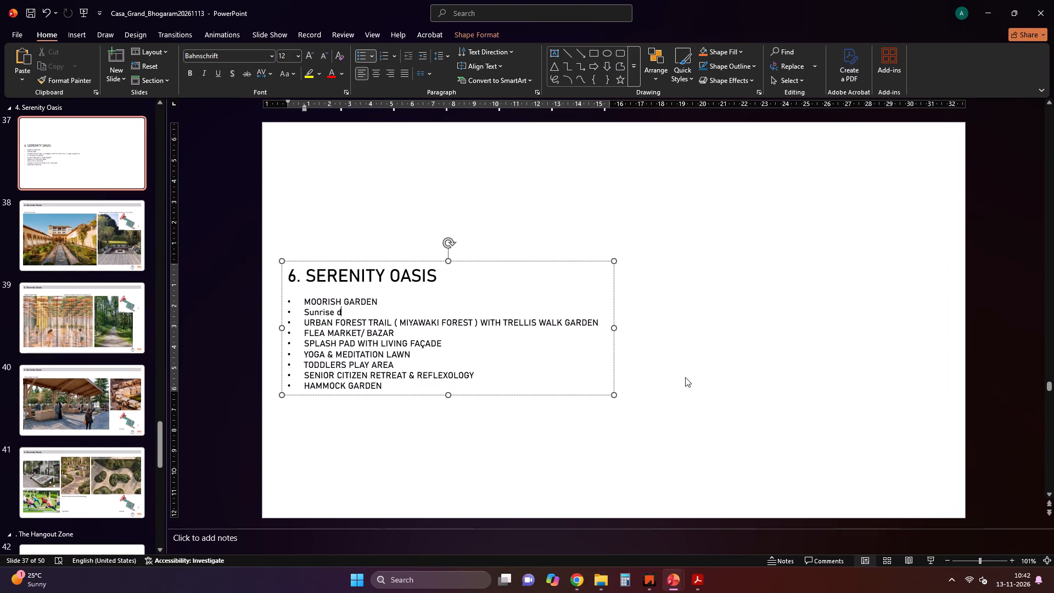
pyautogui.press('BackSpace')
pyautogui.press('BackSpace')
pyautogui.press('BackSpace')
pyautogui.press('BackSpace')
pyautogui.press('BackSpace')
pyautogui.press('BackSpace')
pyautogui.press('BackSpace')
pyautogui.press('BackSpace')
pyautogui.write('UNRISE DECK')
pyautogui.click(536, 463)
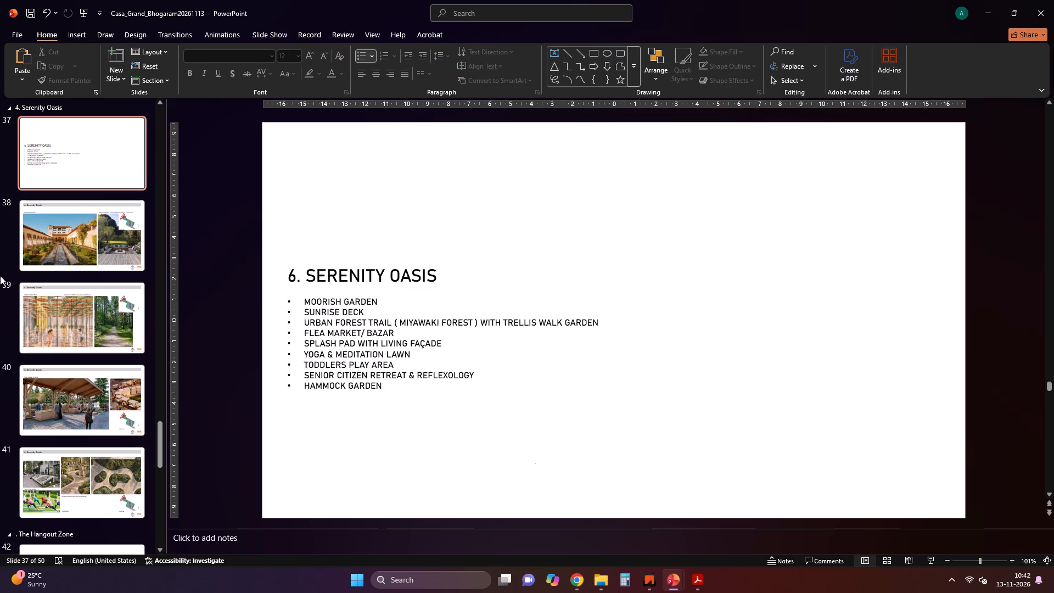
# Delete the word THE from the club house terrace divider's title so it reads 3. CLUB HOUSE TERRACE.
pyautogui.press('Up')
pyautogui.press('Up')
pyautogui.press('Up')
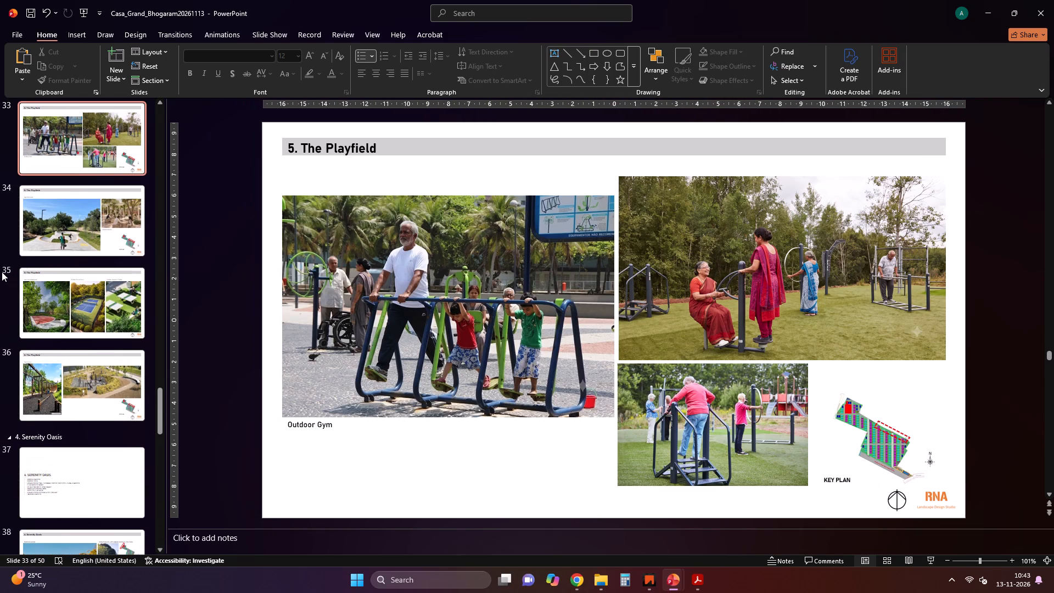
pyautogui.press('Up')
pyautogui.press('Up')
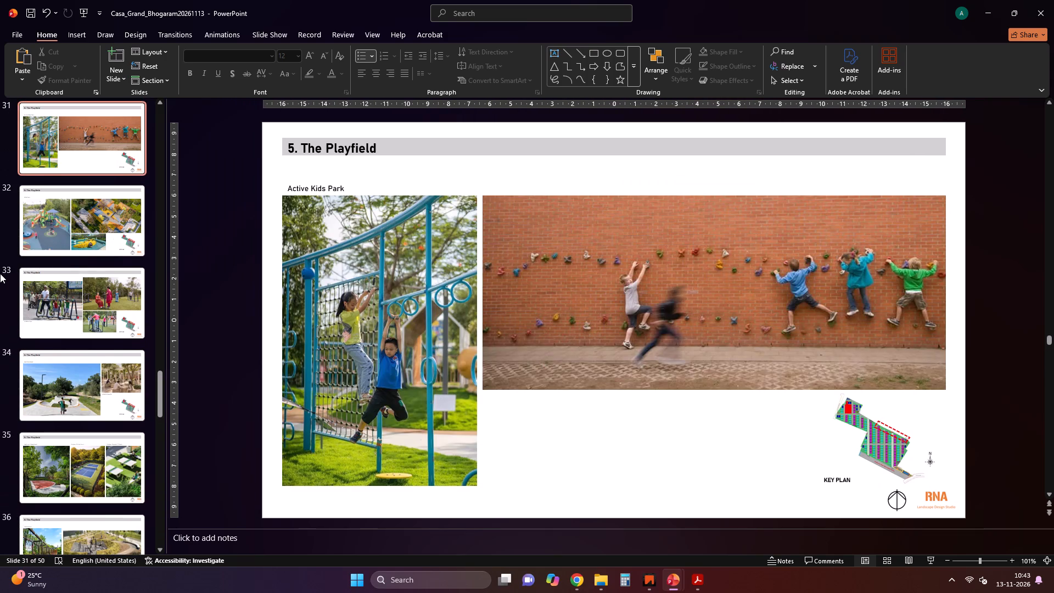
pyautogui.press('Up')
pyautogui.press('Up')
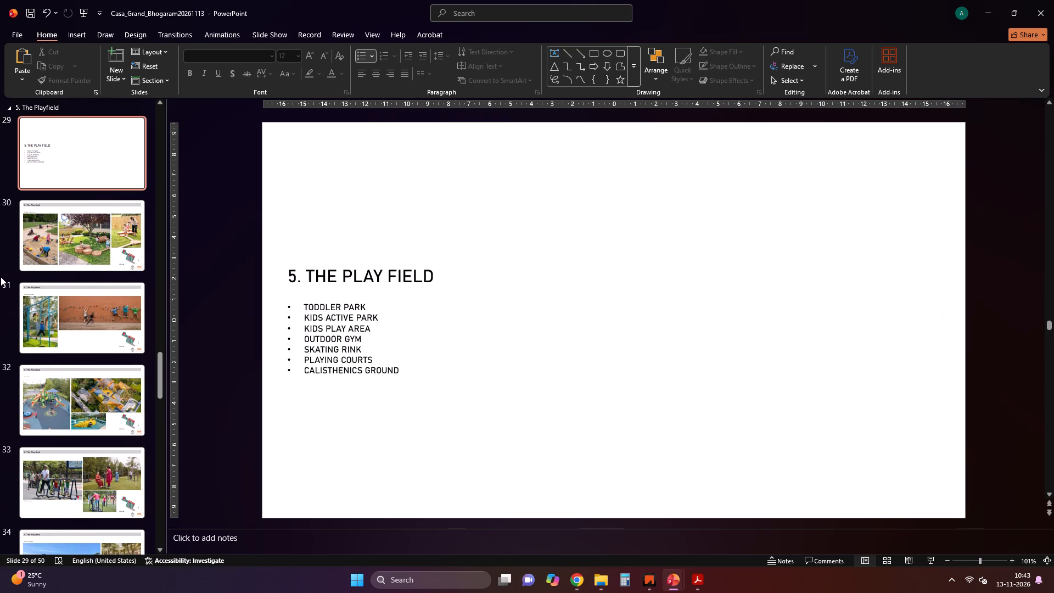
pyautogui.press('Up')
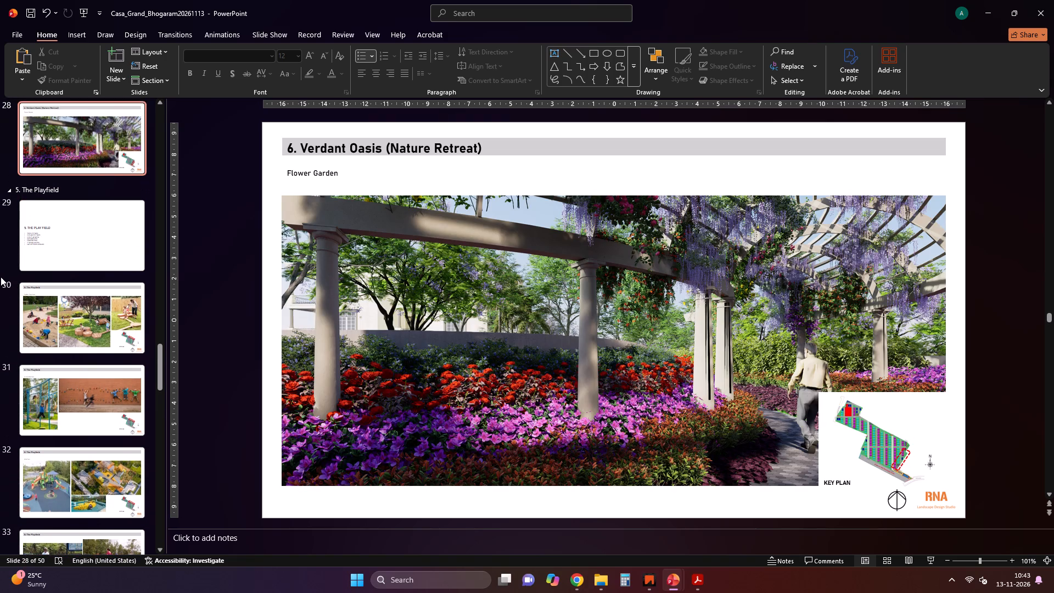
pyautogui.press('Up')
pyautogui.press('Up')
pyautogui.press('Up')
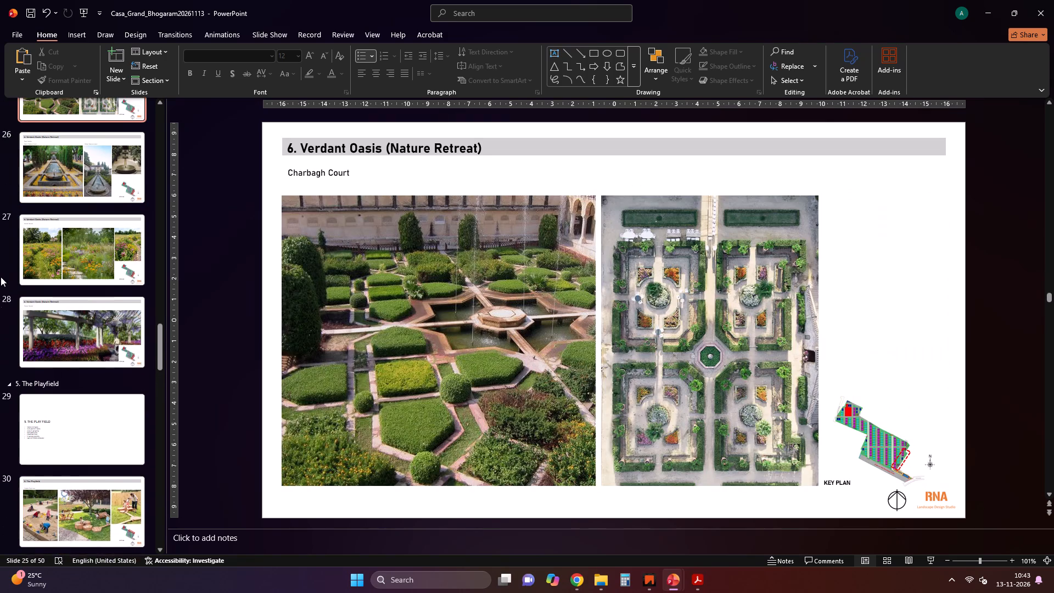
pyautogui.press('Up')
pyautogui.press('Up')
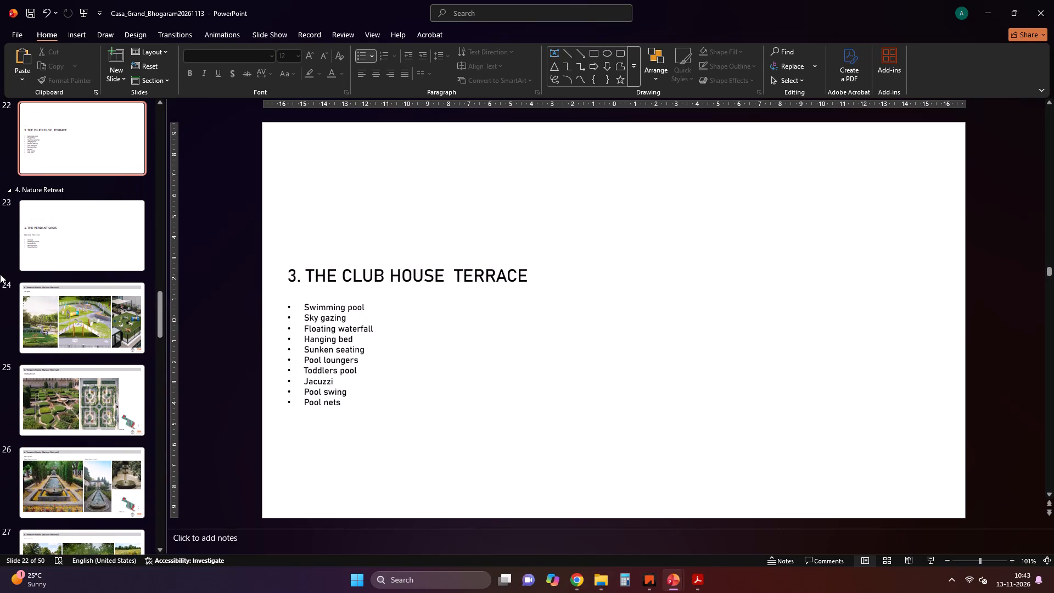
pyautogui.press('Up')
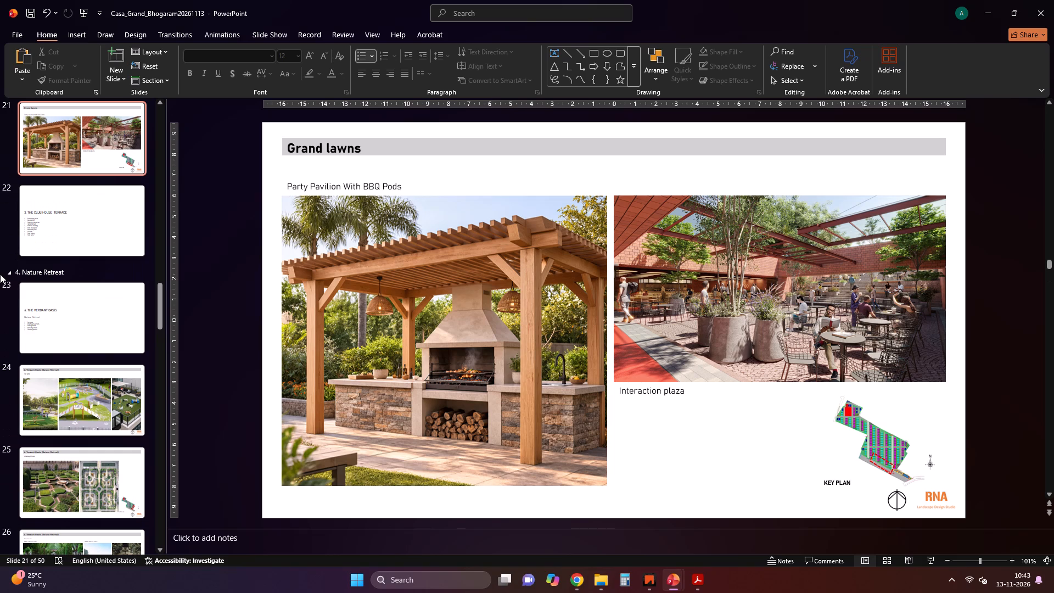
pyautogui.press('Down')
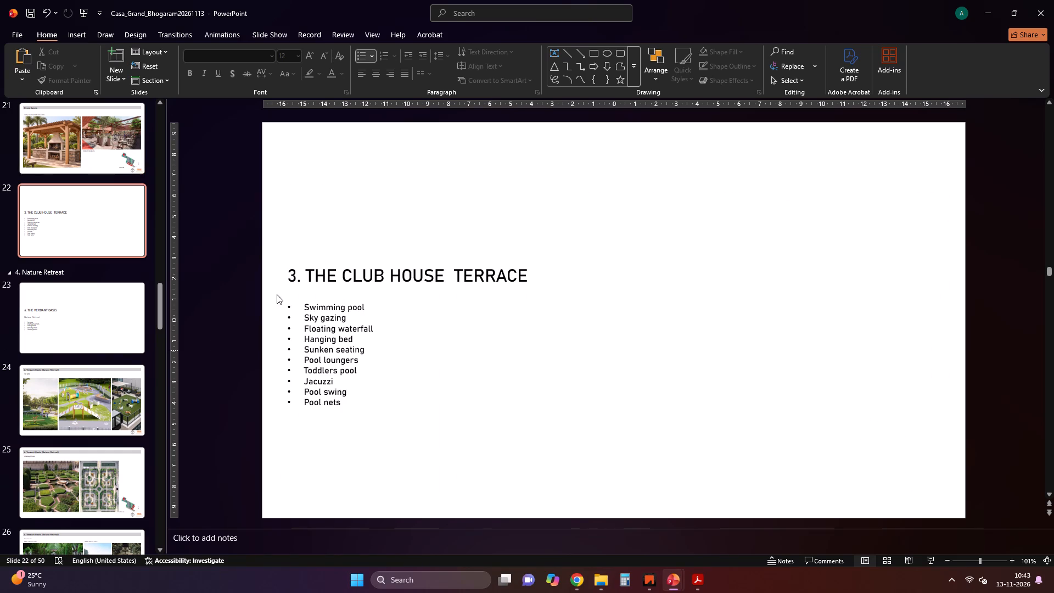
pyautogui.click(339, 266)
pyautogui.moveTo(345, 275); pyautogui.dragTo(311, 283)
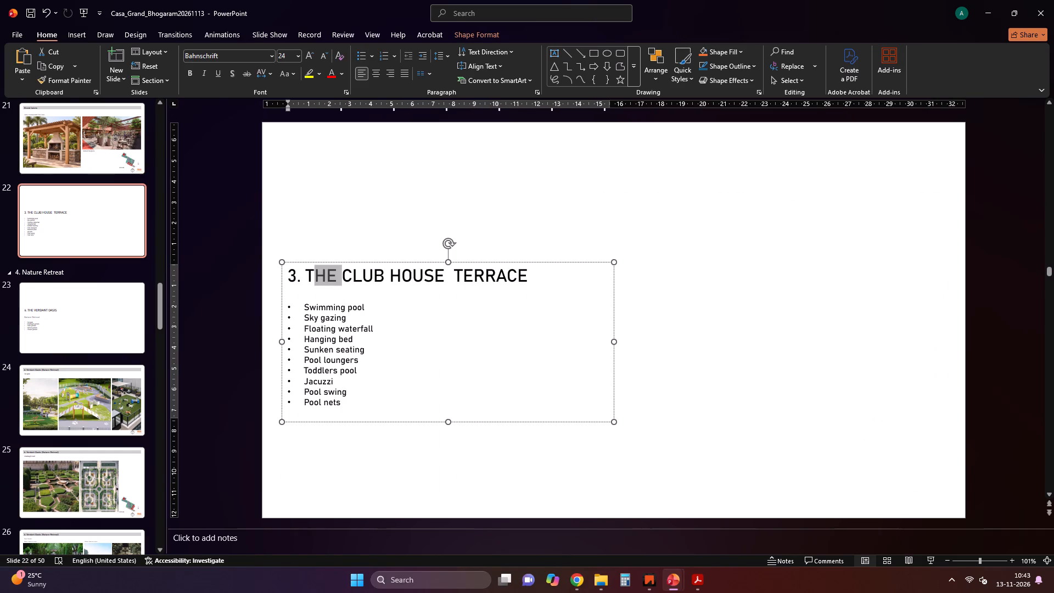
pyautogui.moveTo(311, 283); pyautogui.dragTo(306, 284)
pyautogui.press('BackSpace')
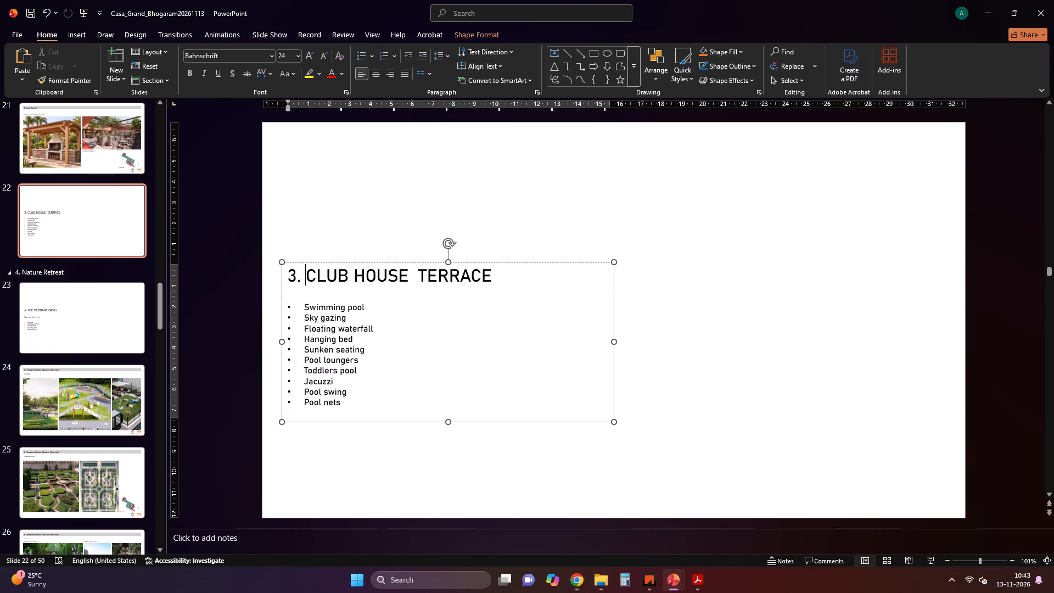
pyautogui.click(753, 405)
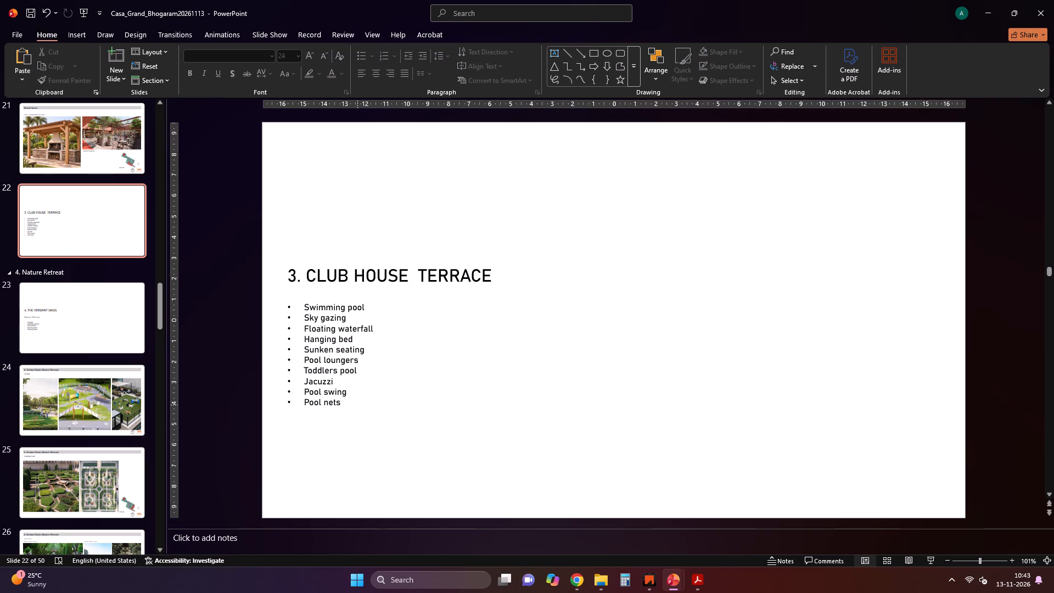
# Renumber the title on the Arrival Court Zone divider slide so it reads 8. ARRIVAL COURT ZONE.
pyautogui.click(79, 312)
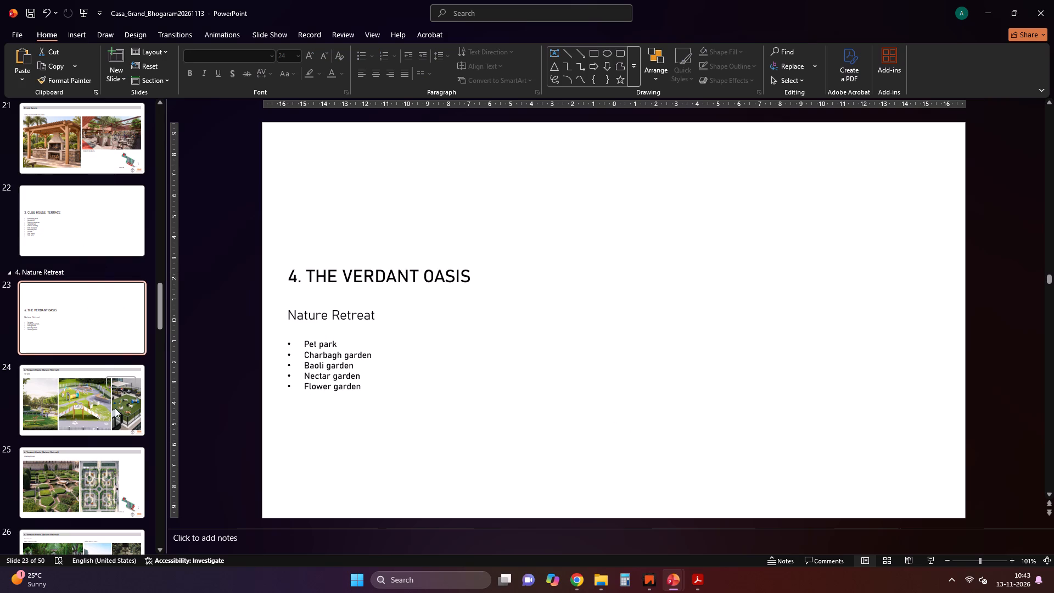
pyautogui.scroll(-6, 115, 408)
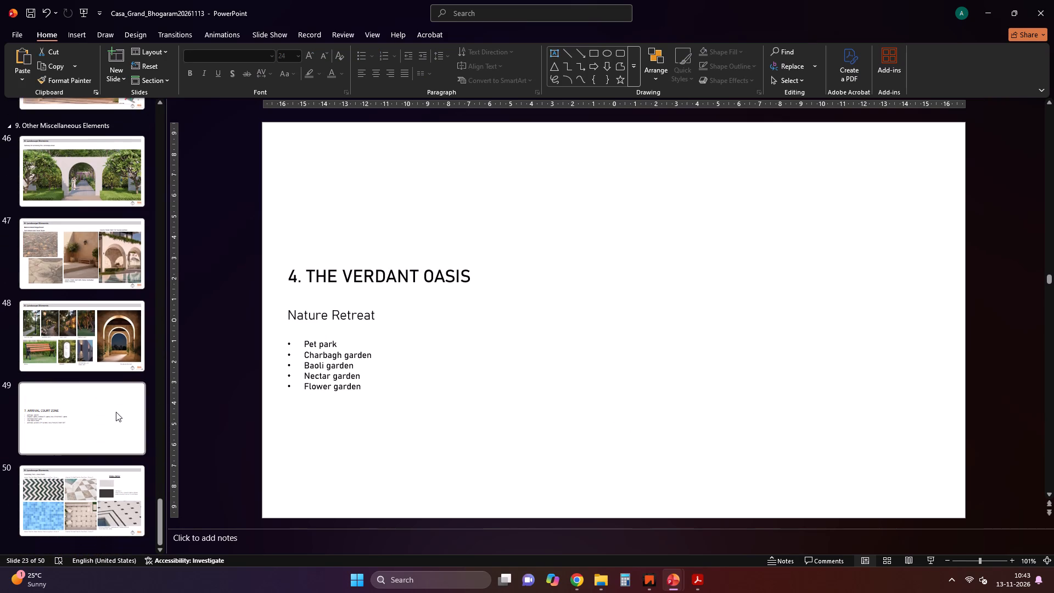
pyautogui.click(116, 412)
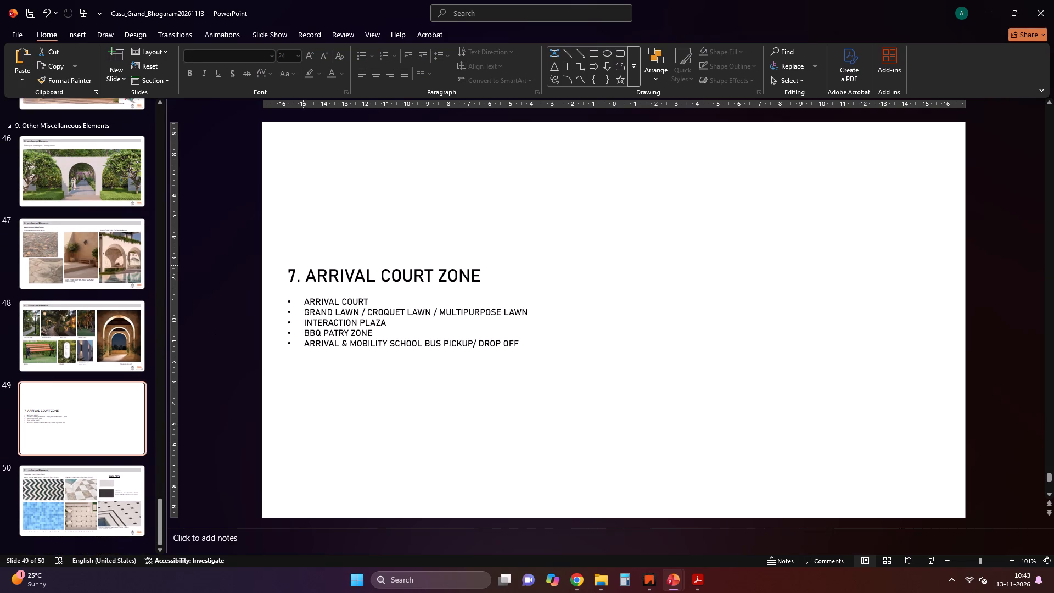
pyautogui.moveTo(293, 271); pyautogui.dragTo(286, 273)
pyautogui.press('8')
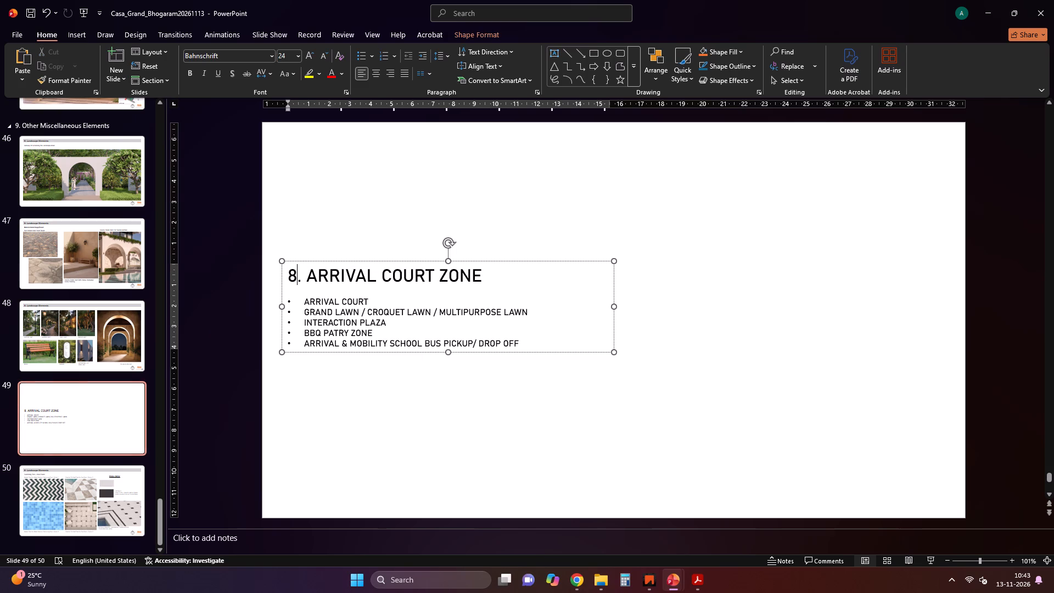
pyautogui.click(499, 408)
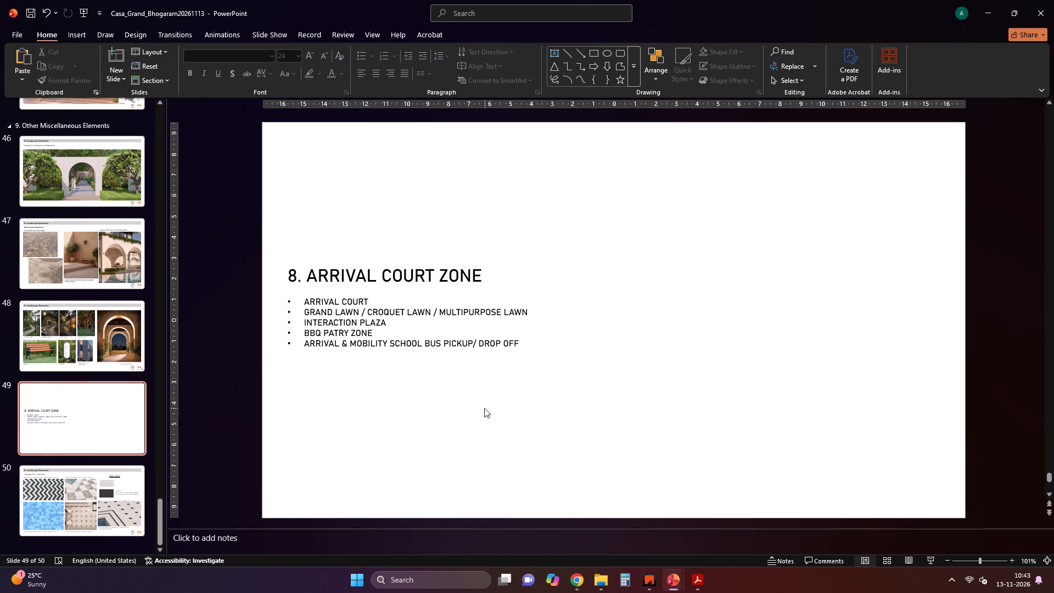
# Switch to Chrome, close the casa grand image search and JPG to DWG converter tabs, and open a new tab.
pyautogui.click(576, 592)
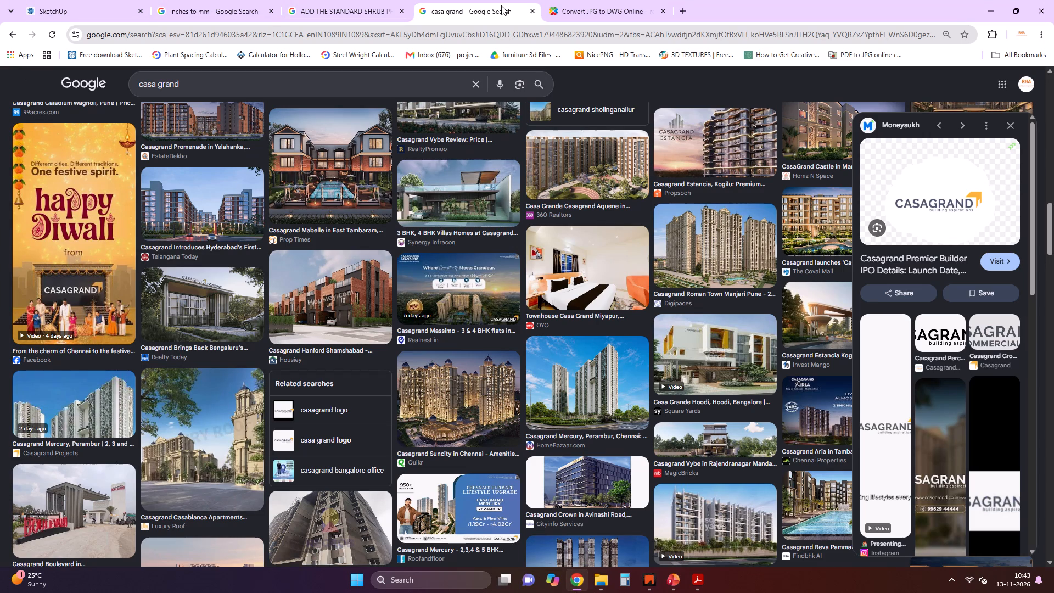
pyautogui.click(534, 13)
pyautogui.click(528, 12)
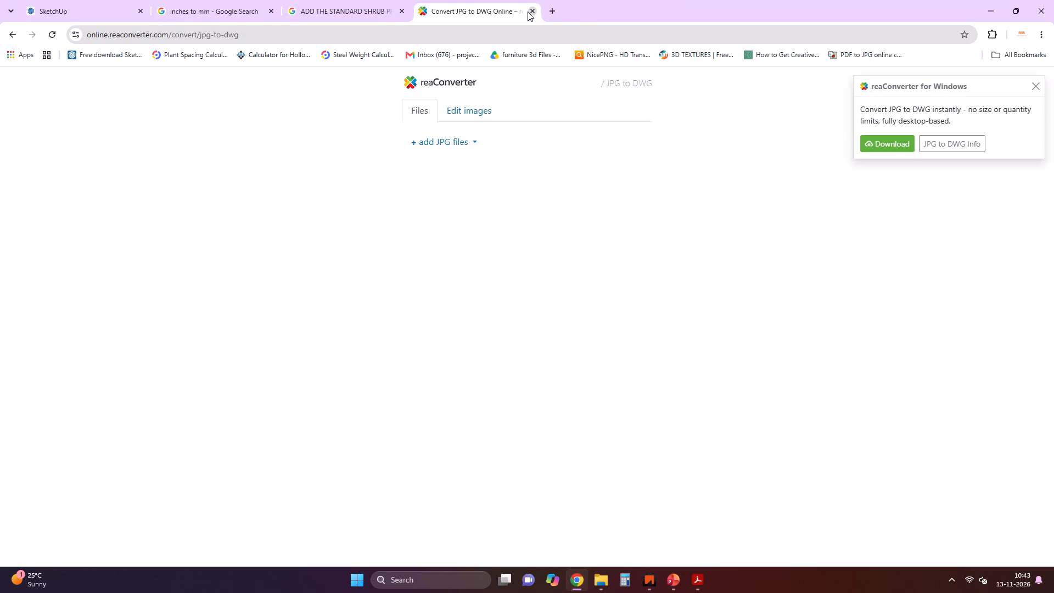
pyautogui.click(533, 12)
pyautogui.click(420, 12)
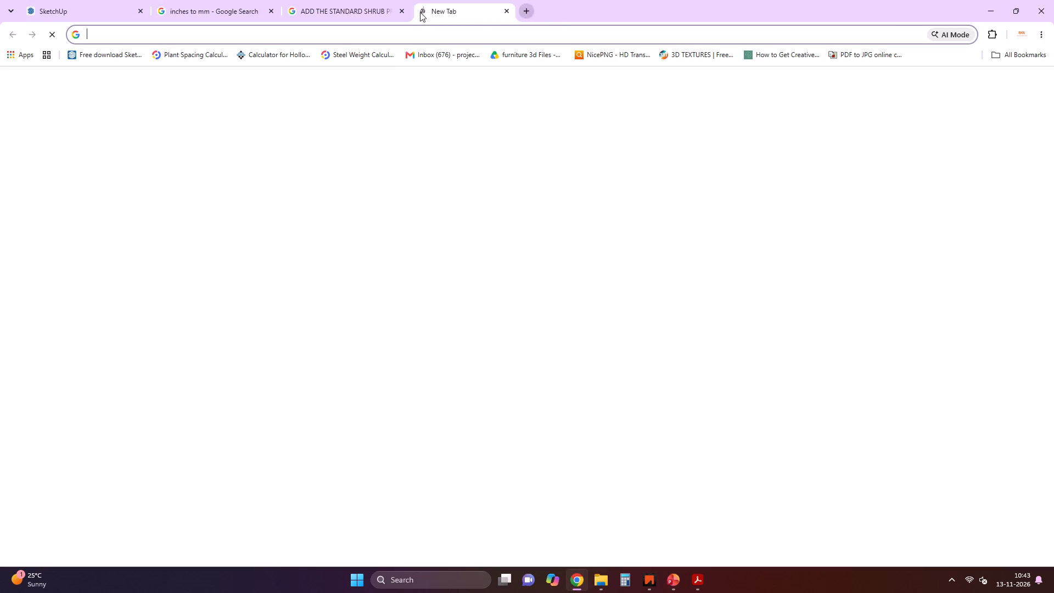
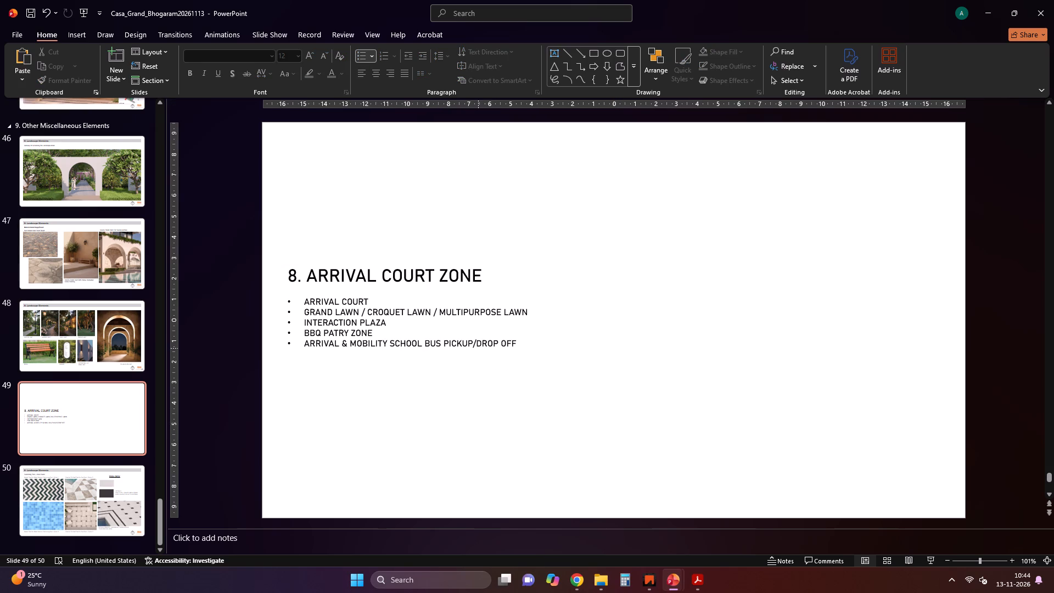
# Add a space on each side of the slash in the last Arrival Court Zone bullet so it reads PICKUP / DROP OFF.
pyautogui.click(474, 340)
pyautogui.press('space')
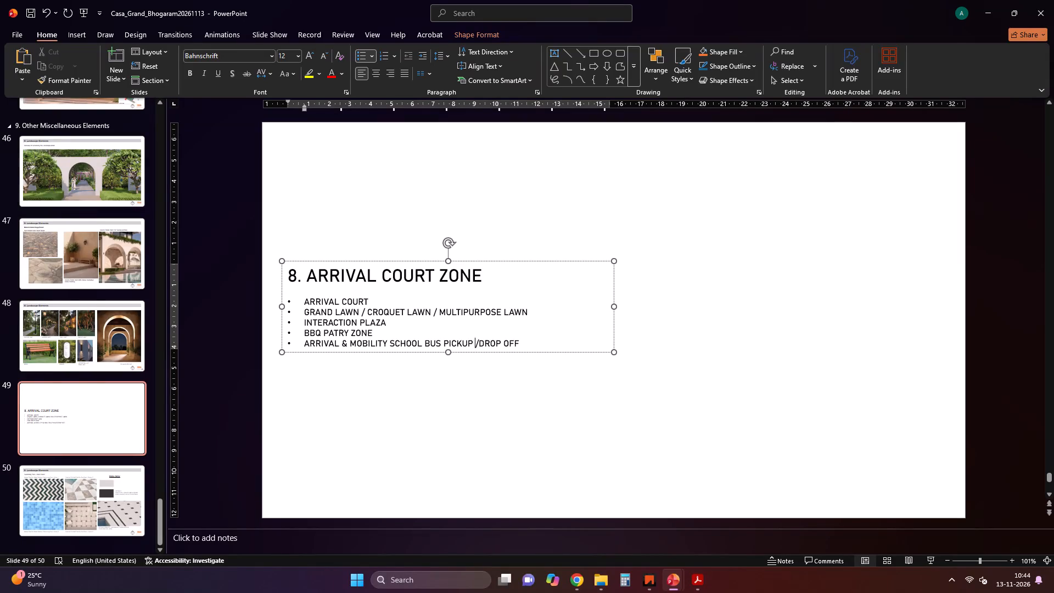
pyautogui.click(480, 342)
pyautogui.press('space')
pyautogui.click(609, 428)
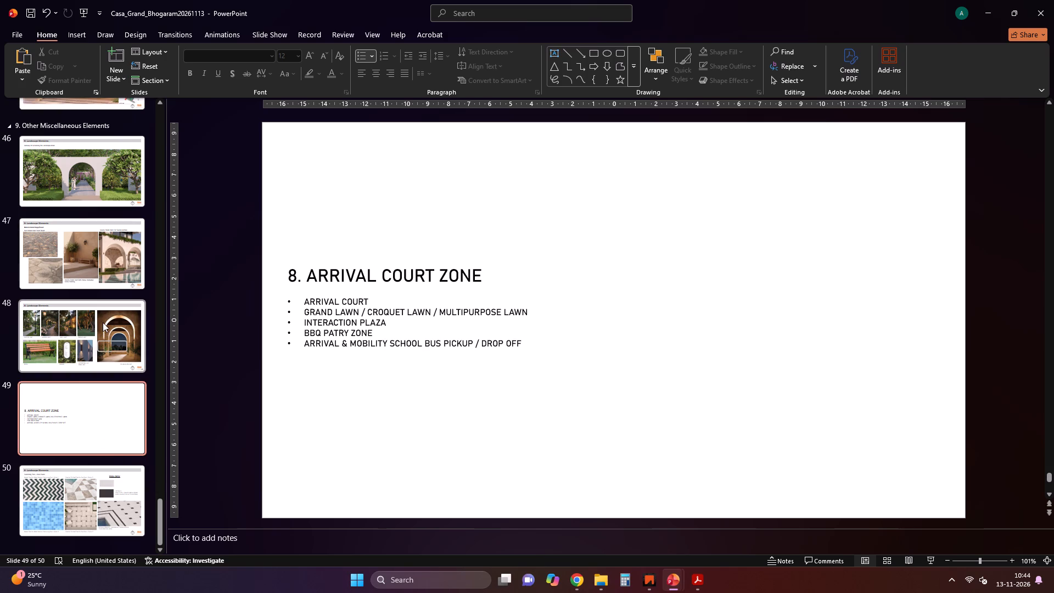
# Replace the READING LOUNGE bullet on the Hangout Zone divider with SECRET GARDEN.
pyautogui.press('Up')
pyautogui.press('Up')
pyautogui.press('Down')
pyautogui.press('Down')
pyautogui.press('Down')
pyautogui.press('Down')
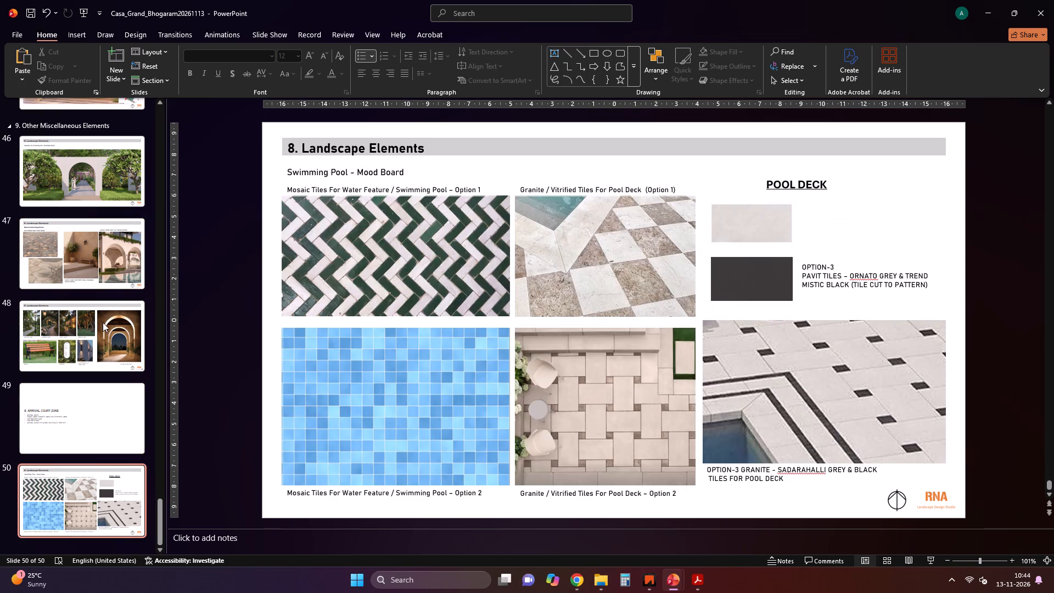
pyautogui.press('Up')
pyautogui.press('Up')
pyautogui.press('Up')
pyautogui.press('Up')
pyautogui.press('Up')
pyautogui.press('Up')
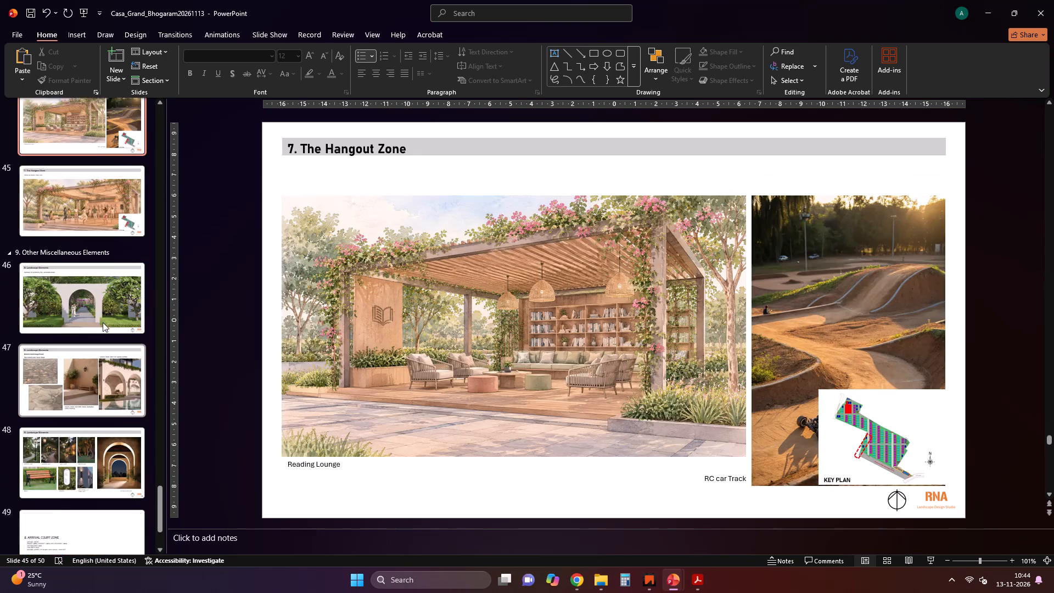
pyautogui.press('Up')
pyautogui.press('Up')
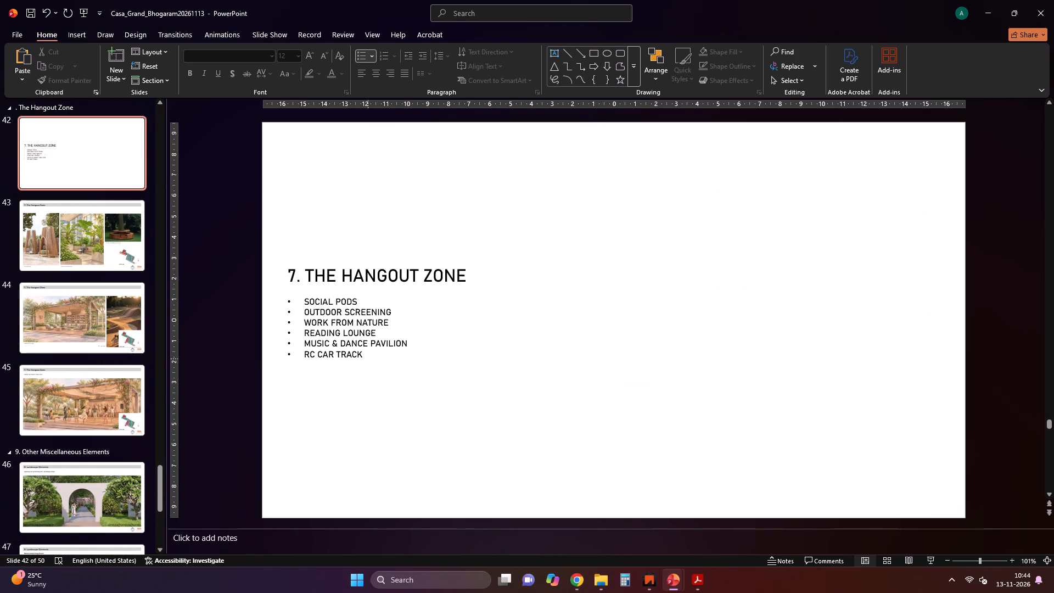
pyautogui.click(373, 336)
pyautogui.moveTo(382, 333); pyautogui.dragTo(374, 333)
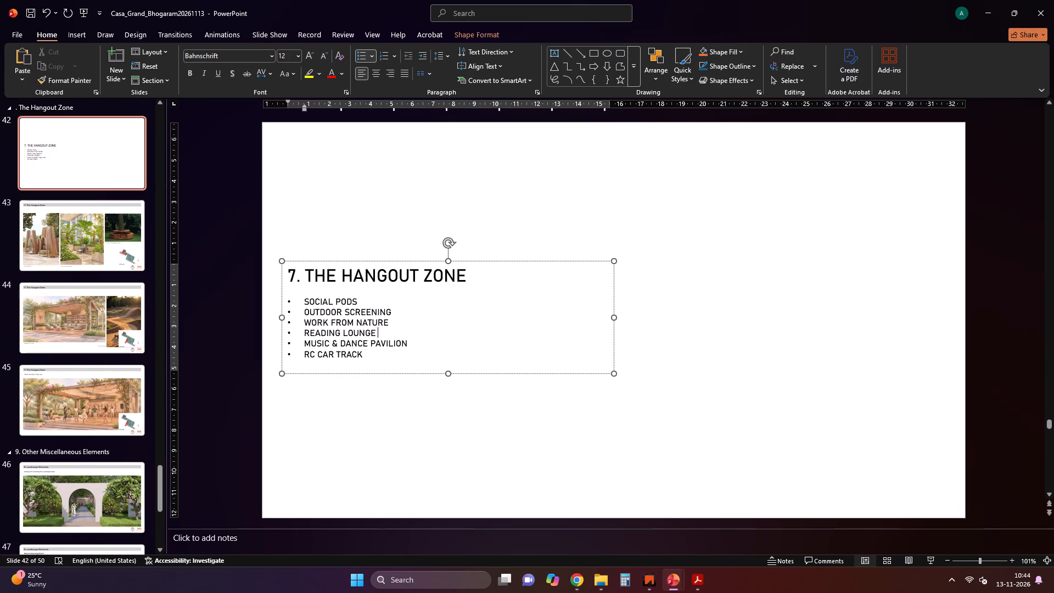
pyautogui.moveTo(374, 333); pyautogui.dragTo(319, 333)
pyautogui.write('SECRET')
pyautogui.press('space')
pyautogui.write('GARDEN')
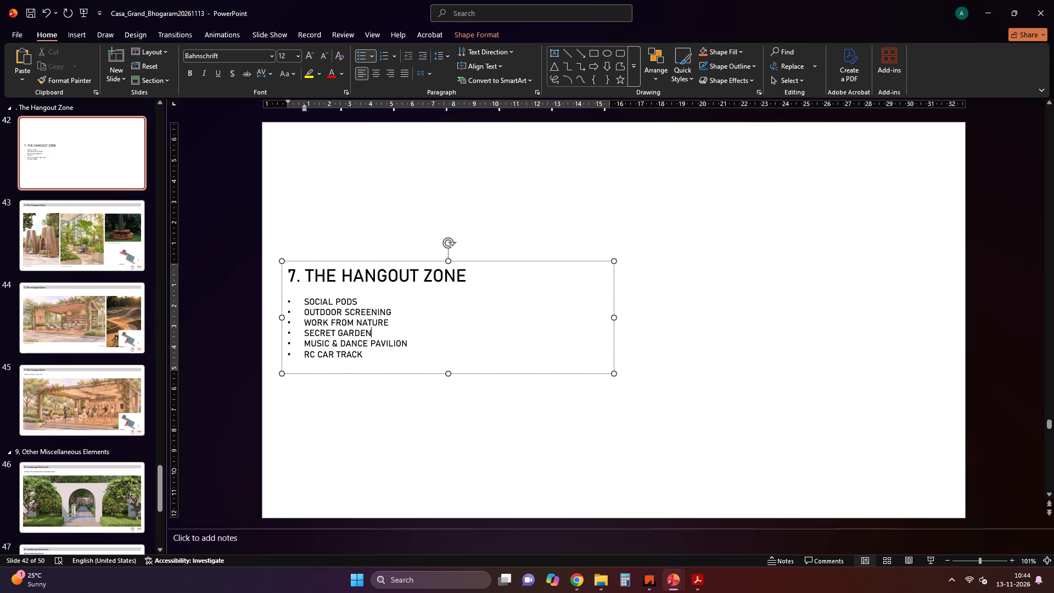
pyautogui.press('space')
pyautogui.click(511, 408)
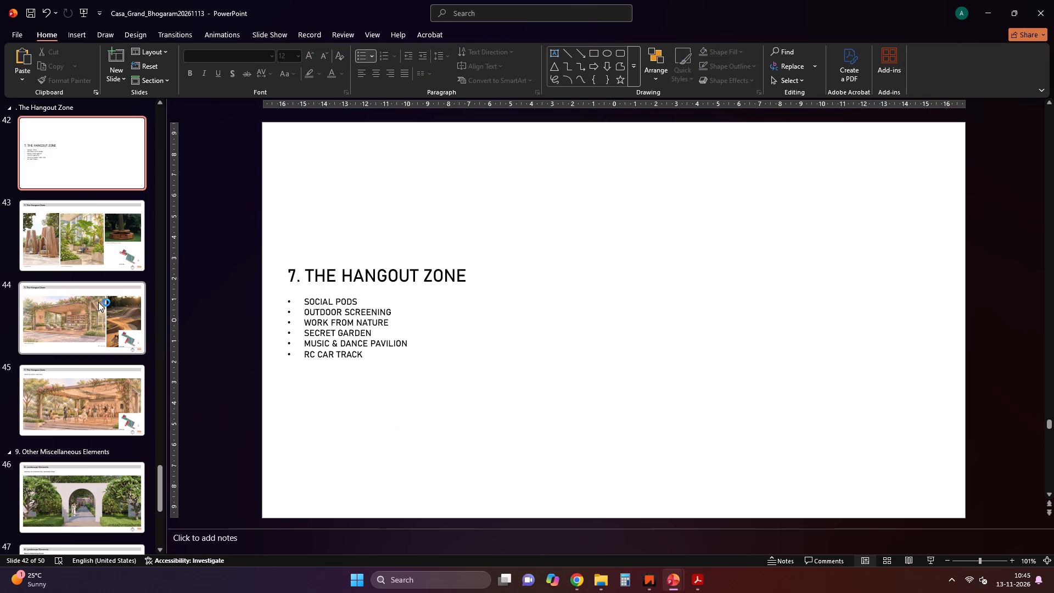
# Delete the large Reading Lounge pavilion picture from the Hangout Zone slide that also shows the RC car track.
pyautogui.click(92, 321)
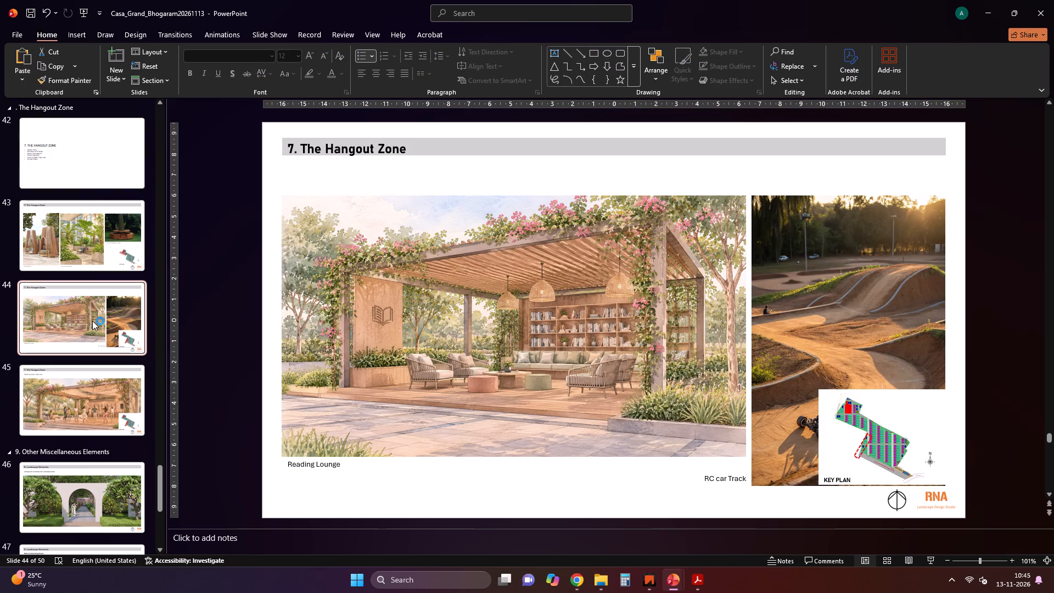
pyautogui.click(107, 247)
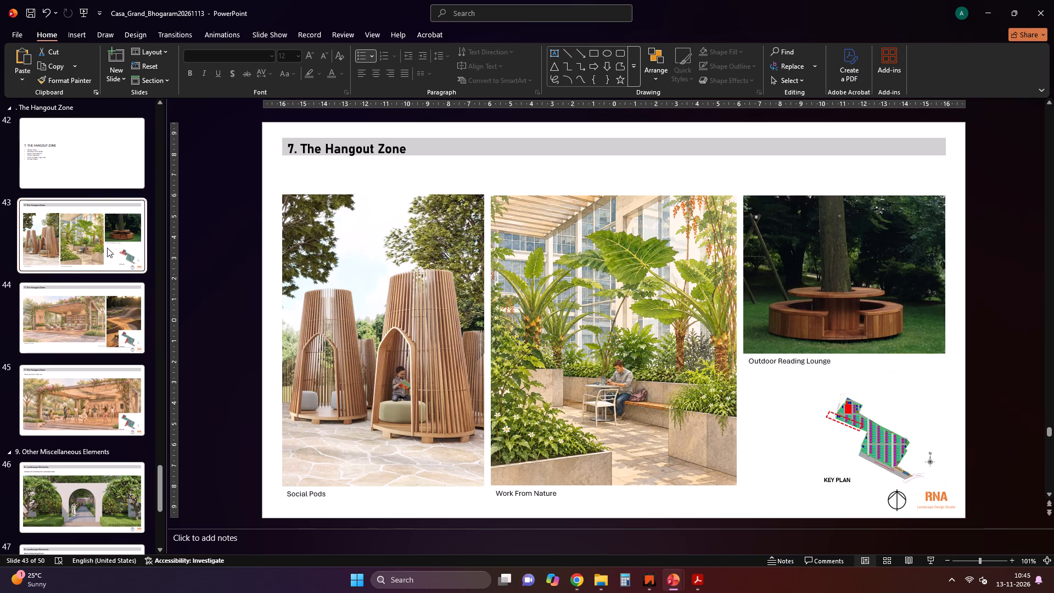
pyautogui.press('Down')
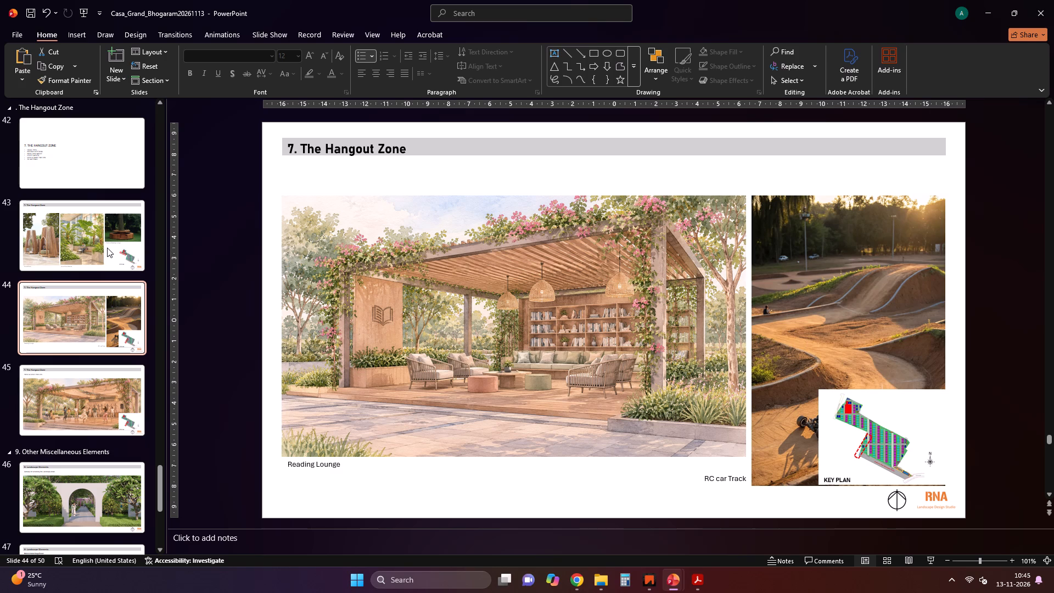
pyautogui.press('Down')
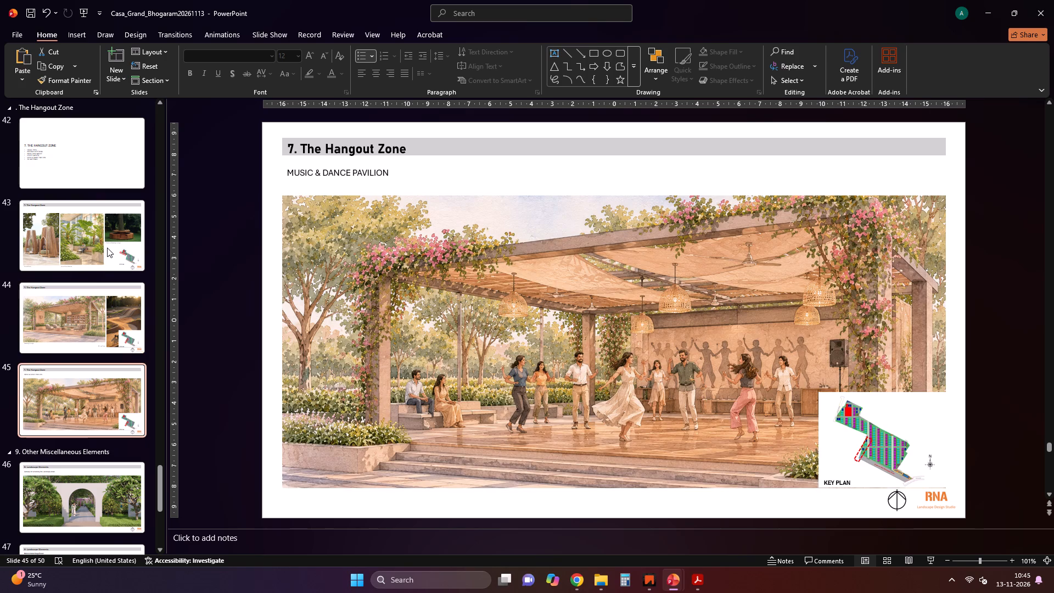
pyautogui.press('Up')
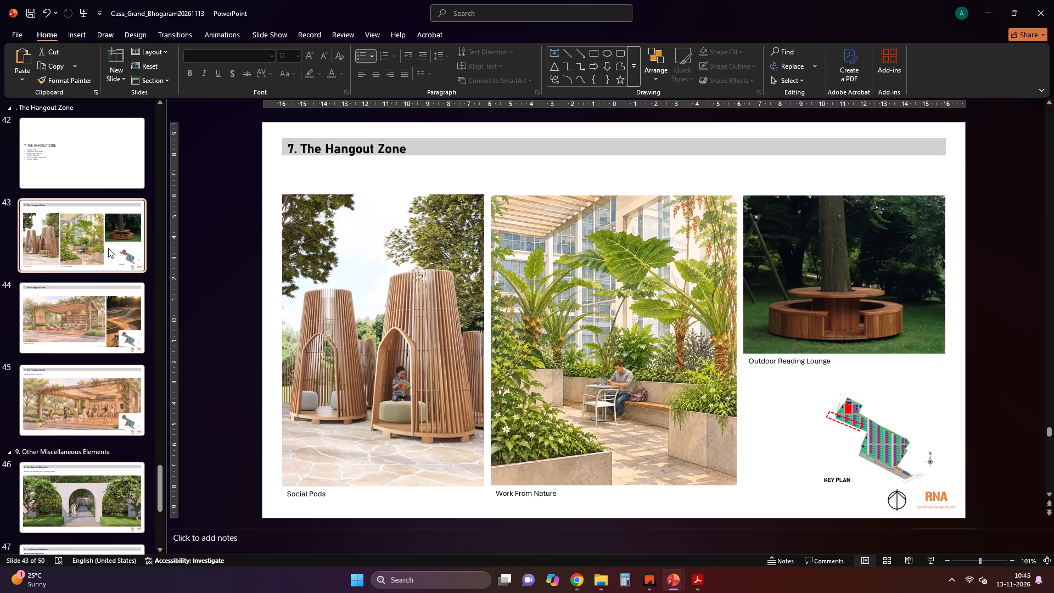
pyautogui.press('Down')
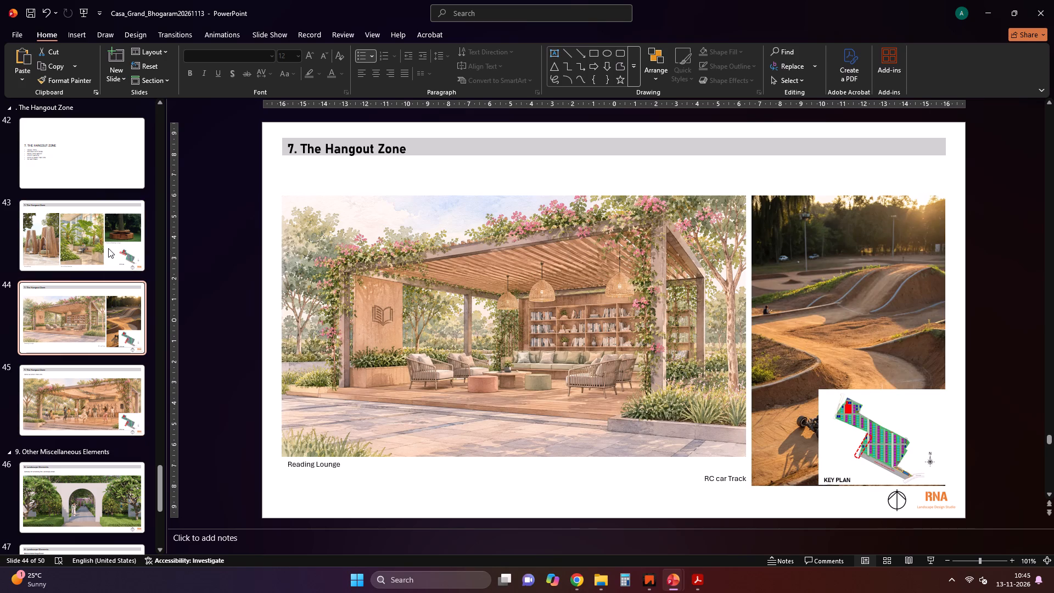
pyautogui.click(568, 305)
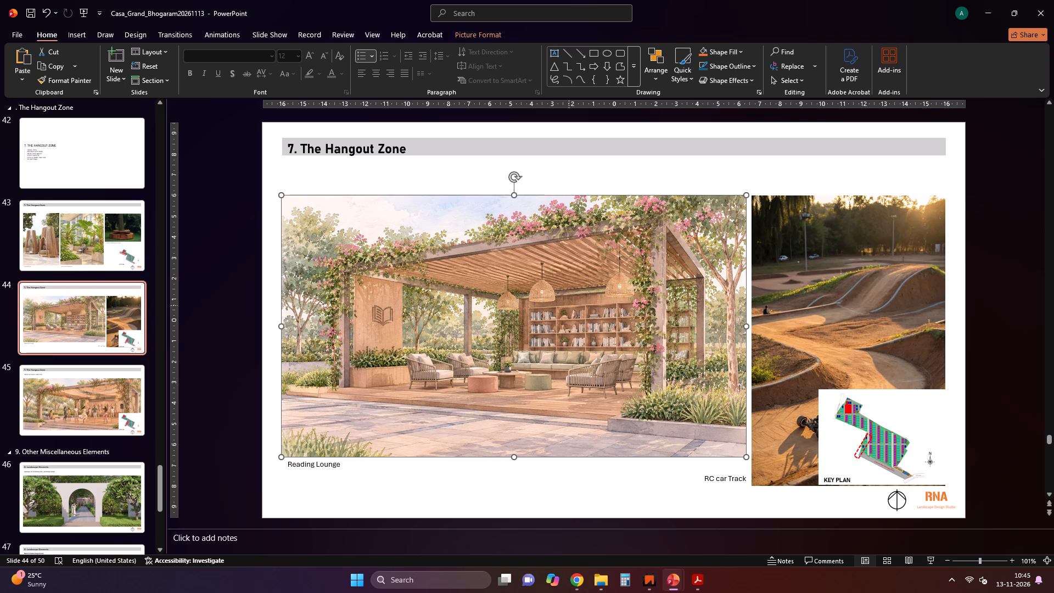
pyautogui.press('Delete')
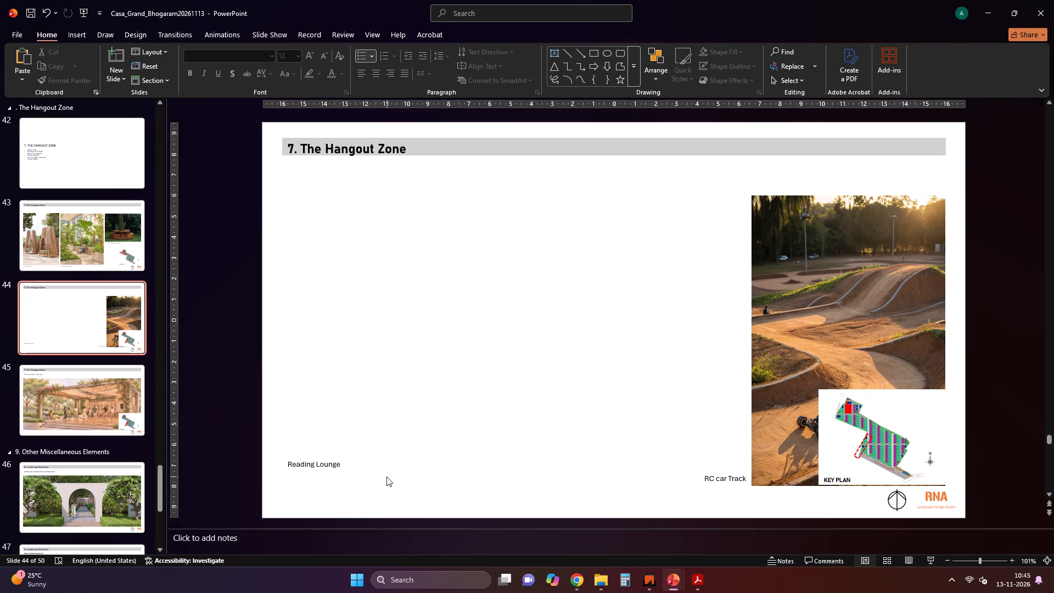
# Shift the RC car track picture upward and crop off its top strip of trees and sky.
pyautogui.click(782, 269)
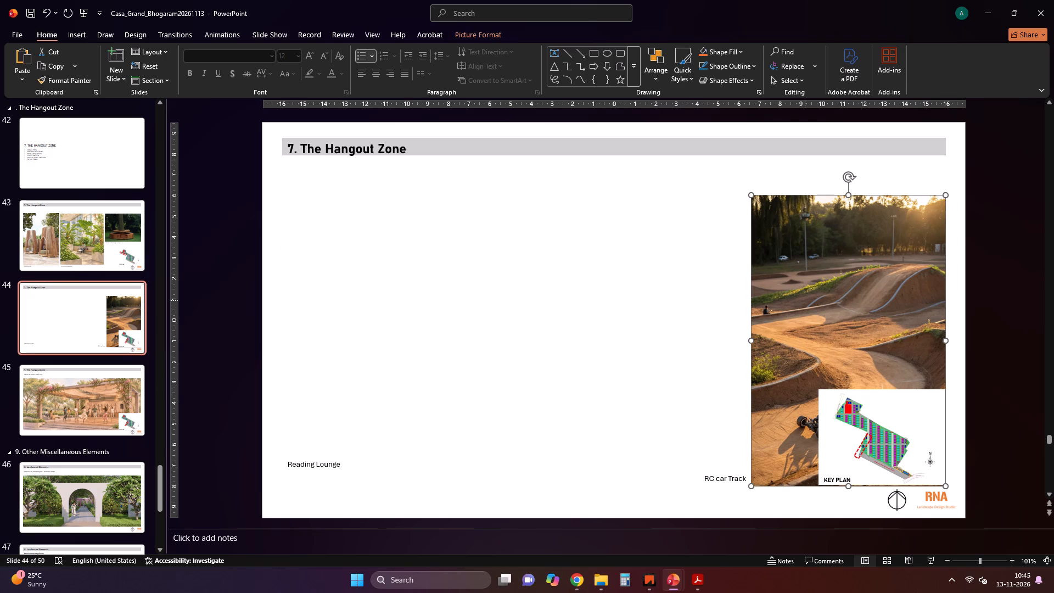
pyautogui.moveTo(828, 303); pyautogui.dragTo(829, 278)
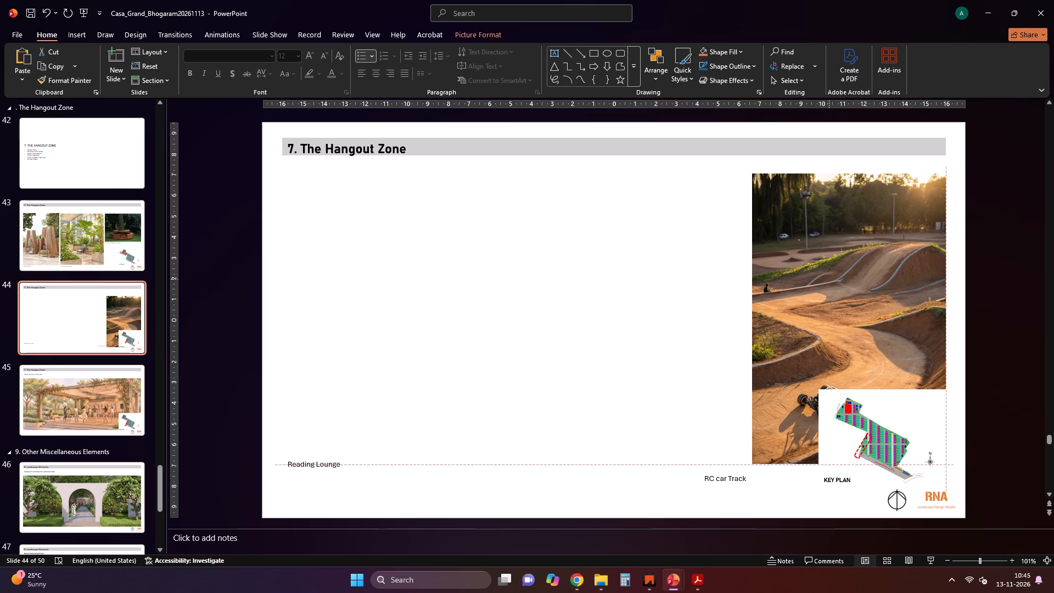
pyautogui.moveTo(829, 278); pyautogui.dragTo(830, 271)
pyautogui.rightClick(826, 287)
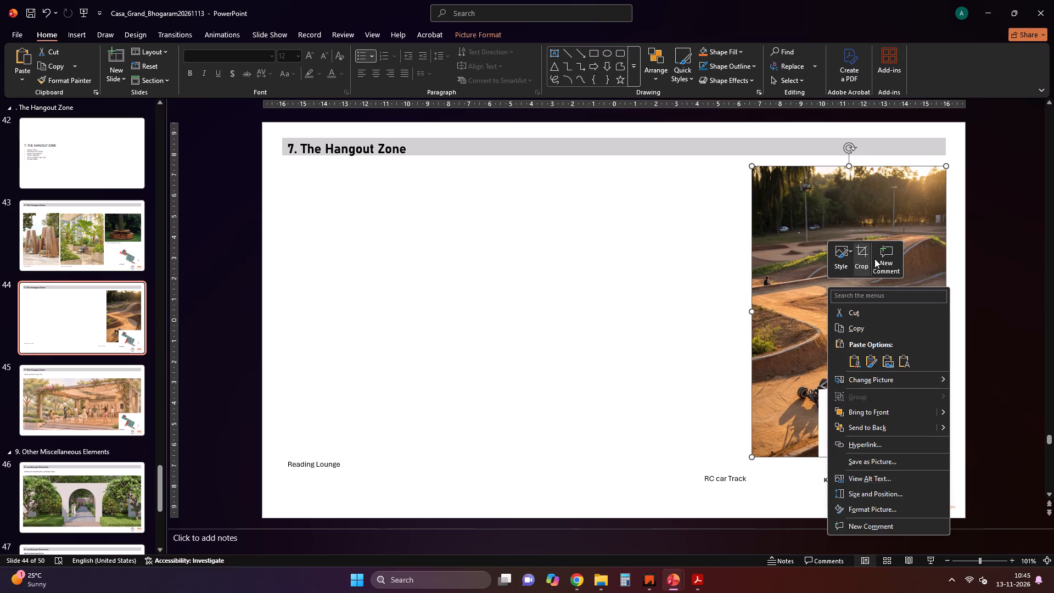
pyautogui.click(866, 257)
pyautogui.press('Escape')
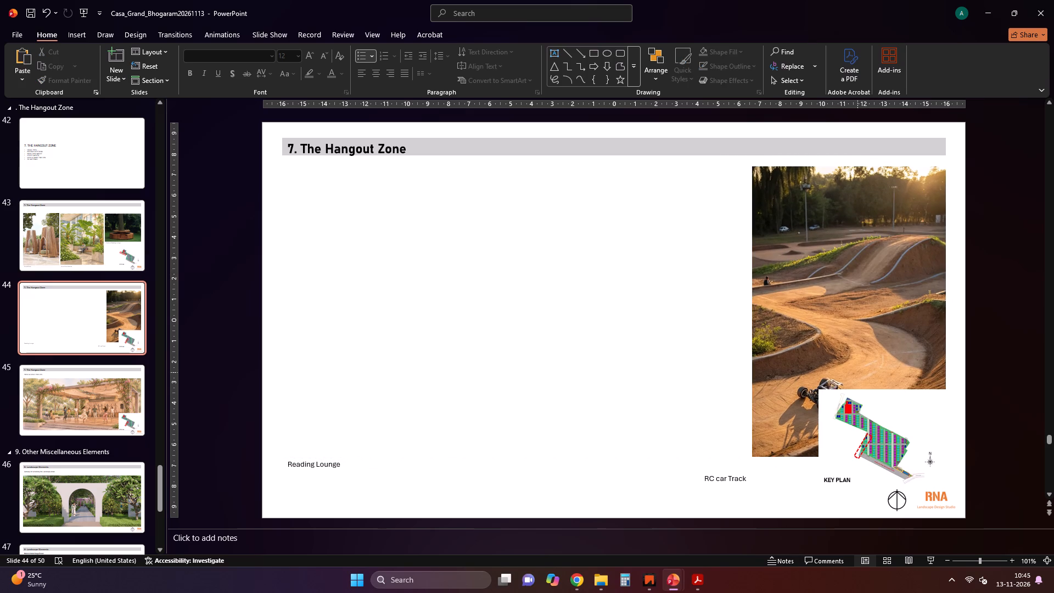
pyautogui.click(846, 320)
pyautogui.rightClick(846, 320)
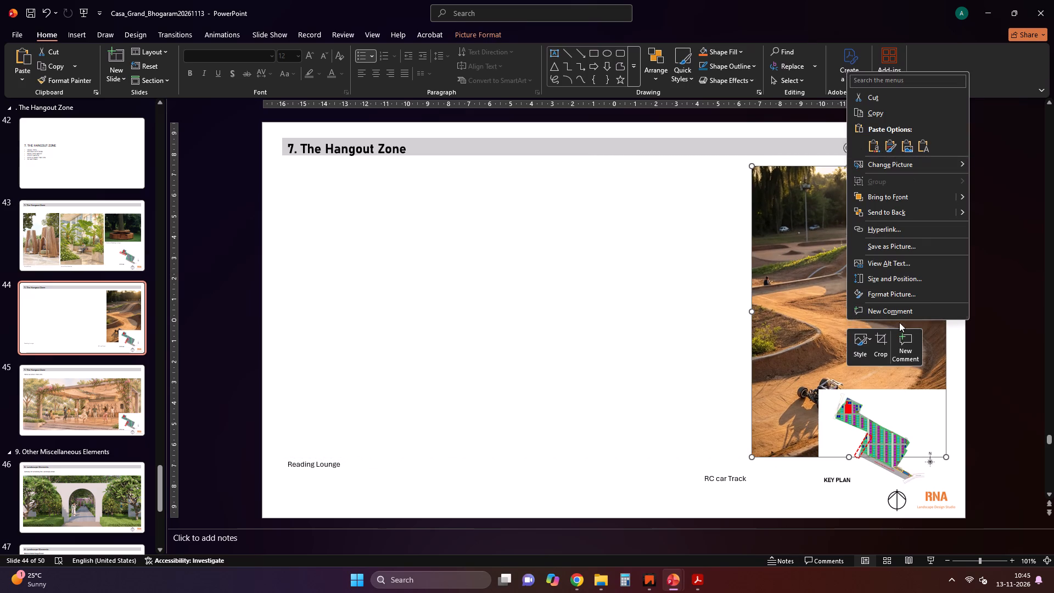
pyautogui.click(887, 339)
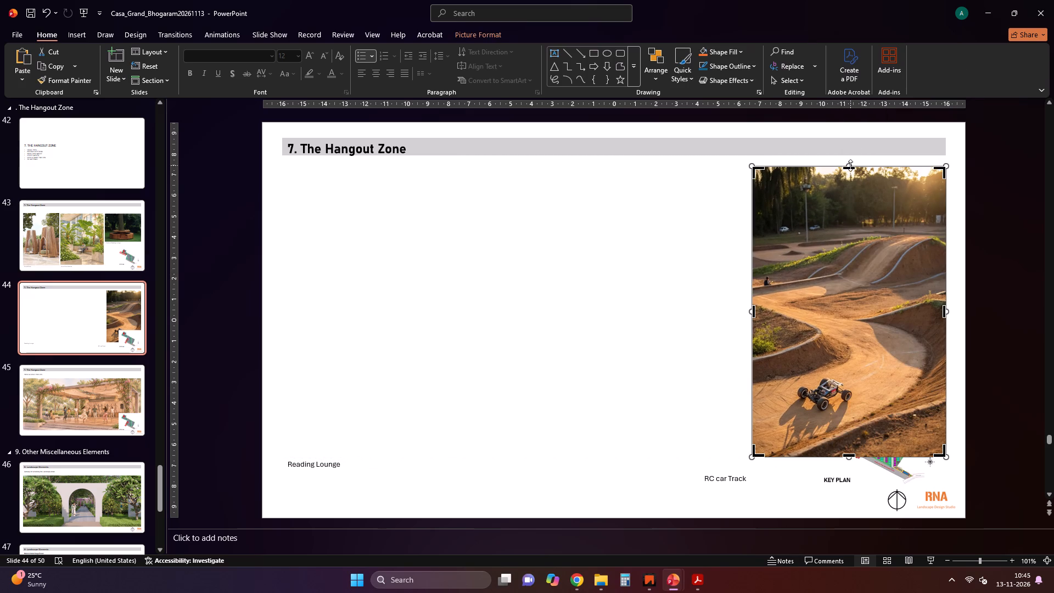
pyautogui.moveTo(850, 166); pyautogui.dragTo(865, 231)
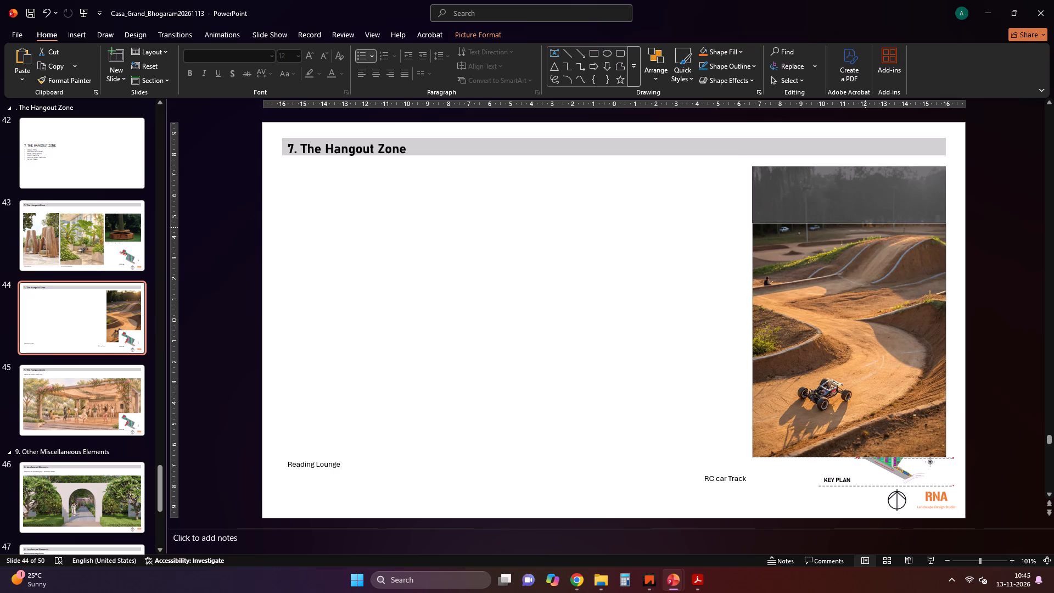
pyautogui.moveTo(865, 231); pyautogui.dragTo(866, 231)
pyautogui.click(866, 231)
pyautogui.moveTo(675, 303); pyautogui.dragTo(683, 300)
pyautogui.click(933, 291)
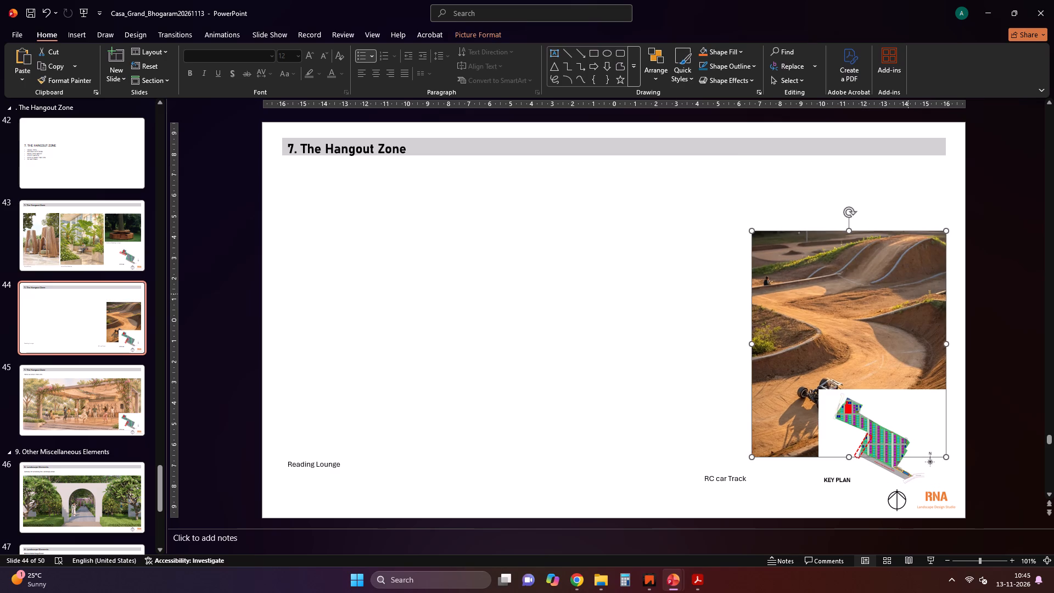
# Move the cropped RC car track picture up to just below the title bar, clear of the key plan.
pyautogui.moveTo(856, 333); pyautogui.dragTo(857, 264)
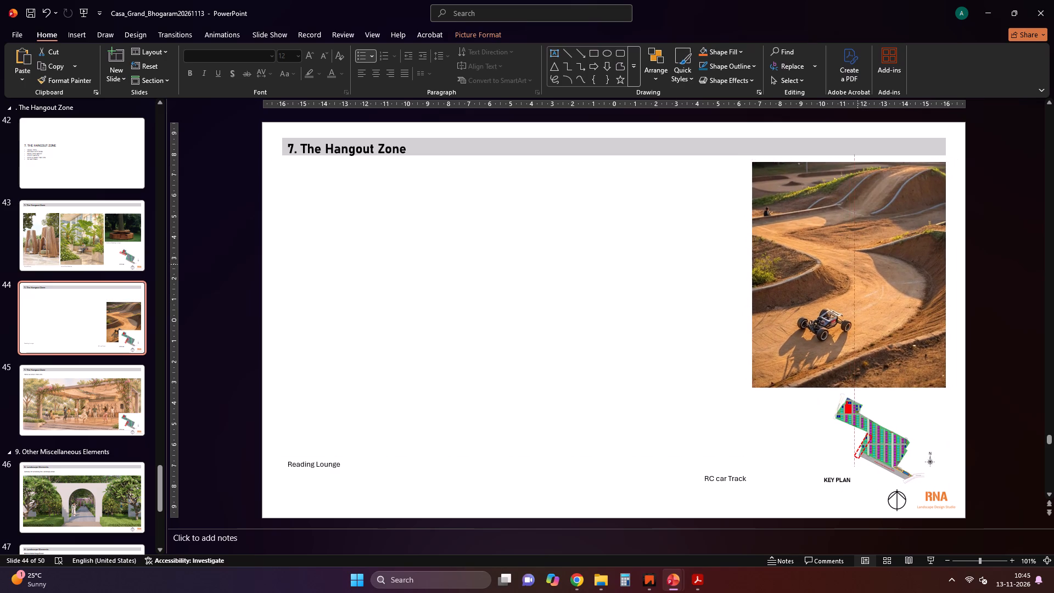
pyautogui.moveTo(857, 264); pyautogui.dragTo(856, 259)
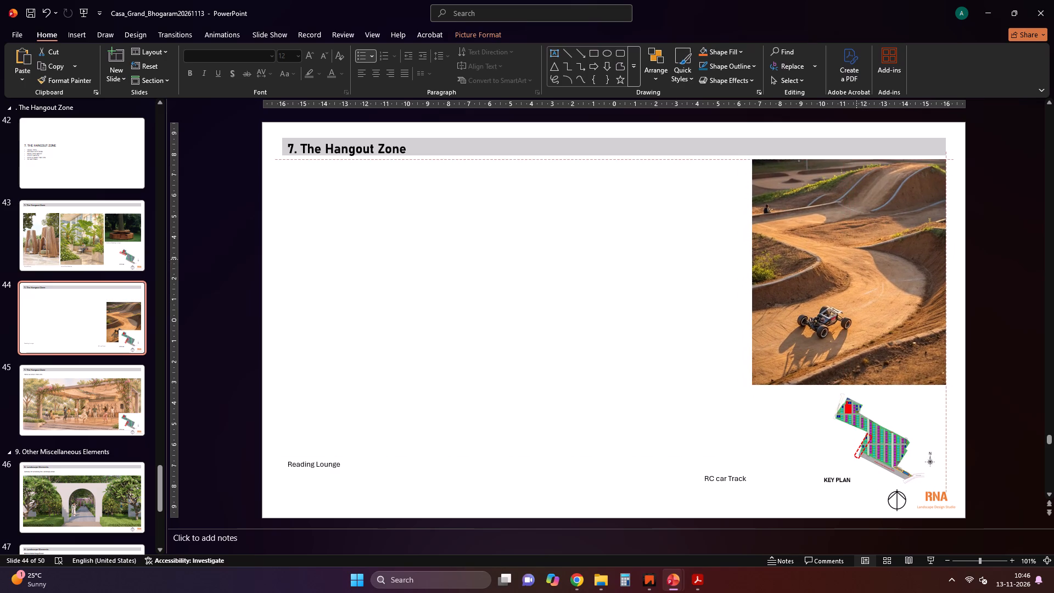
pyautogui.moveTo(856, 259); pyautogui.dragTo(858, 259)
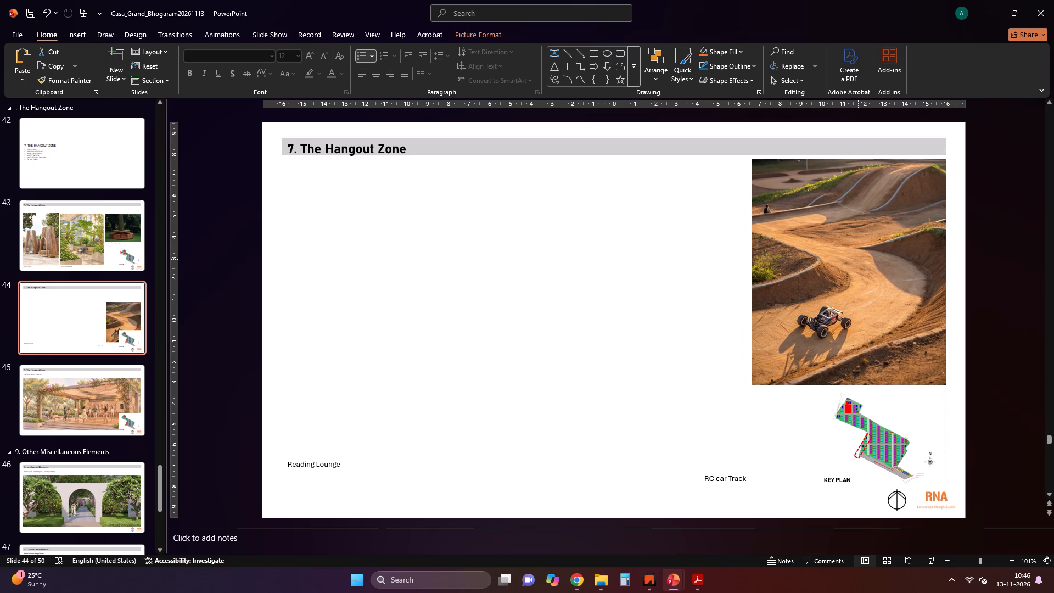
pyautogui.moveTo(858, 259); pyautogui.dragTo(859, 260)
pyautogui.click(648, 428)
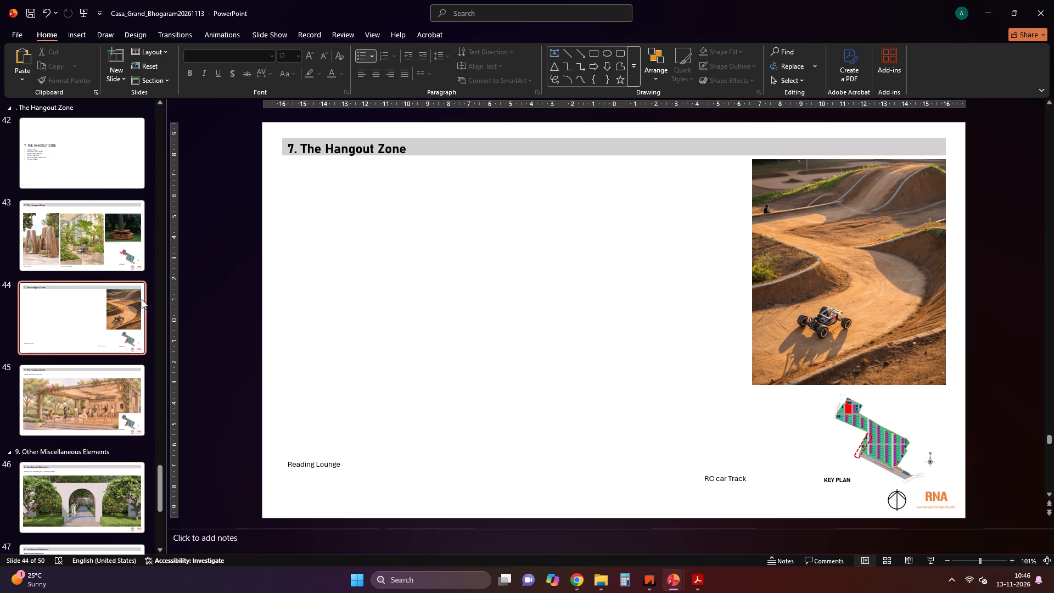
# Go back through the earlier slides to review the Club House divider and the Roads and Pavements slide showing the 9.0 Mts right of way.
pyautogui.moveTo(160, 469); pyautogui.dragTo(161, 360)
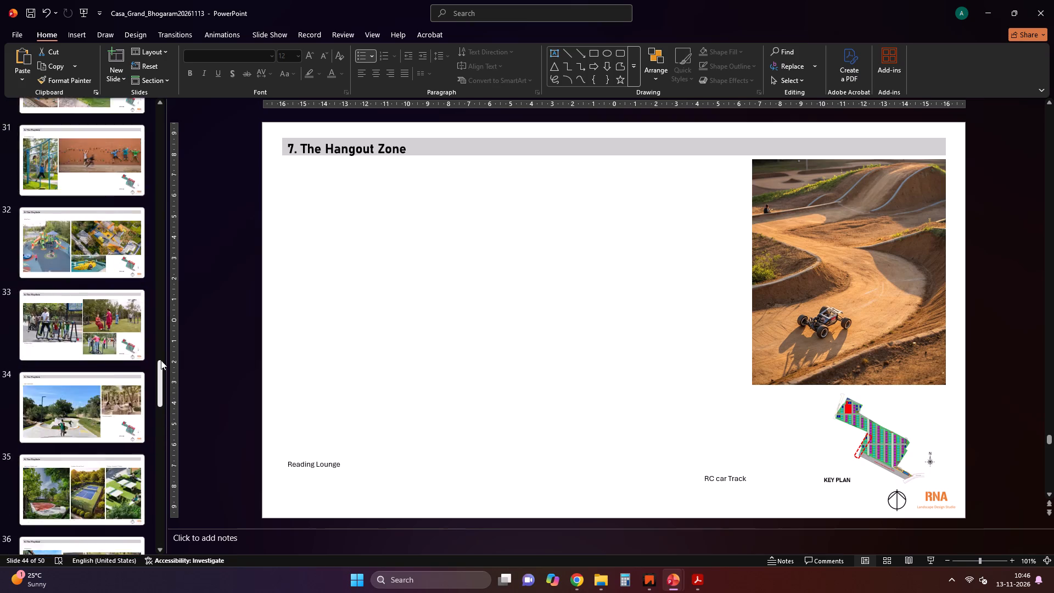
pyautogui.moveTo(161, 360); pyautogui.dragTo(160, 300)
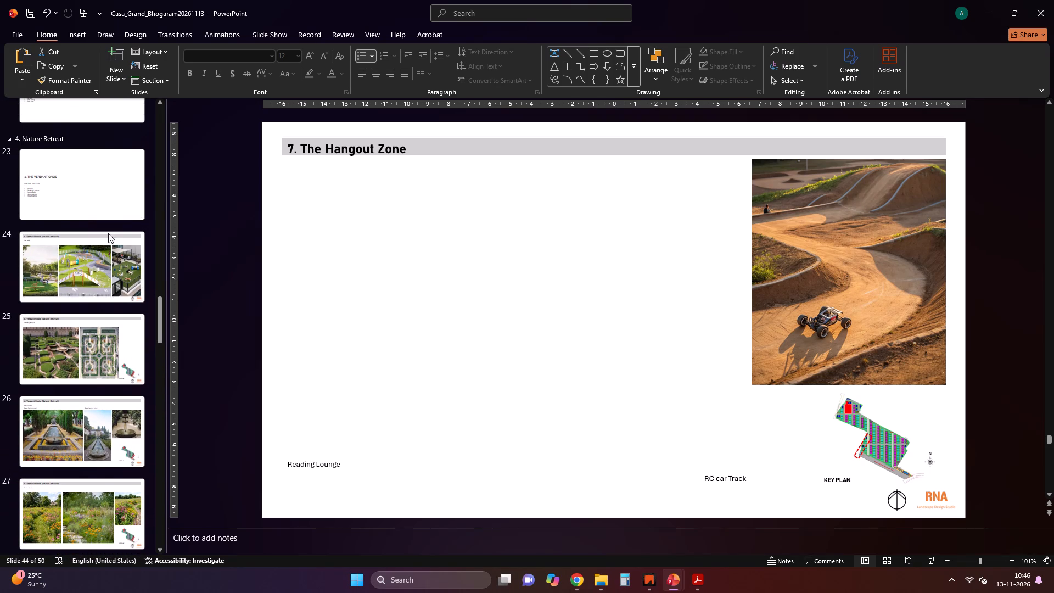
pyautogui.moveTo(159, 313); pyautogui.dragTo(161, 231)
pyautogui.click(93, 149)
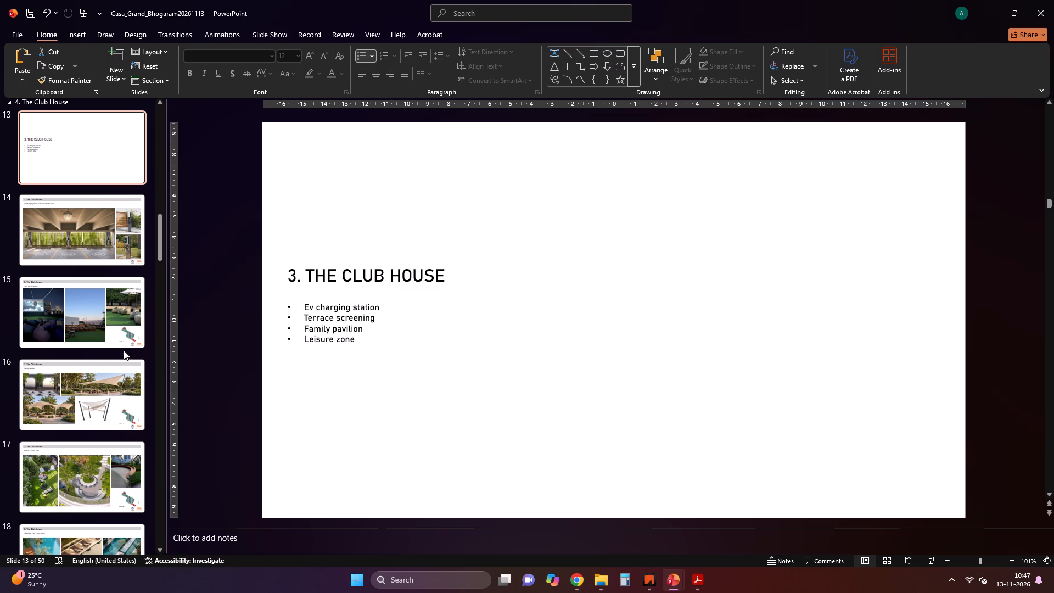
pyautogui.click(88, 163)
pyautogui.scroll(1, 88, 169)
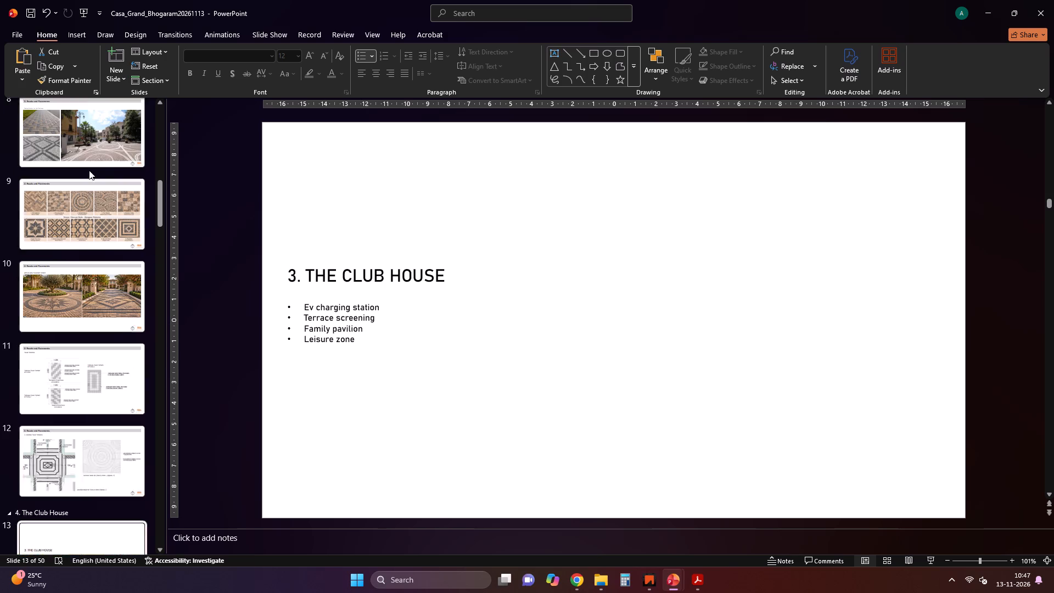
pyautogui.scroll(1, 89, 171)
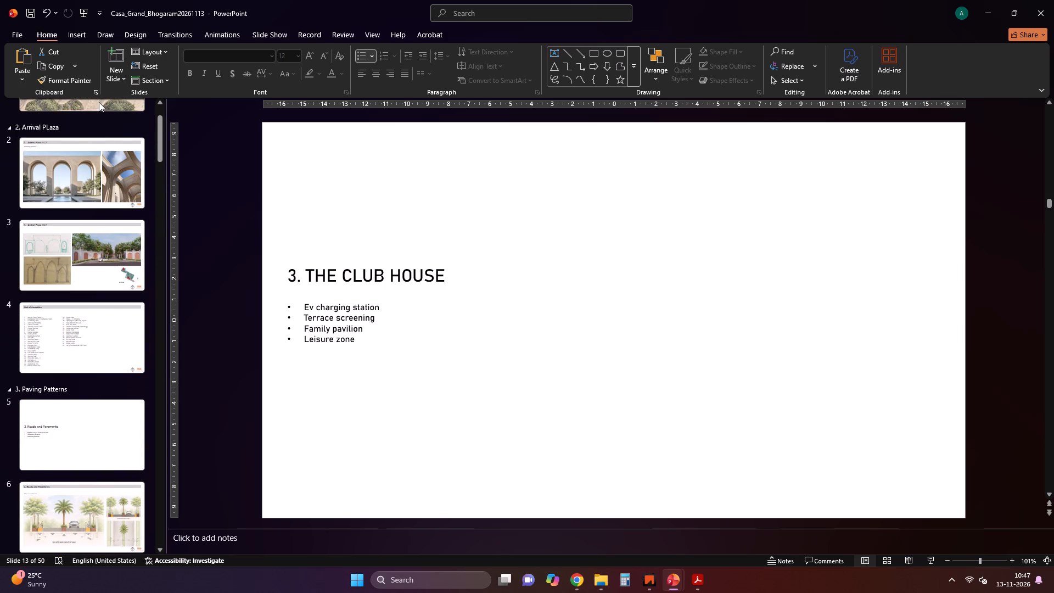
pyautogui.scroll(2, 108, 145)
pyautogui.scroll(-2, 113, 407)
pyautogui.scroll(1, 111, 343)
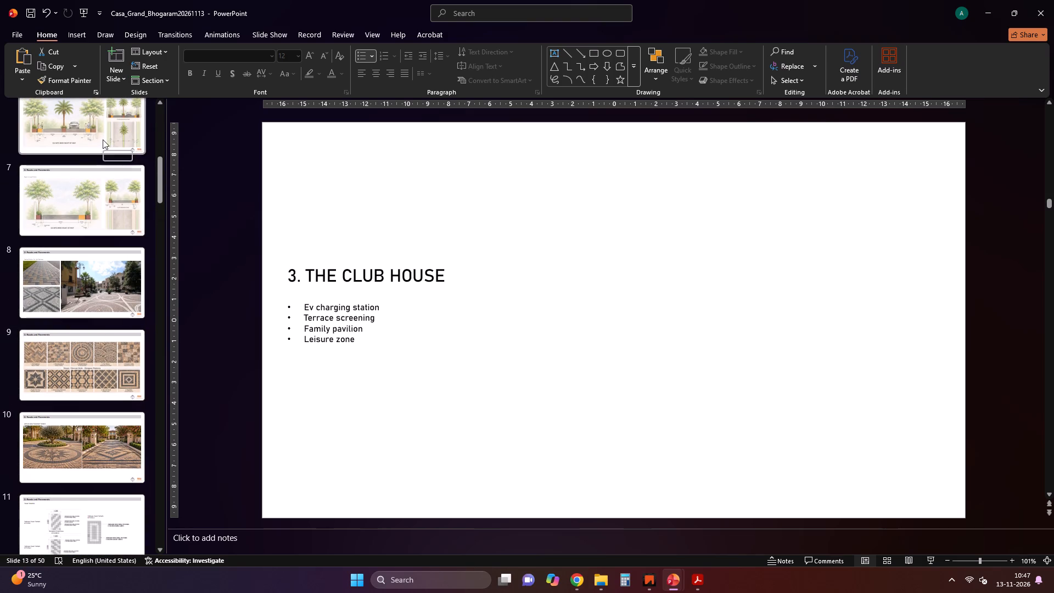
pyautogui.click(103, 139)
pyautogui.click(97, 226)
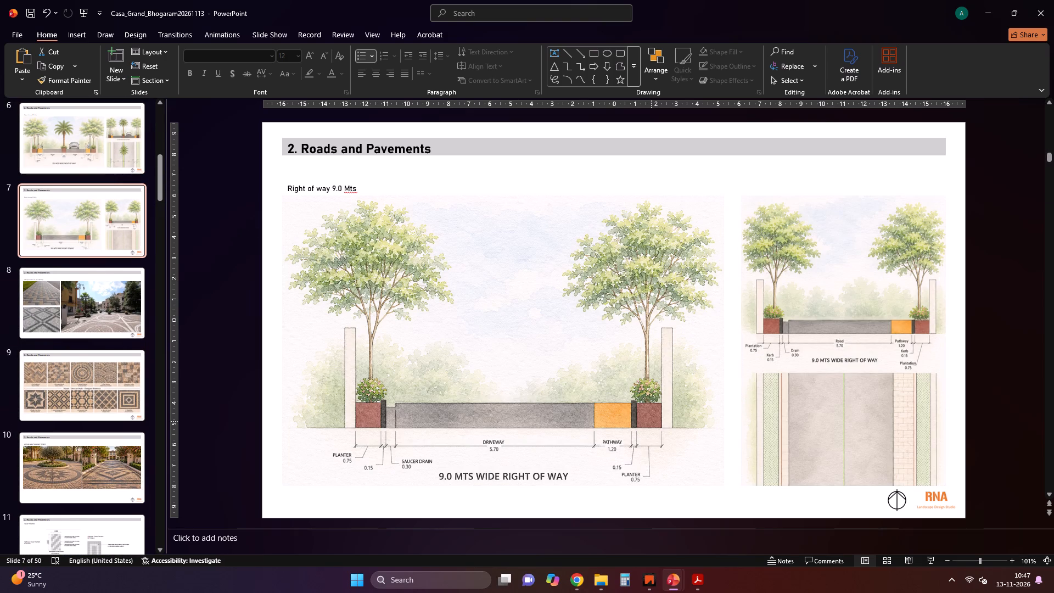
pyautogui.click(532, 421)
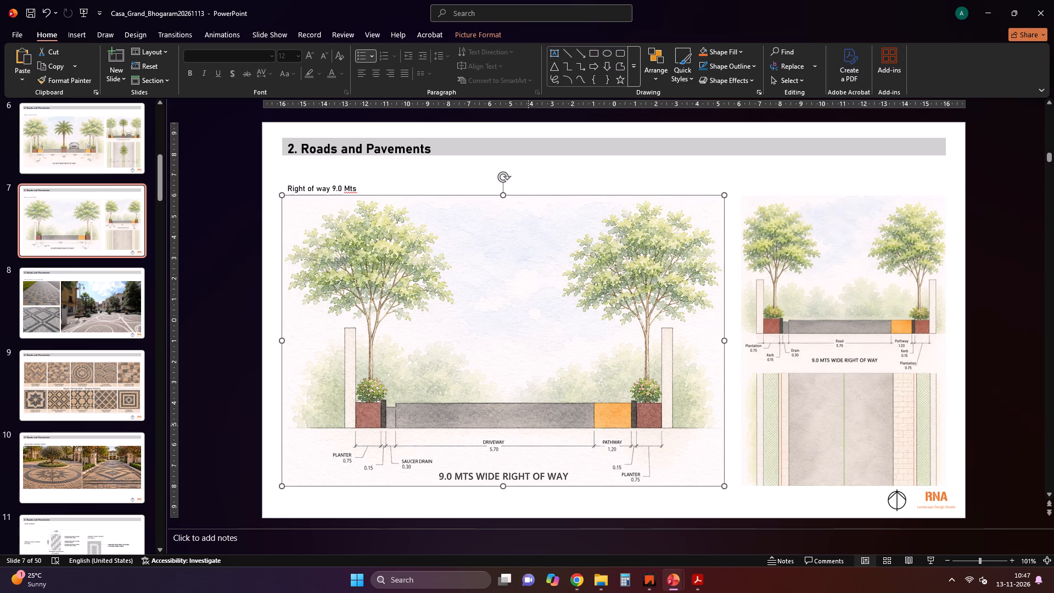
# In File Explorer, check the project's Presentation folder for 9 m road images, previewing 9m Road and 9mts plan and section.
pyautogui.click(602, 578)
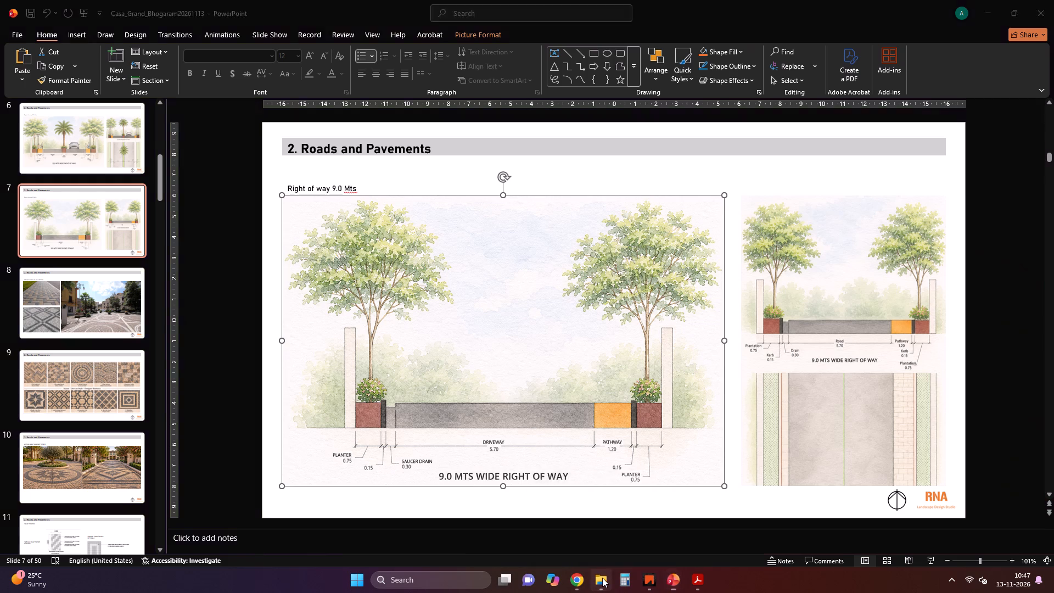
pyautogui.click(462, 361)
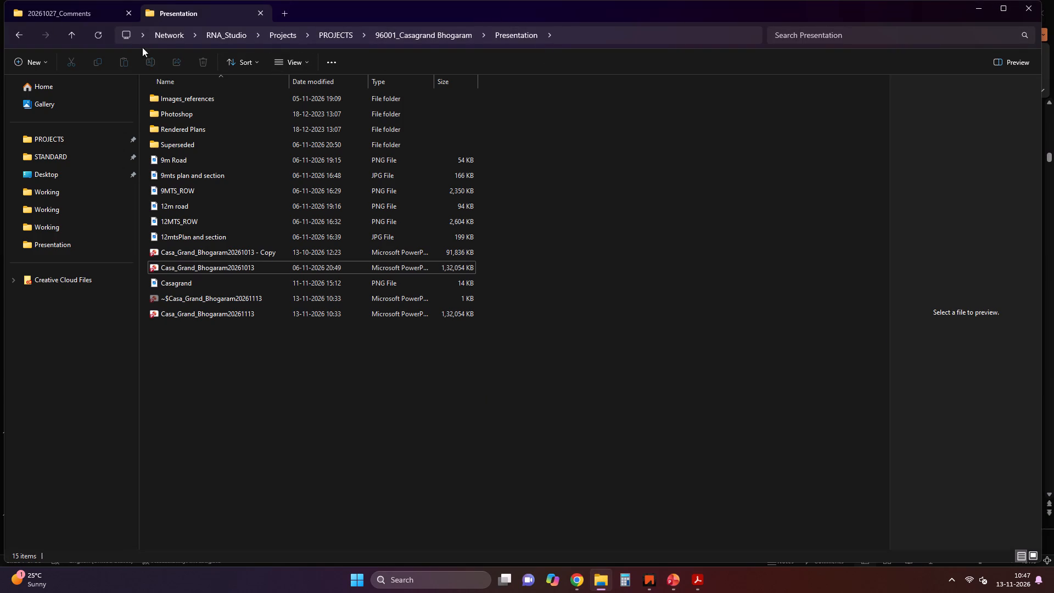
pyautogui.click(424, 41)
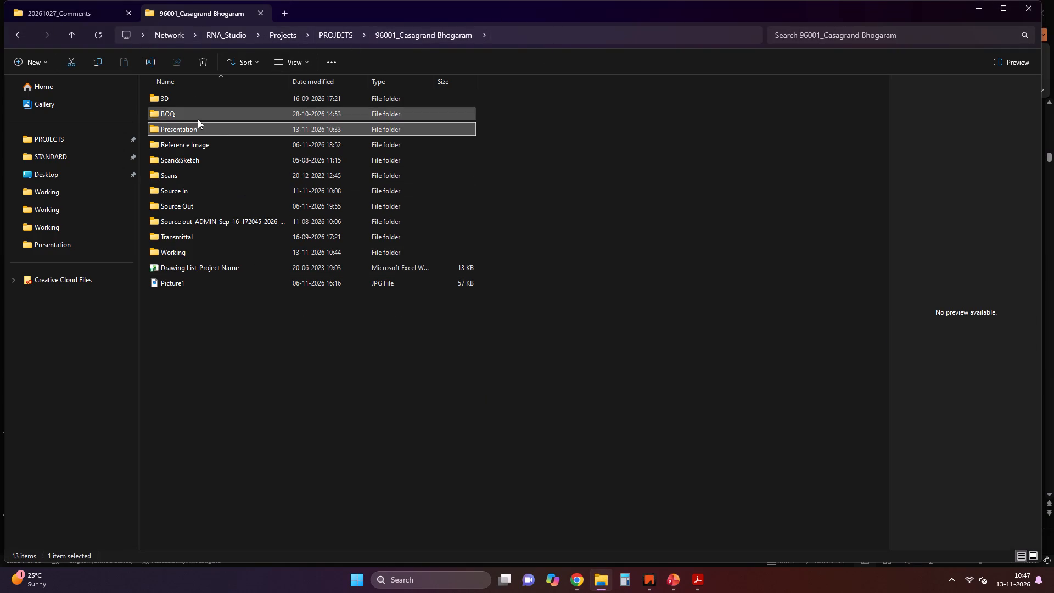
pyautogui.doubleClick(213, 127)
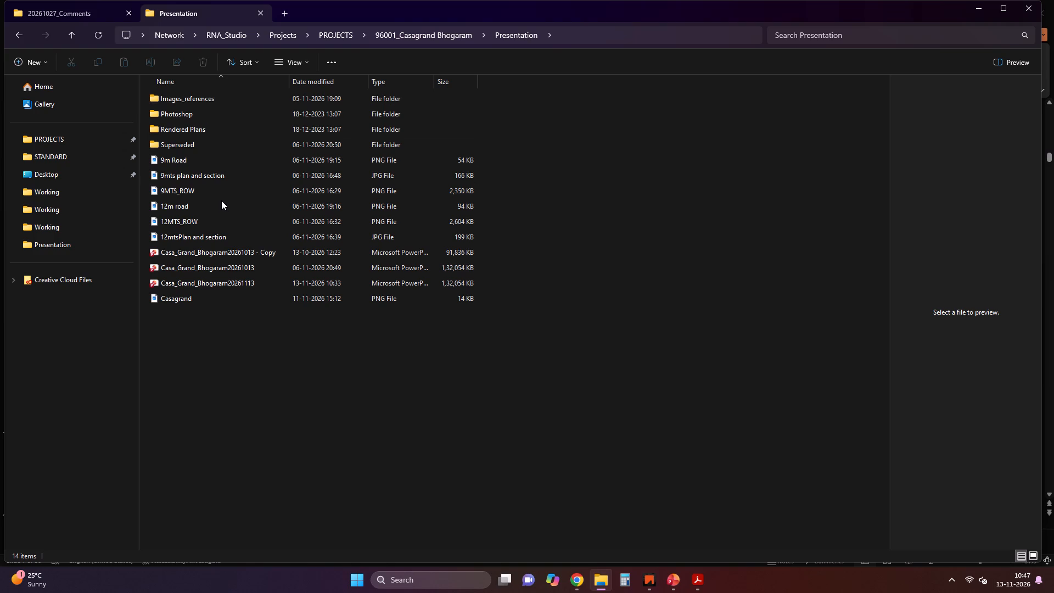
pyautogui.click(198, 158)
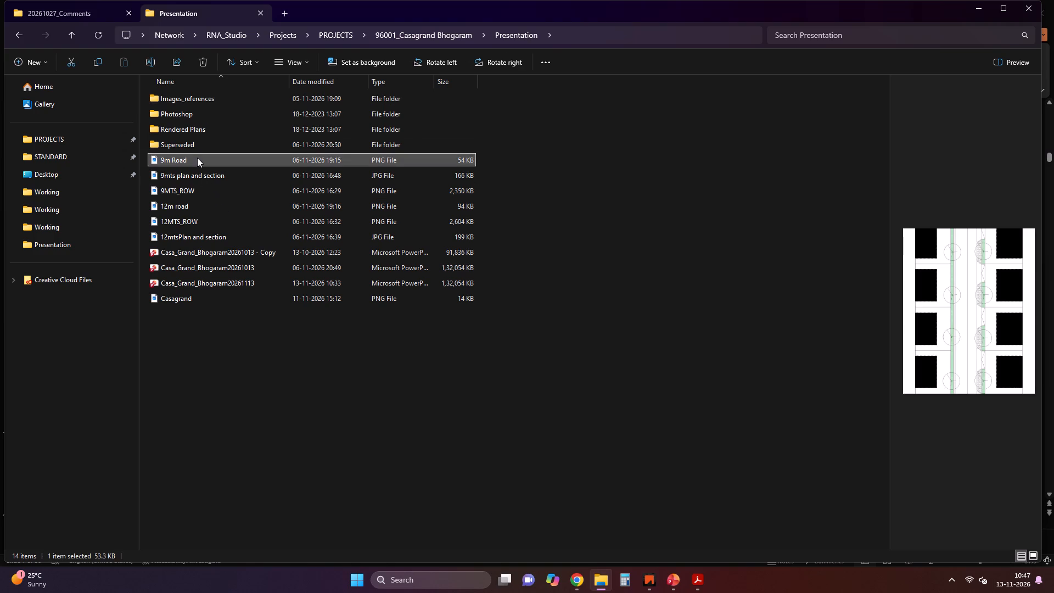
pyautogui.click(217, 180)
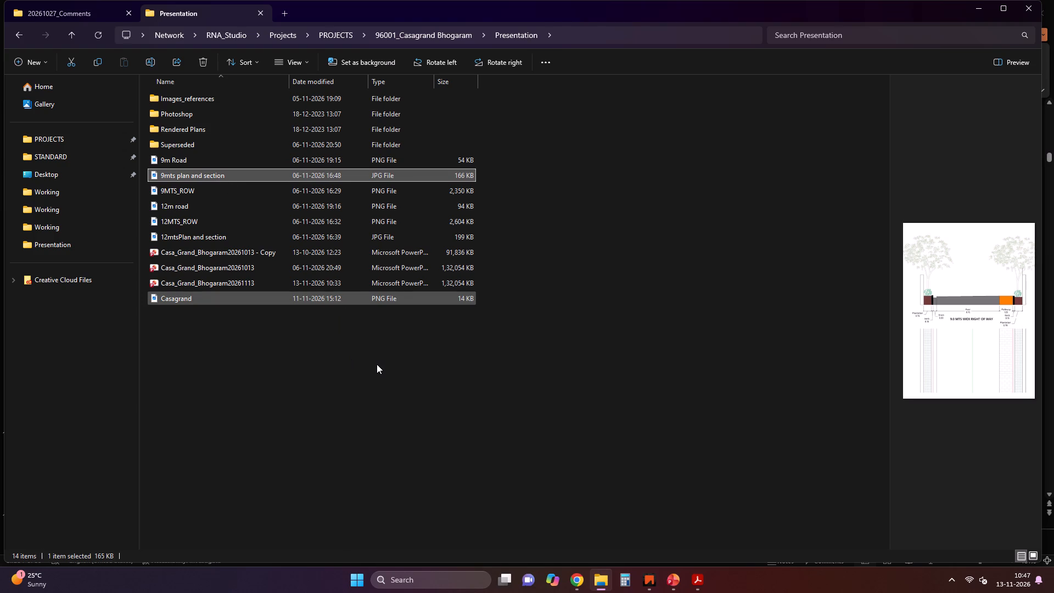
pyautogui.click(431, 28)
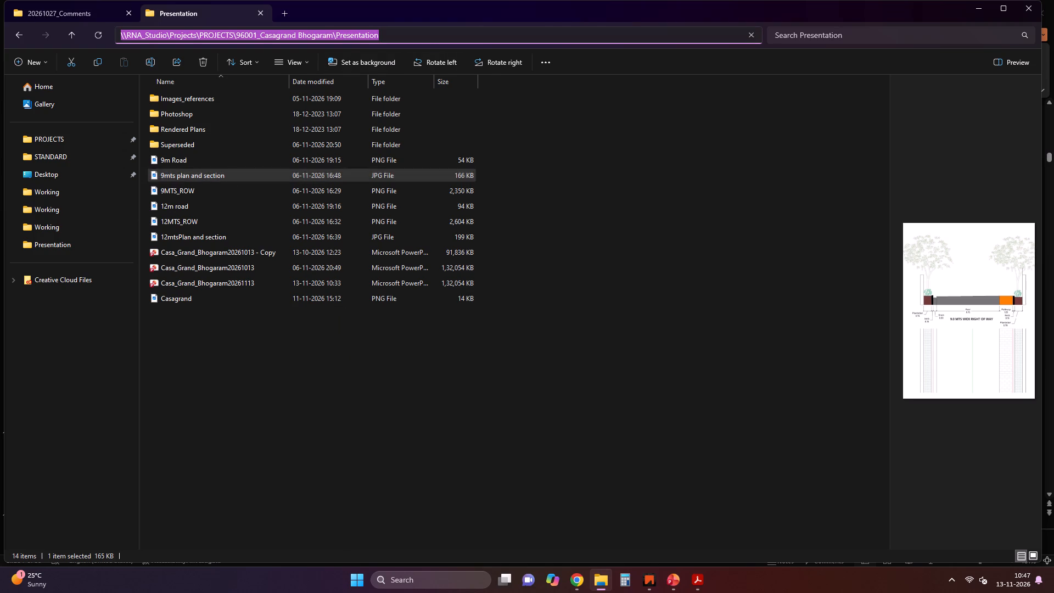
pyautogui.click(713, 436)
# Open the Landscape layout_R3_ - Ck drawing from the project's Working folder as read-only in IIACAD.
pyautogui.click(448, 40)
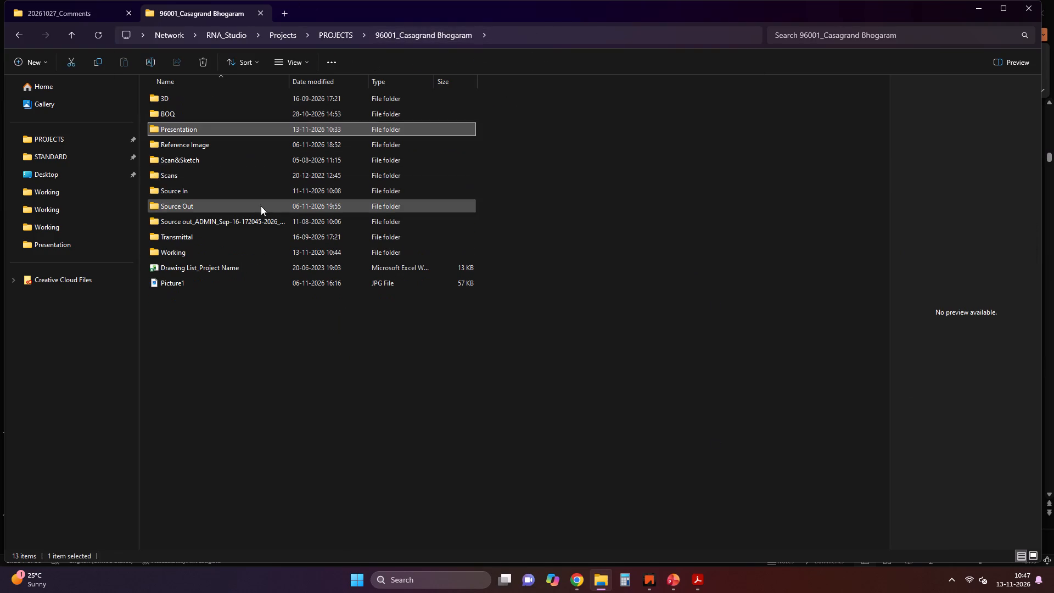
pyautogui.click(266, 259)
pyautogui.doubleClick(271, 250)
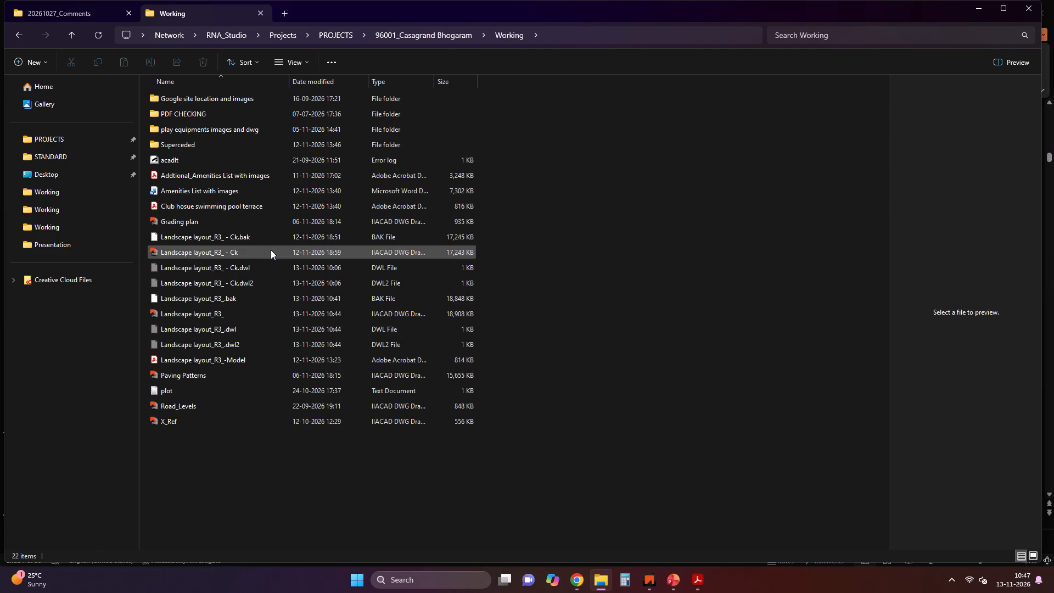
pyautogui.click(214, 251)
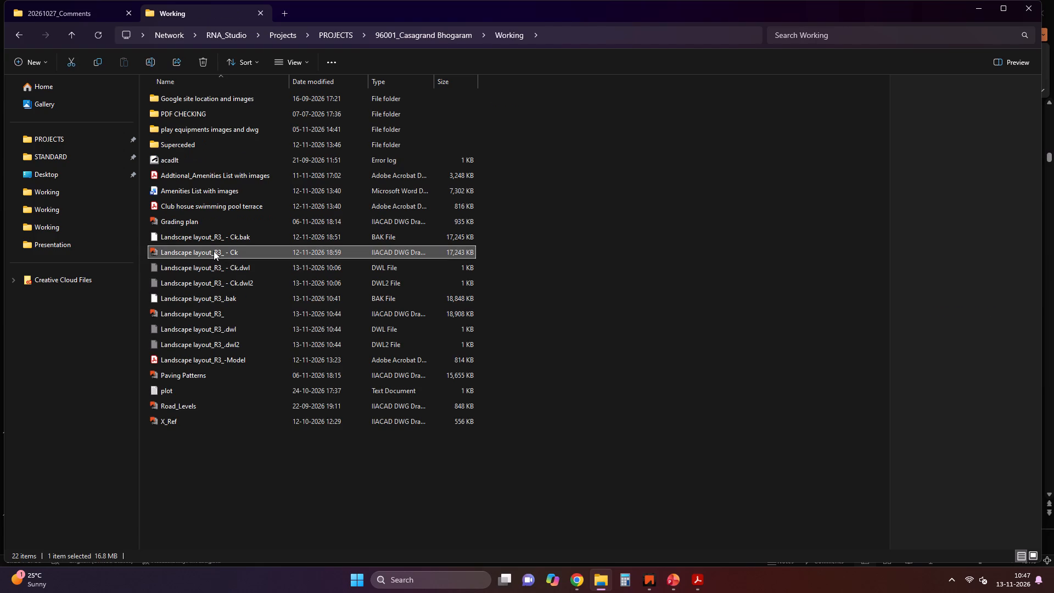
pyautogui.doubleClick(214, 251)
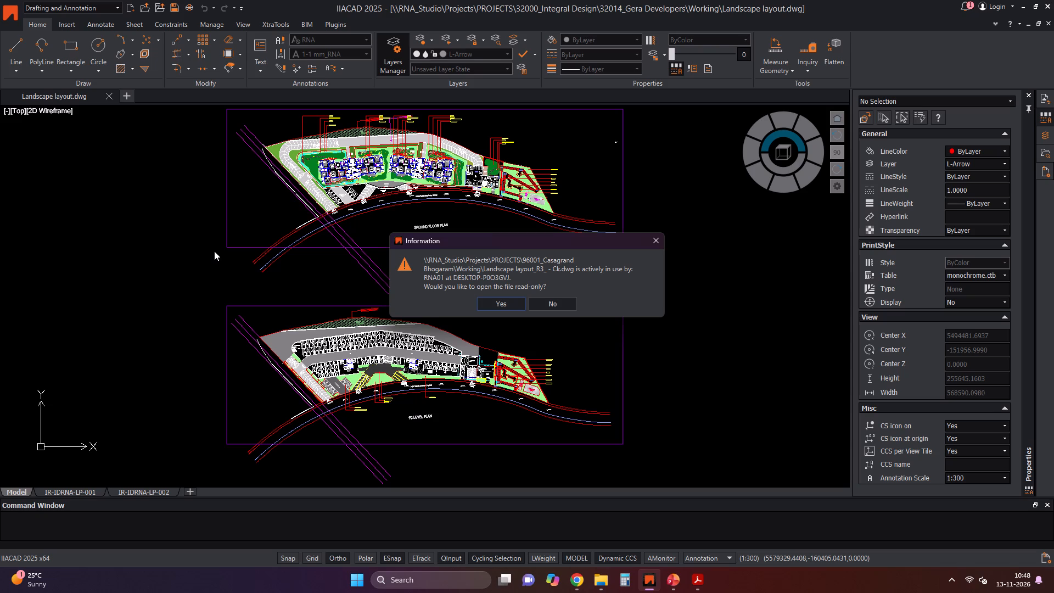
pyautogui.click(506, 307)
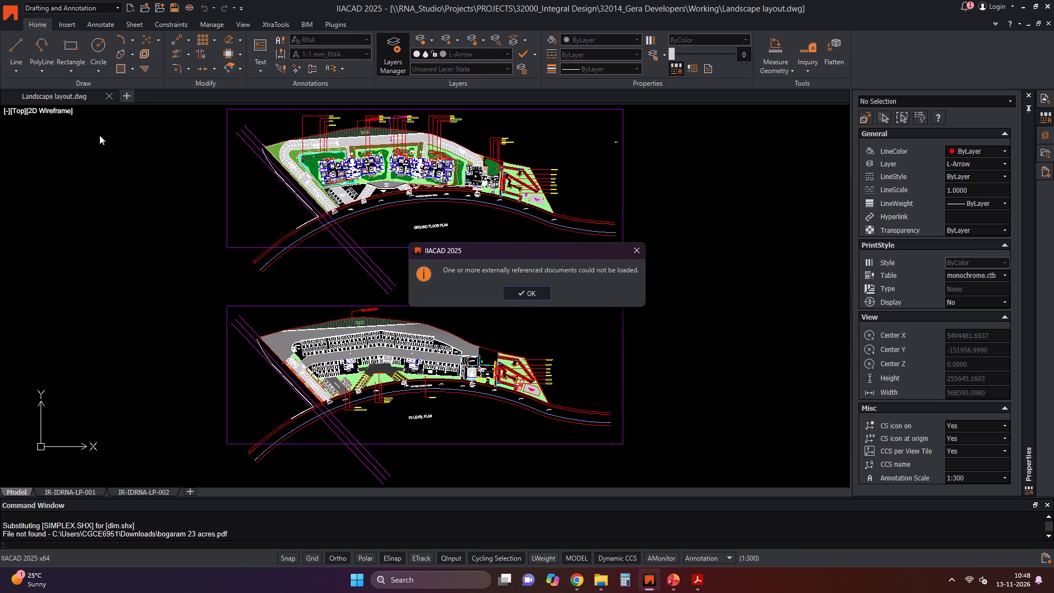
pyautogui.click(531, 295)
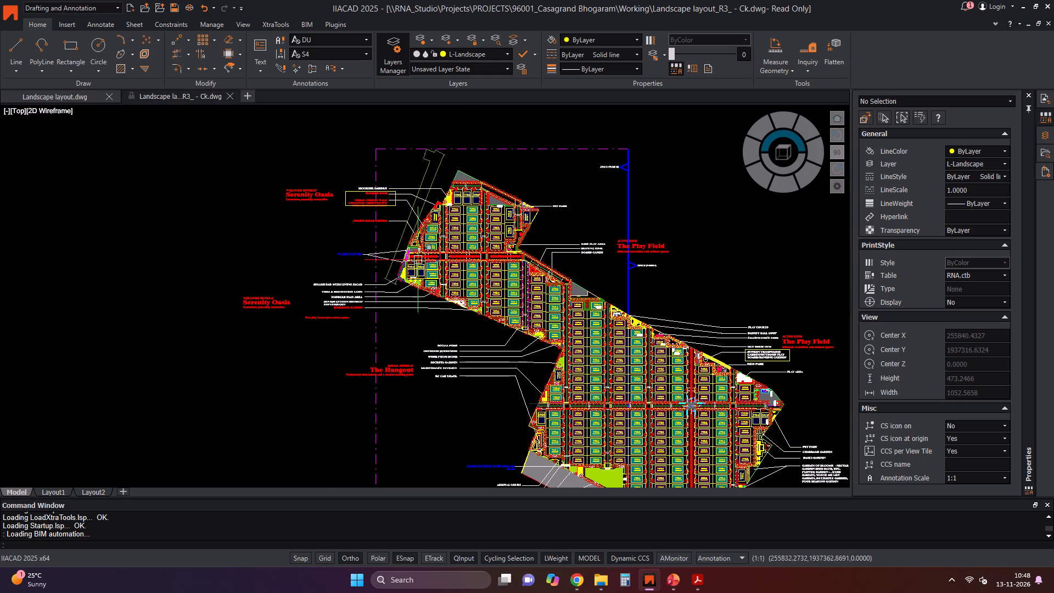
# Locate the 9.0 MTS WIDE RIGHT OF WAY road section beside the site plan and examine its dimensions and labels.
pyautogui.scroll(-1, 337, 262)
pyautogui.moveTo(727, 348); pyautogui.dragTo(501, 351, button='middle')
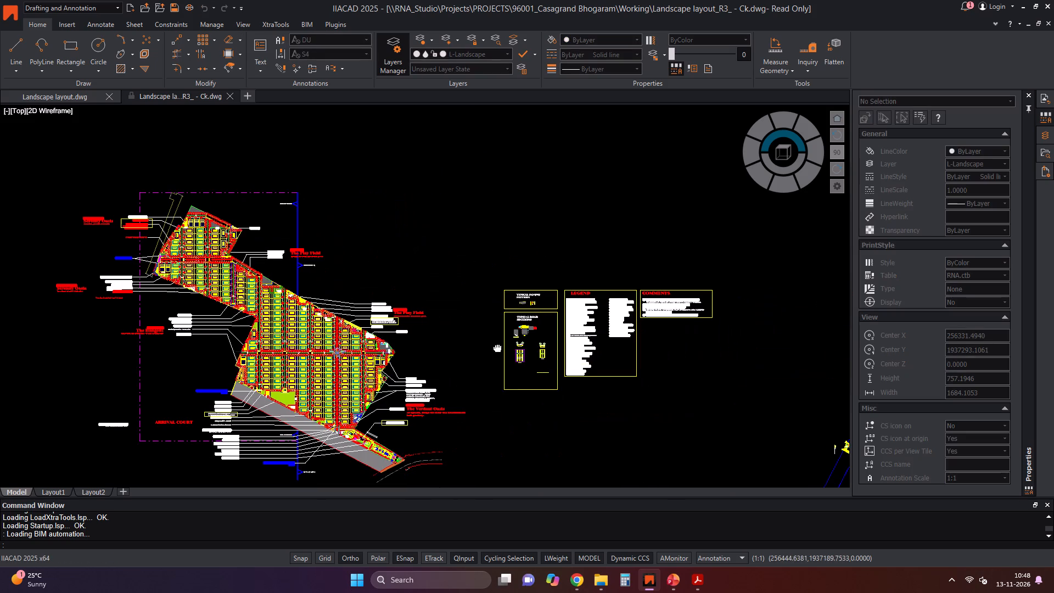
pyautogui.moveTo(501, 351); pyautogui.dragTo(500, 351, button='middle')
pyautogui.scroll(3, 567, 339)
pyautogui.scroll(4, 451, 376)
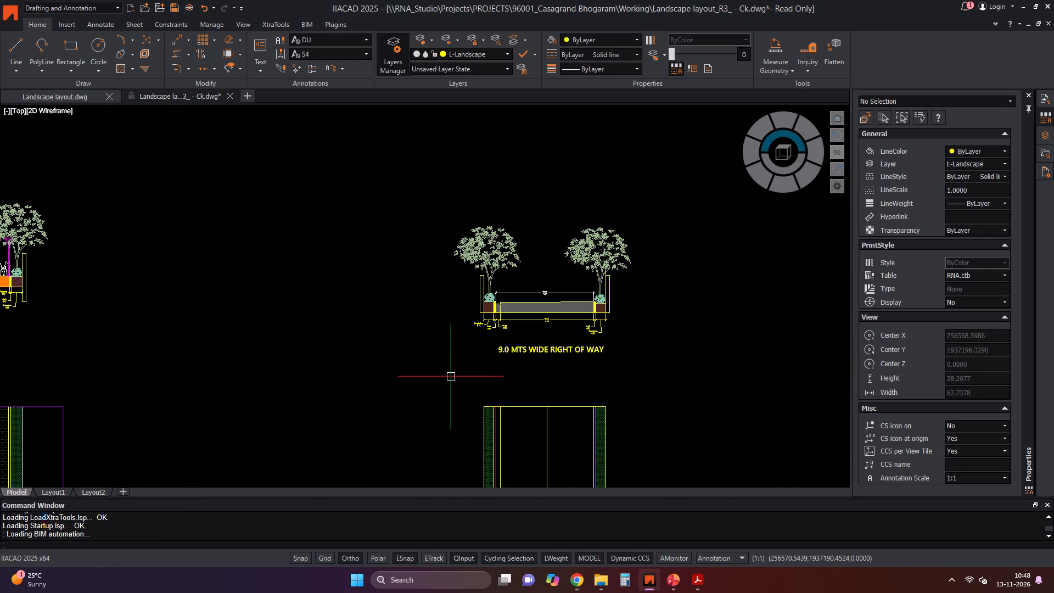
pyautogui.scroll(2, 623, 303)
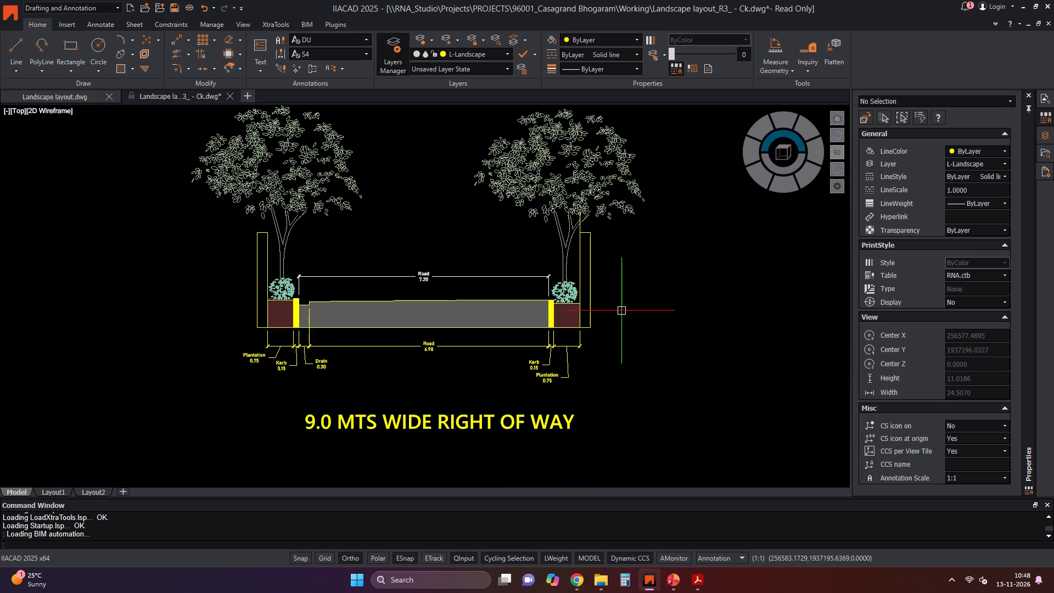
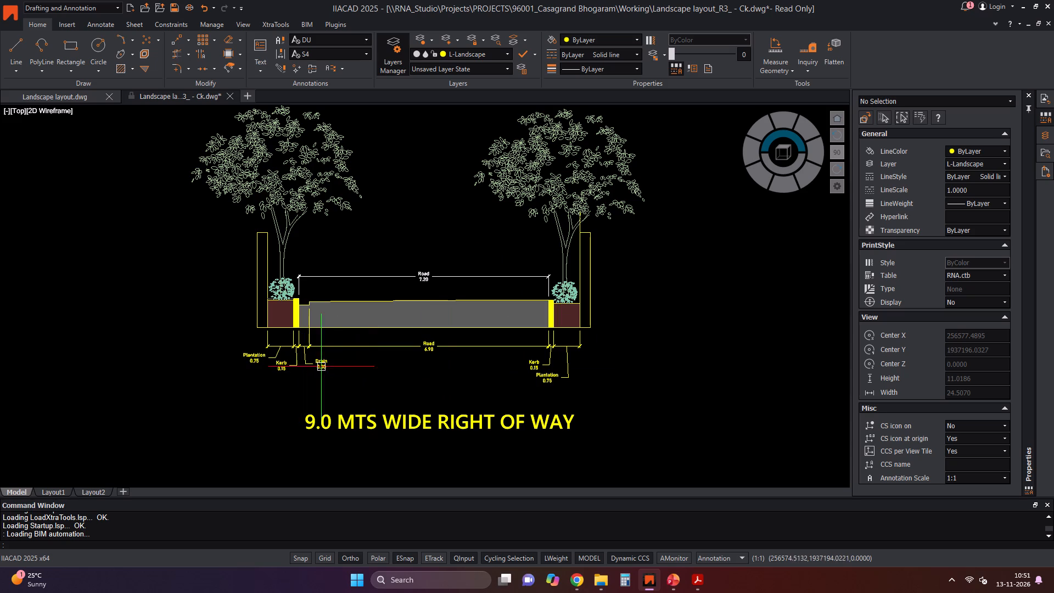
pyautogui.scroll(-4, 477, 321)
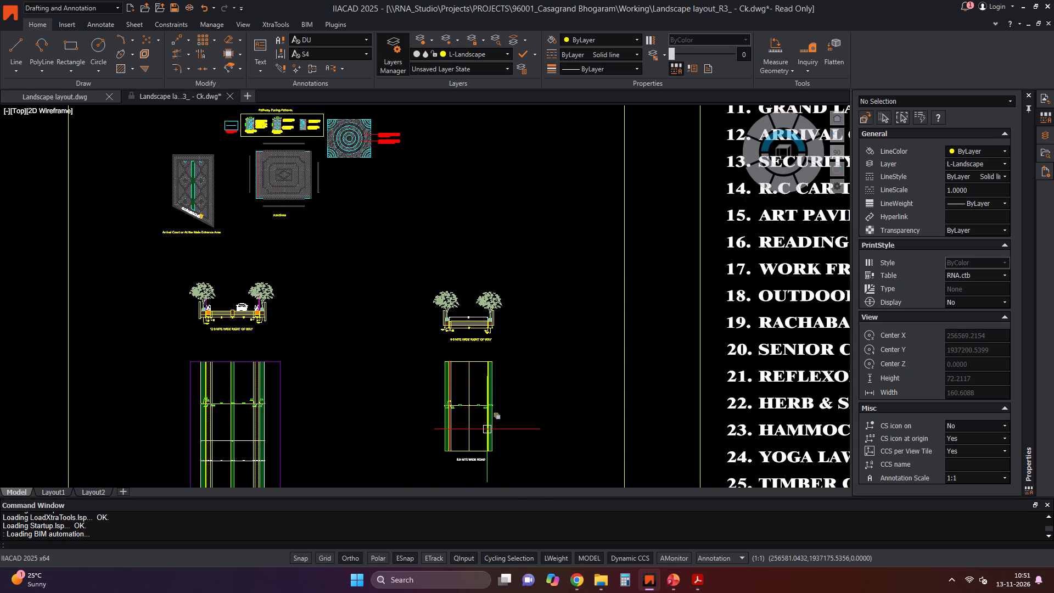
pyautogui.scroll(3, 487, 429)
pyautogui.scroll(-1, 416, 291)
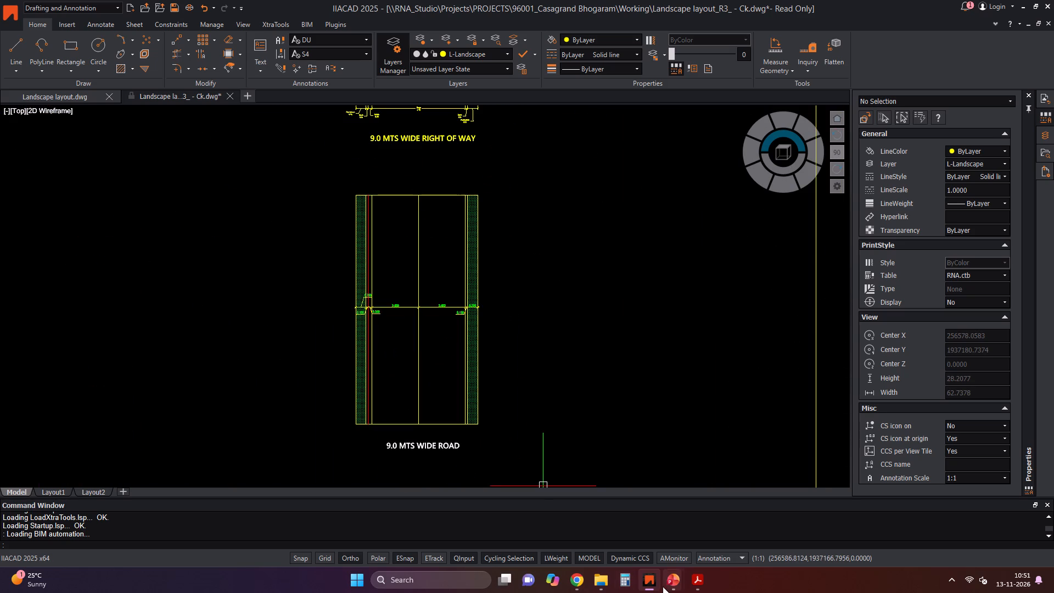
# In PowerPoint, copy the large 9.0 MTS WIDE RIGHT OF WAY section picture on slide 7, Roads and Pavements.
pyautogui.click(683, 589)
pyautogui.click(697, 526)
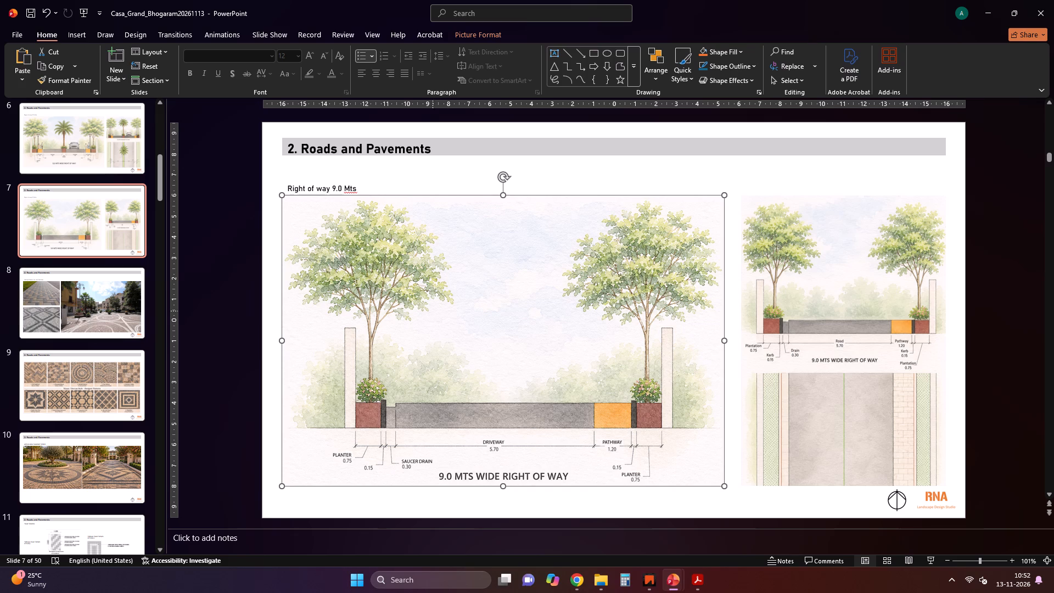
pyautogui.click(463, 308)
pyautogui.hotkey('ctrl', 'c')
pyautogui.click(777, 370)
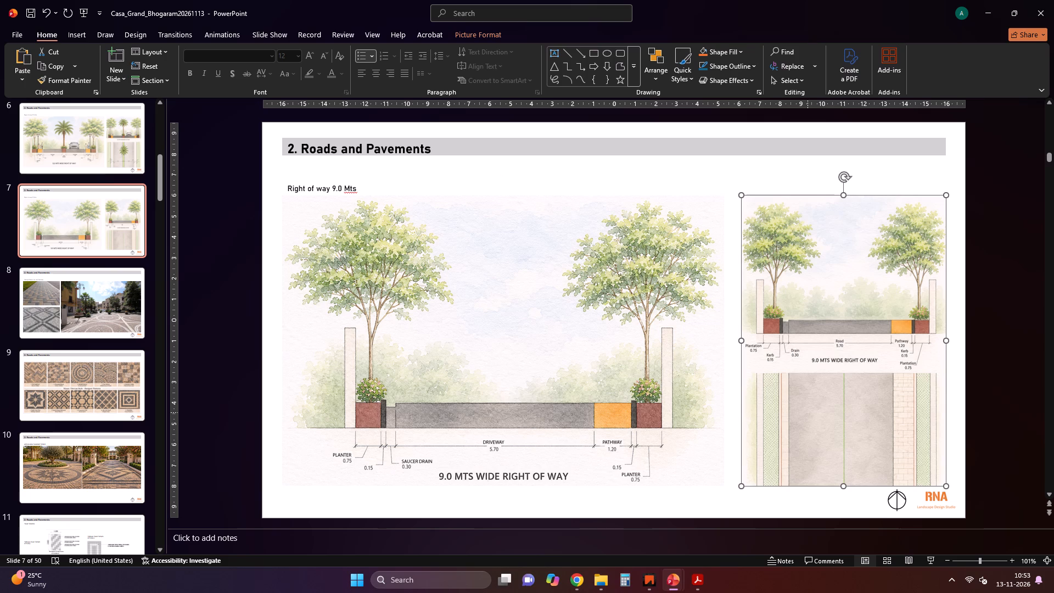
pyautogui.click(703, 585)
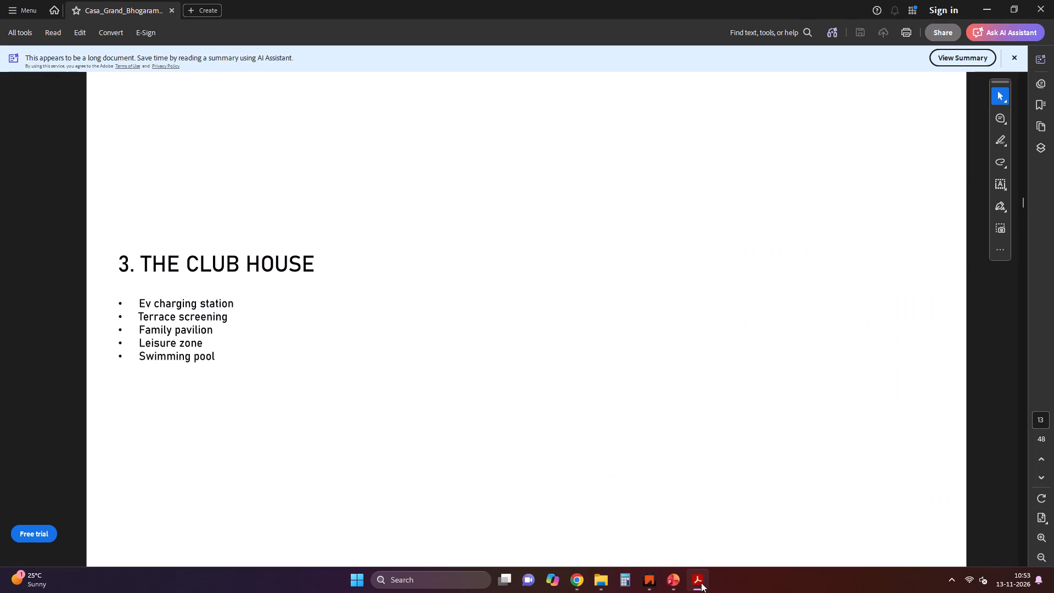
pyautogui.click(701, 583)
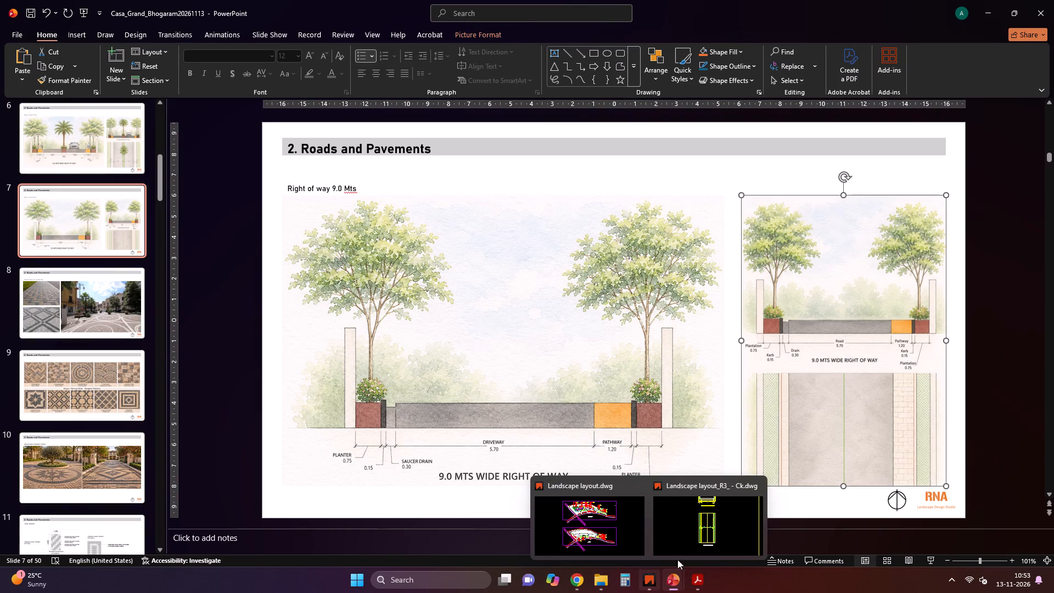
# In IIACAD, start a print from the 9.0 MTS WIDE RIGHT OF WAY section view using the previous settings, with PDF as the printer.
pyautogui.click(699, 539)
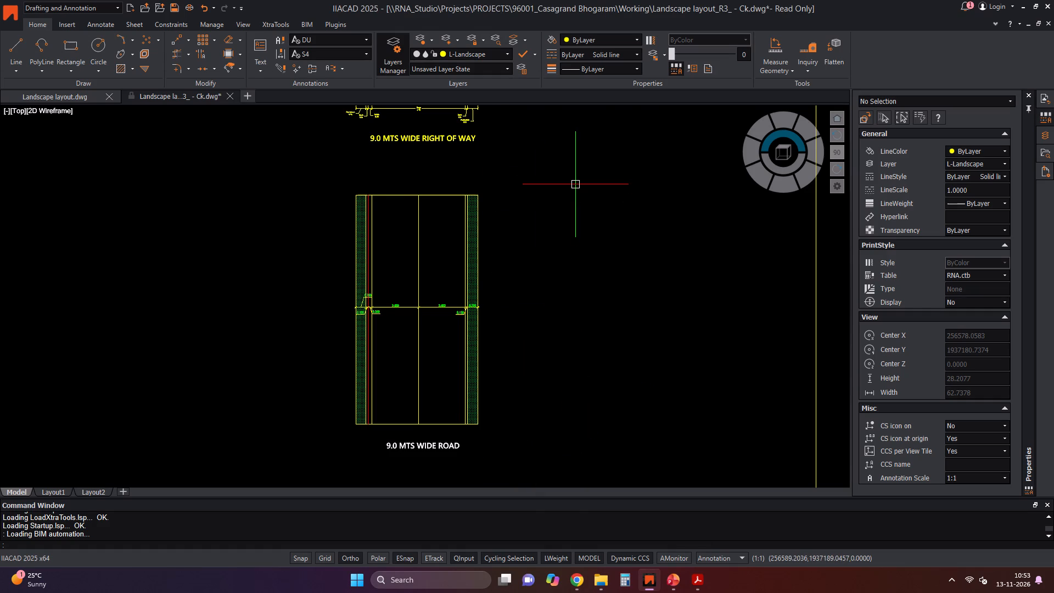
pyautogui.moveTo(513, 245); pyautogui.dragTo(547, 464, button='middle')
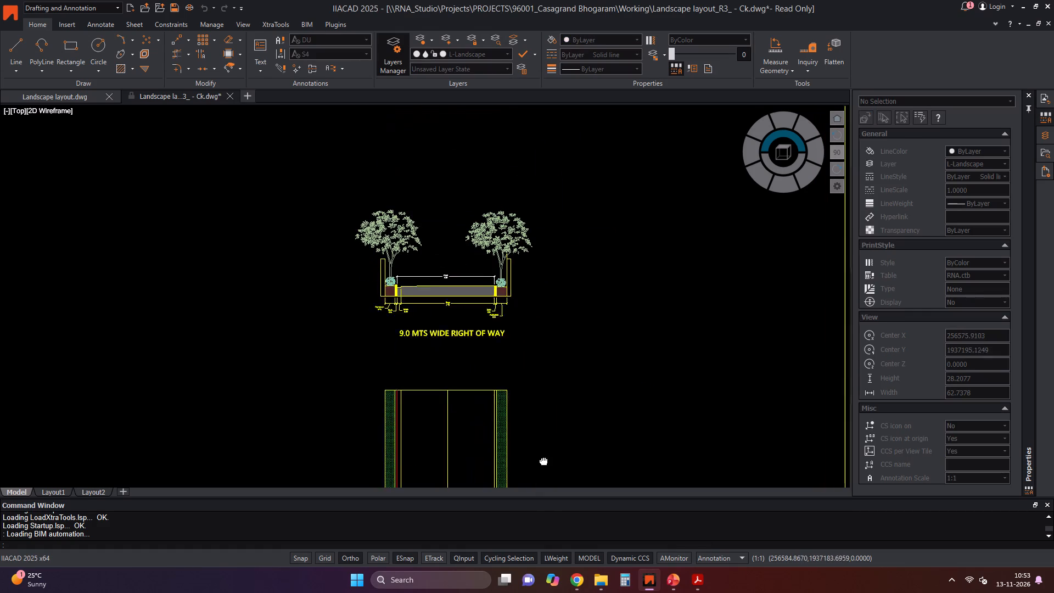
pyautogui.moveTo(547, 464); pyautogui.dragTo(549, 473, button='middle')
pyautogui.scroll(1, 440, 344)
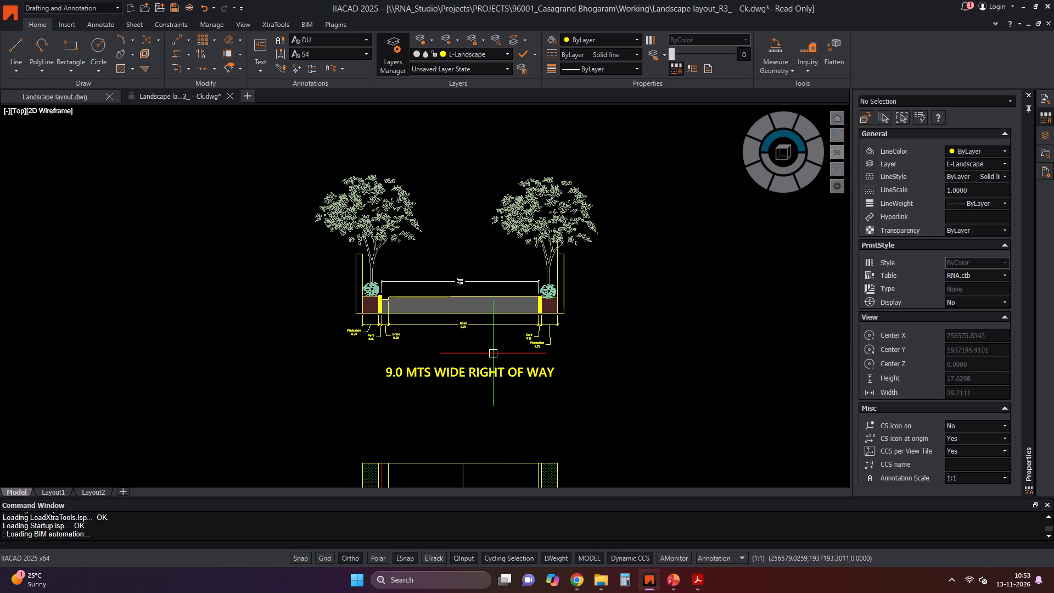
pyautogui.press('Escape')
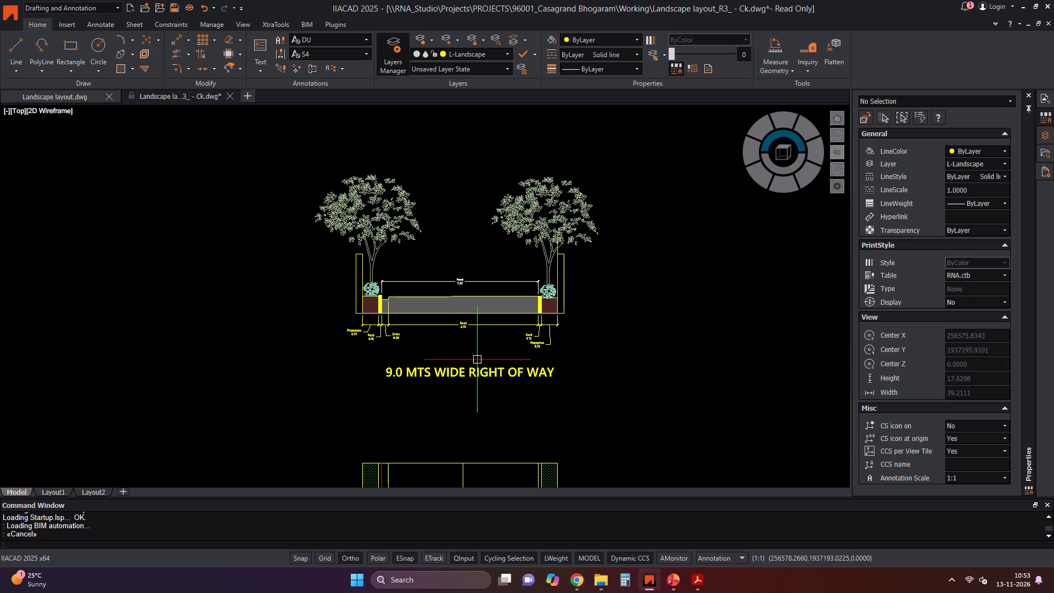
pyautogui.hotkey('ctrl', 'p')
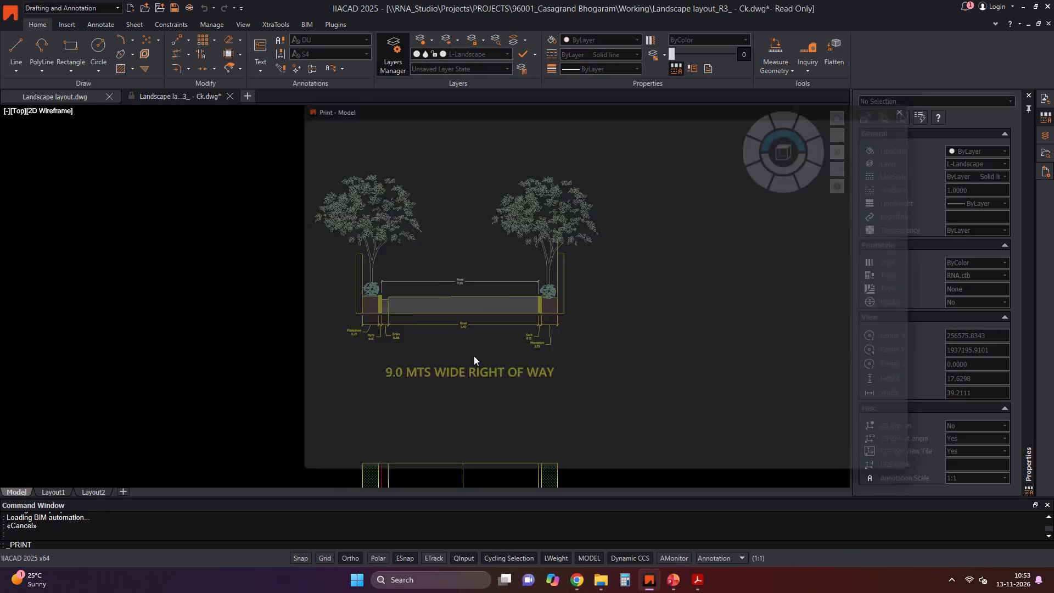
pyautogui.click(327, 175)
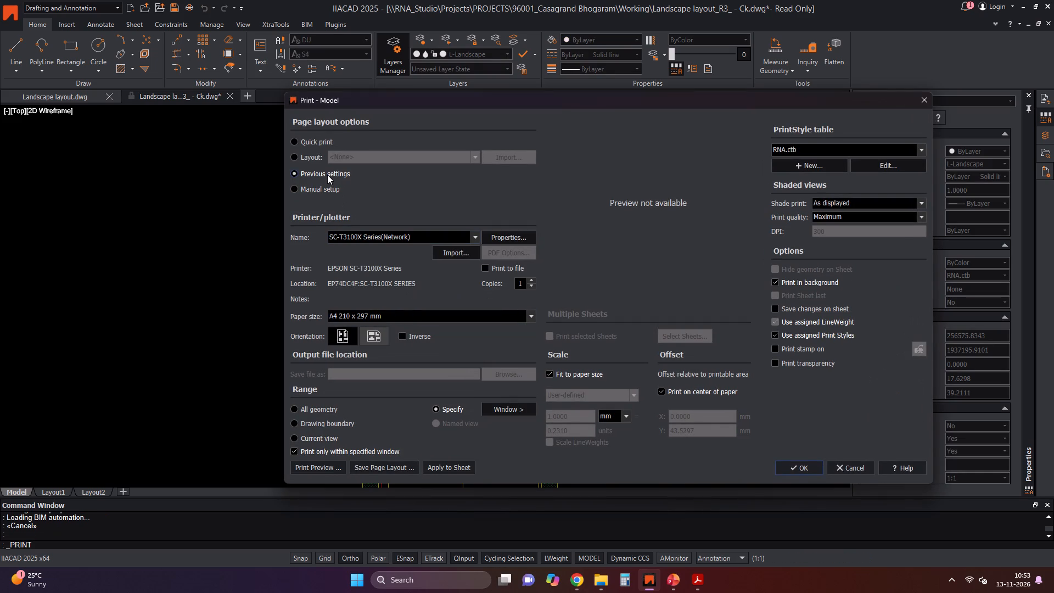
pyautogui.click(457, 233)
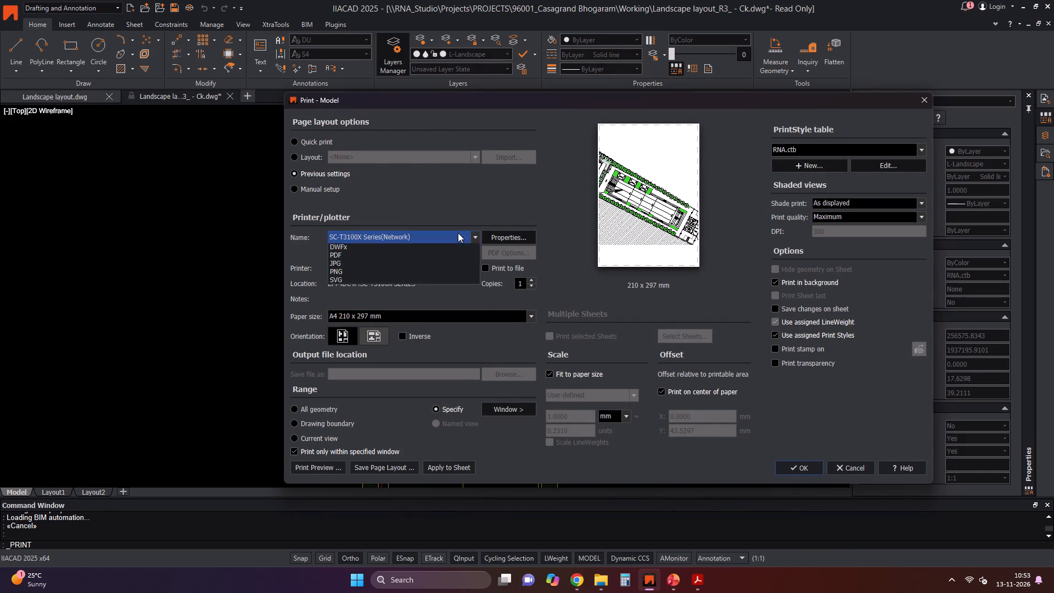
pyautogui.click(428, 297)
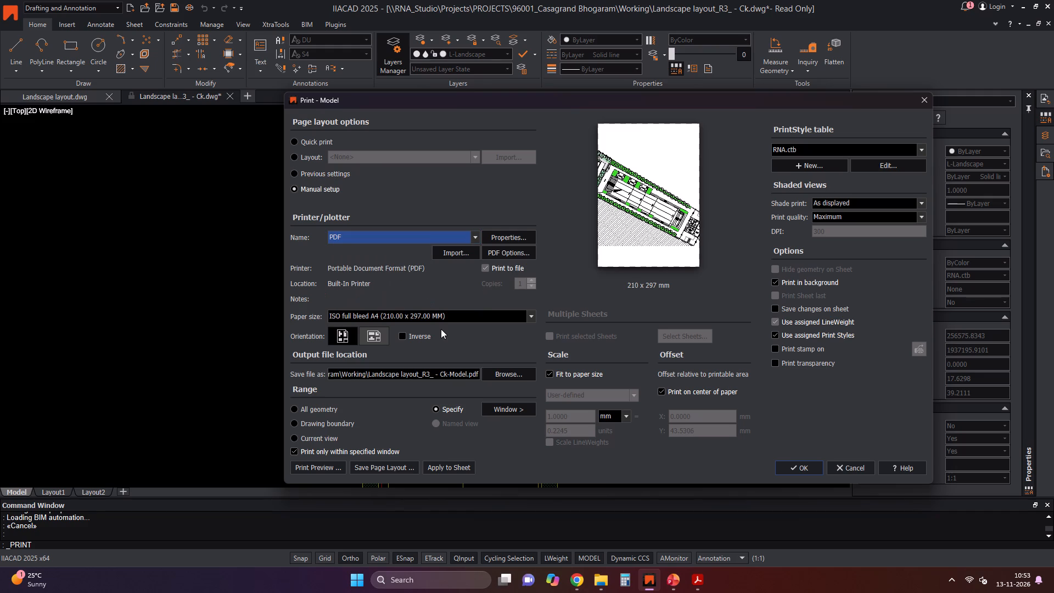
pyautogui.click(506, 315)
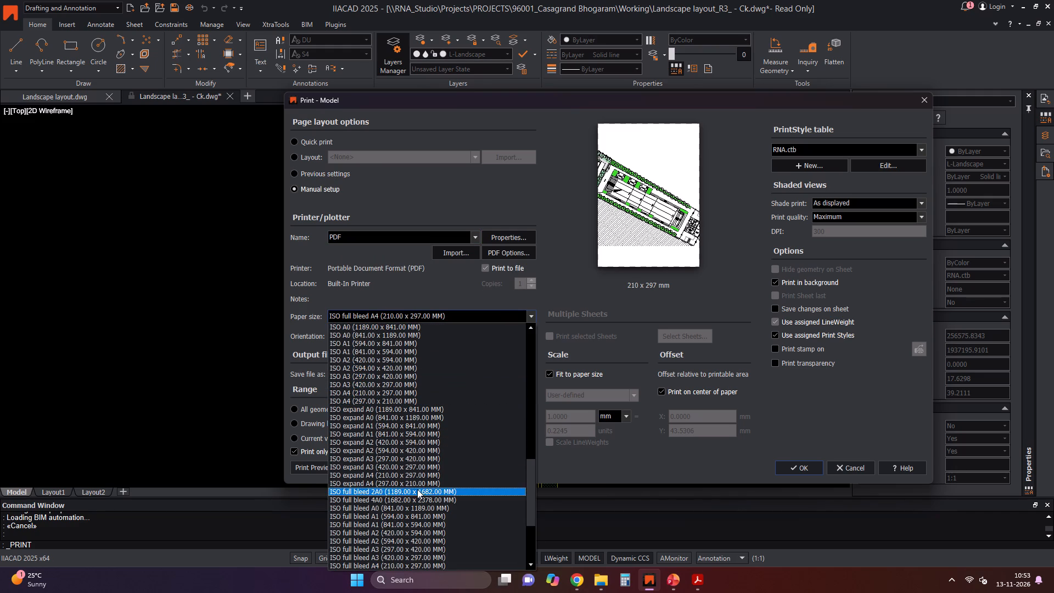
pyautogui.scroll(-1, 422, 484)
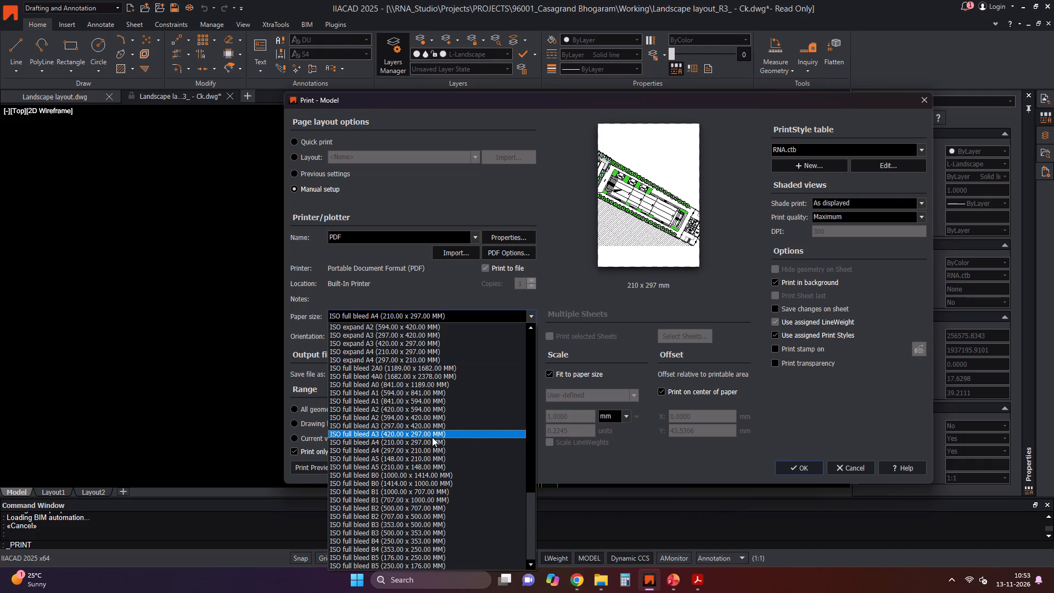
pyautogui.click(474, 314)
# Create a folder named 9M ROAD in the project's Presentation folder and set it as the PDF output location.
pyautogui.moveTo(512, 373); pyautogui.dragTo(518, 373)
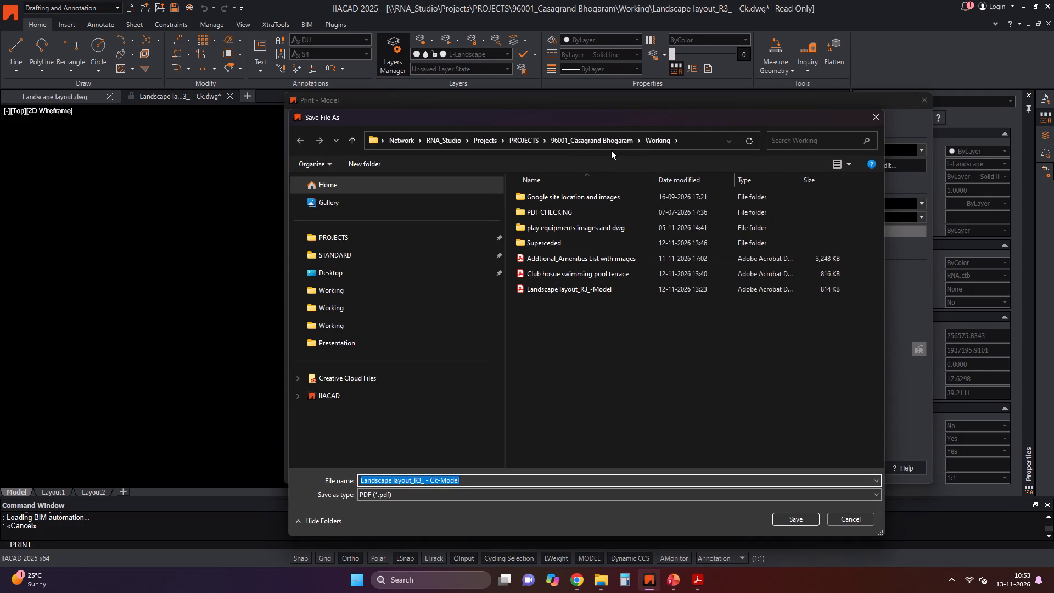
pyautogui.click(612, 135)
pyautogui.doubleClick(571, 228)
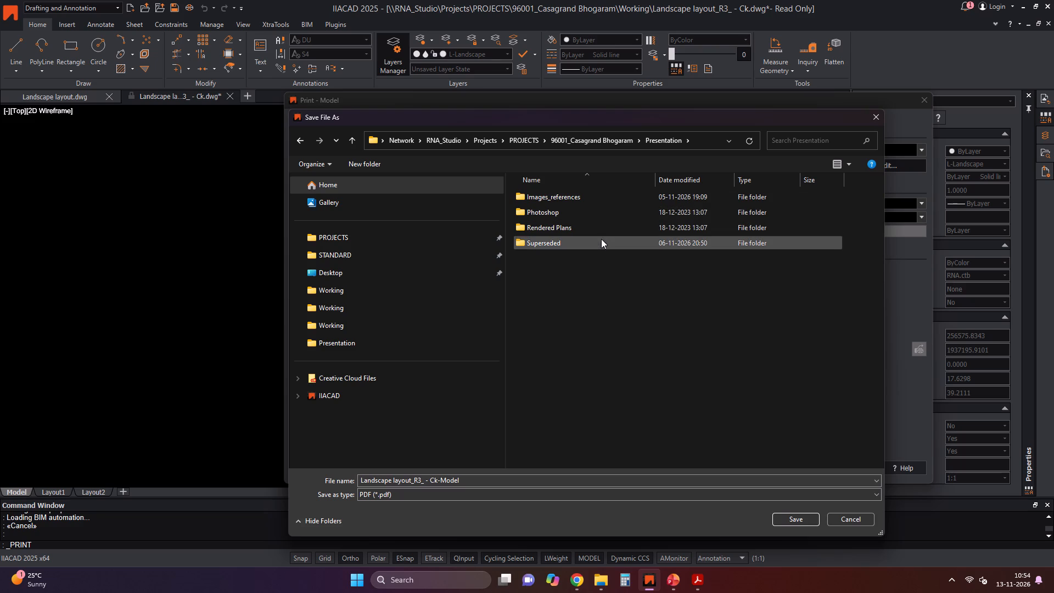
pyautogui.click(603, 315)
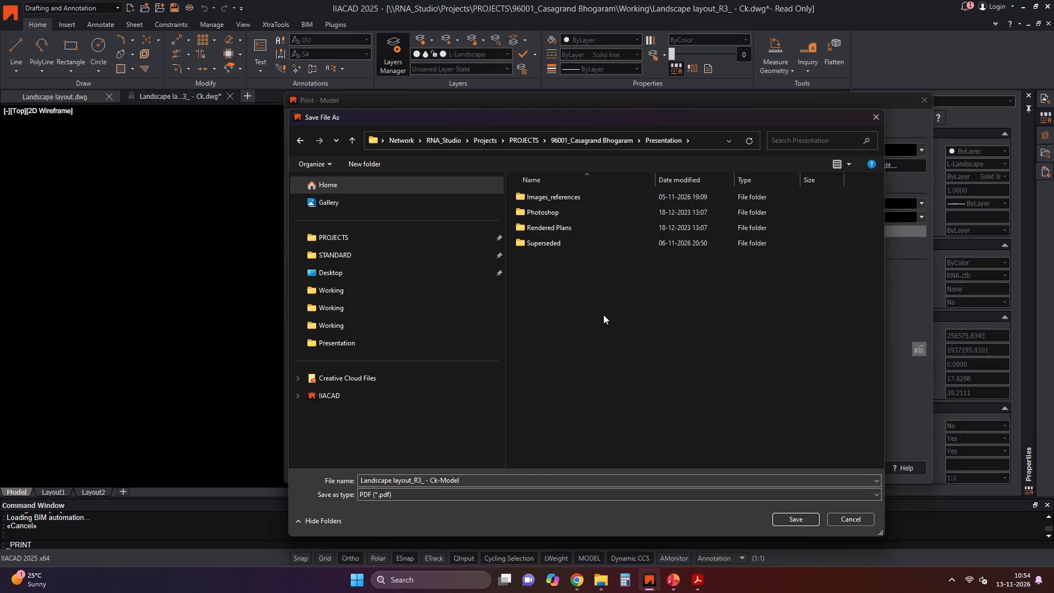
pyautogui.hotkey('ctrl', 'shift', 'n')
pyautogui.write('rO')
pyautogui.write('A')
pyautogui.press('space')
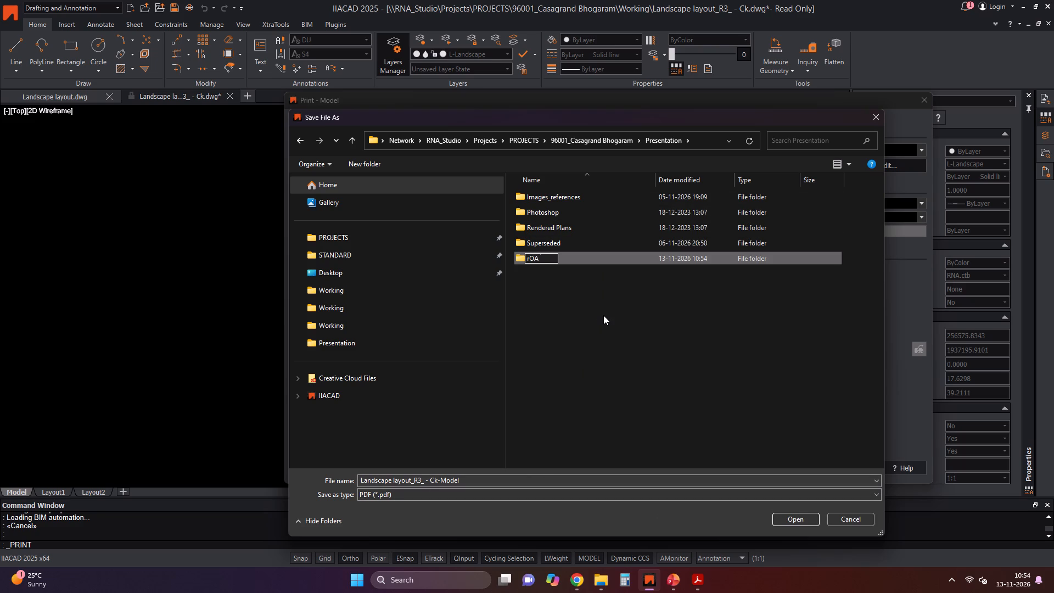
pyautogui.press('BackSpace')
pyautogui.press('BackSpace')
pyautogui.press('BackSpace')
pyautogui.press('BackSpace')
pyautogui.press('9')
pyautogui.write('M')
pyautogui.press('space')
pyautogui.write('ROAD')
pyautogui.press('Return')
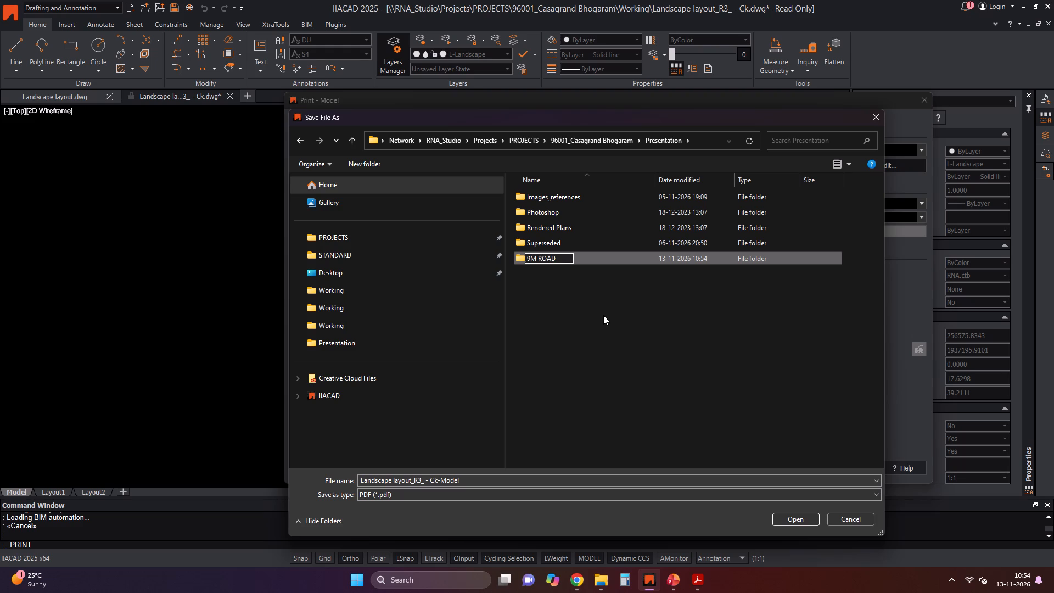
pyautogui.press('Return')
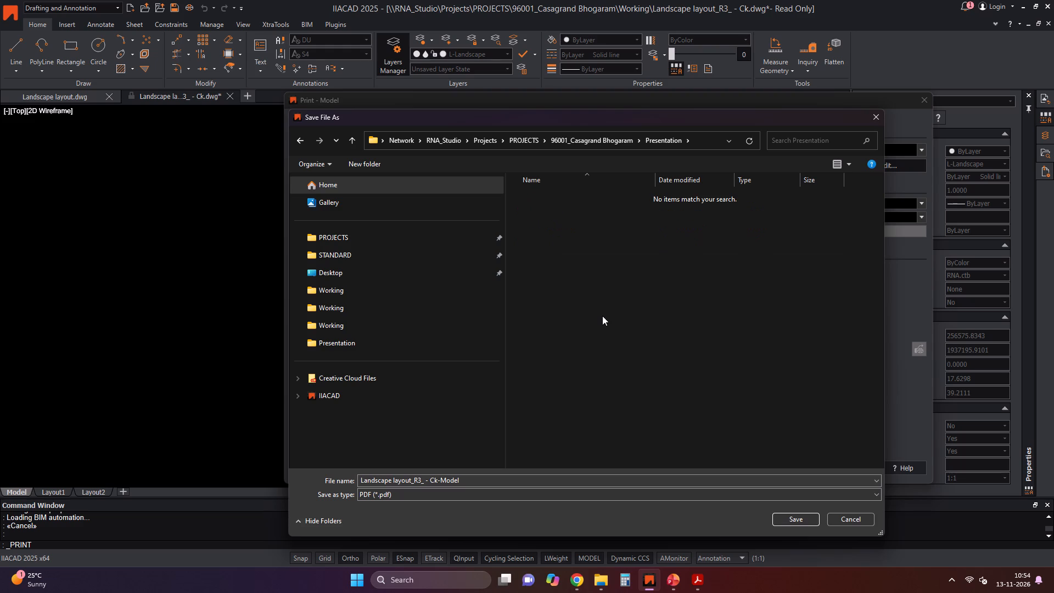
pyautogui.click(801, 513)
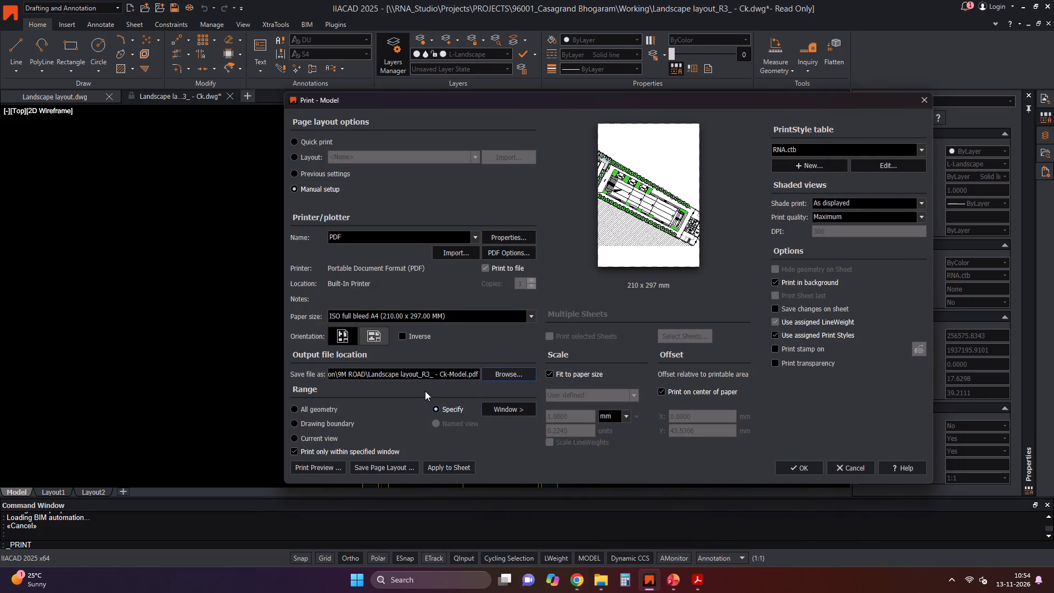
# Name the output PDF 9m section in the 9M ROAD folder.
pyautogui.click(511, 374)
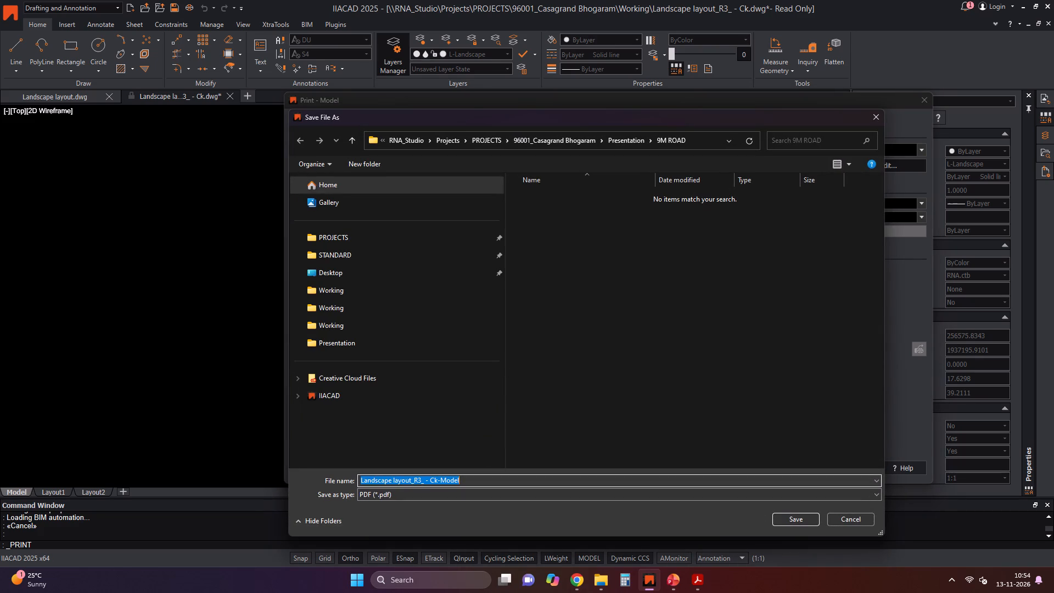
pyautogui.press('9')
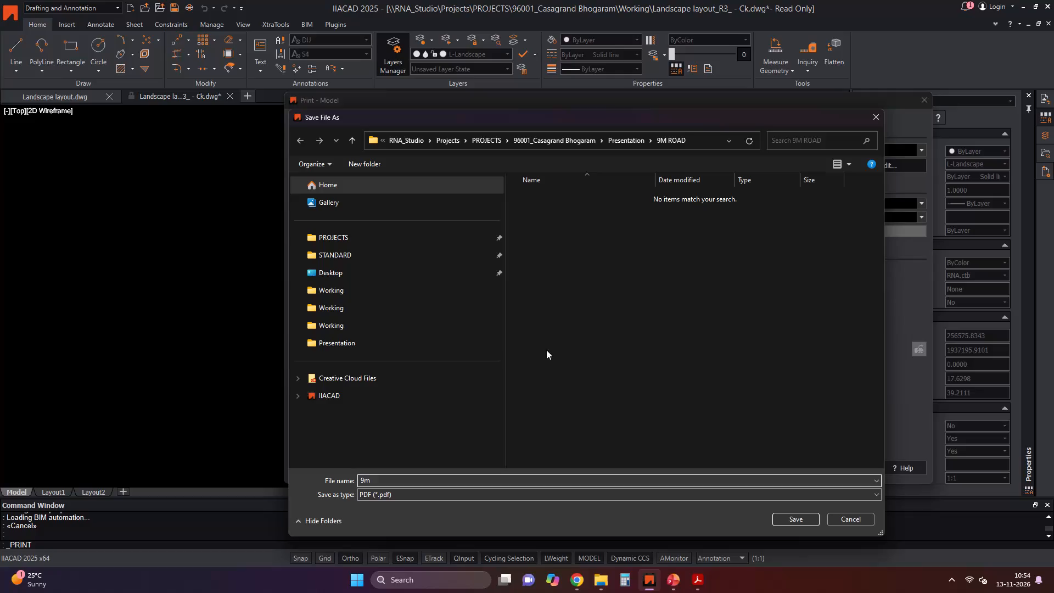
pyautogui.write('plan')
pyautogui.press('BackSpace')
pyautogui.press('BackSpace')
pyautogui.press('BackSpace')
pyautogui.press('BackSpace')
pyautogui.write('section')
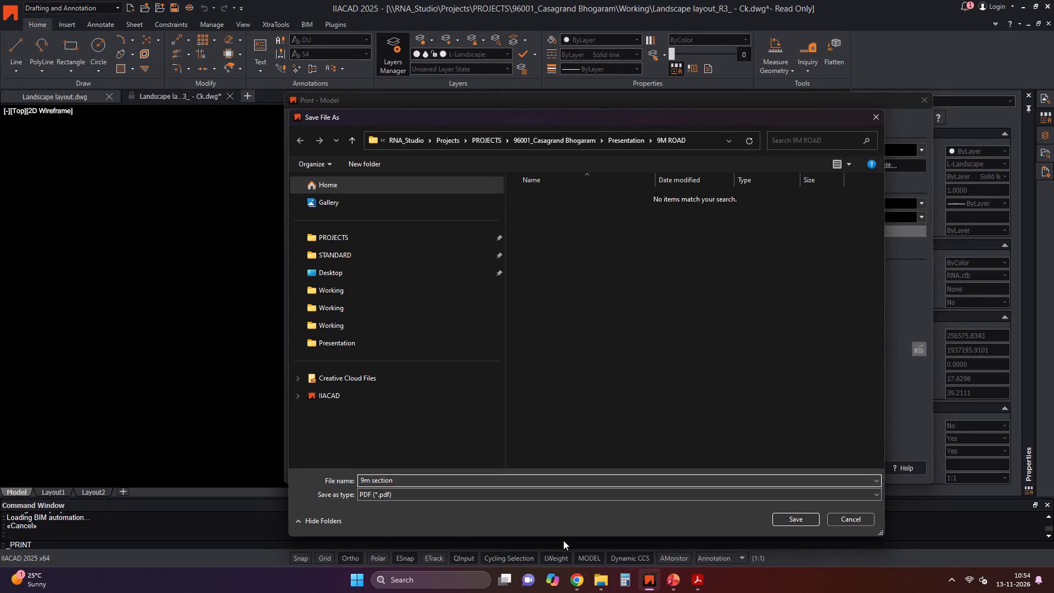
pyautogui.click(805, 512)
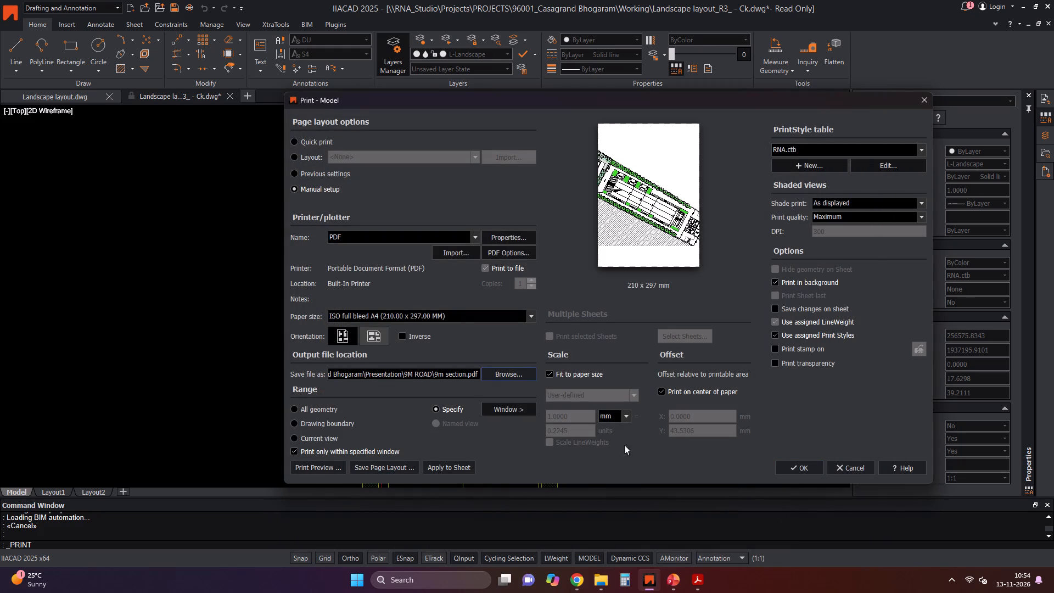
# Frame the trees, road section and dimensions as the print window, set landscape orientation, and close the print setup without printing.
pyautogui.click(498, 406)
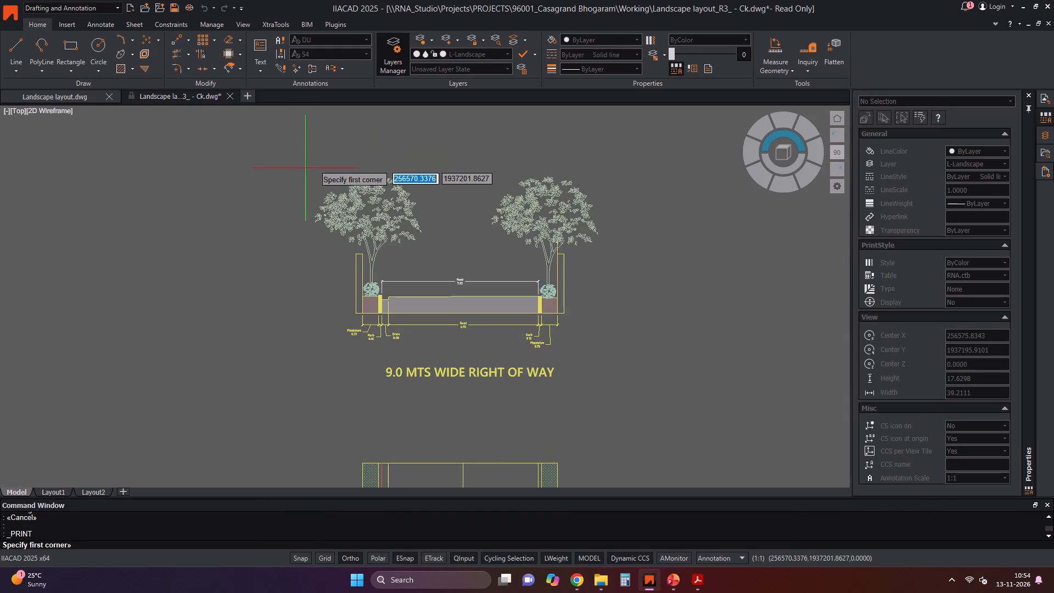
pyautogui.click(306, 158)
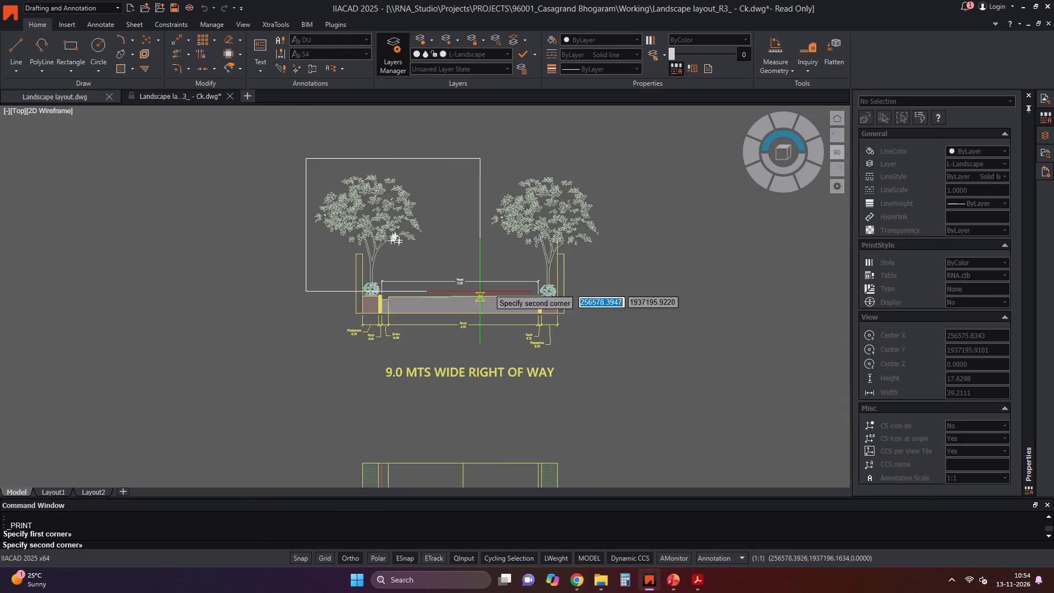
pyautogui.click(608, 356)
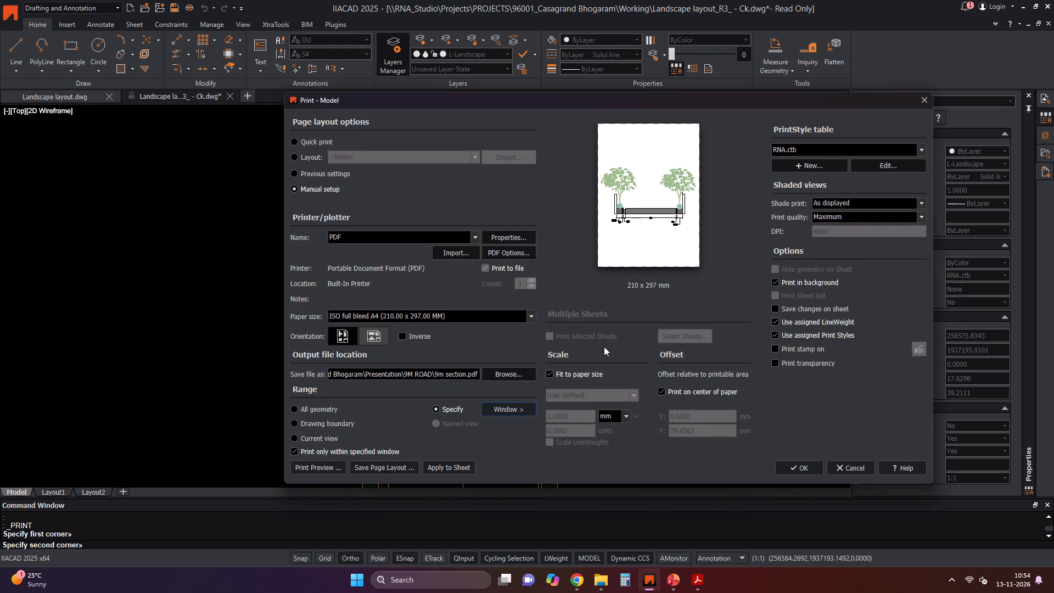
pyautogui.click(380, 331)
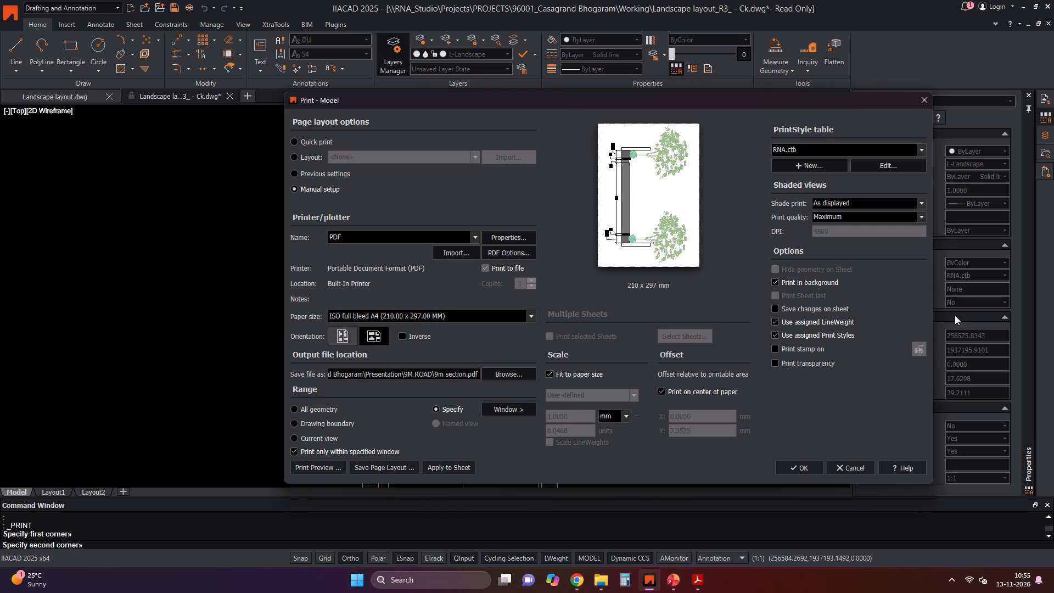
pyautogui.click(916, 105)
# Examine the road, kerb, drain and plantation dimensions in the 9.0 MTS WIDE RIGHT OF WAY section.
pyautogui.scroll(2, 433, 301)
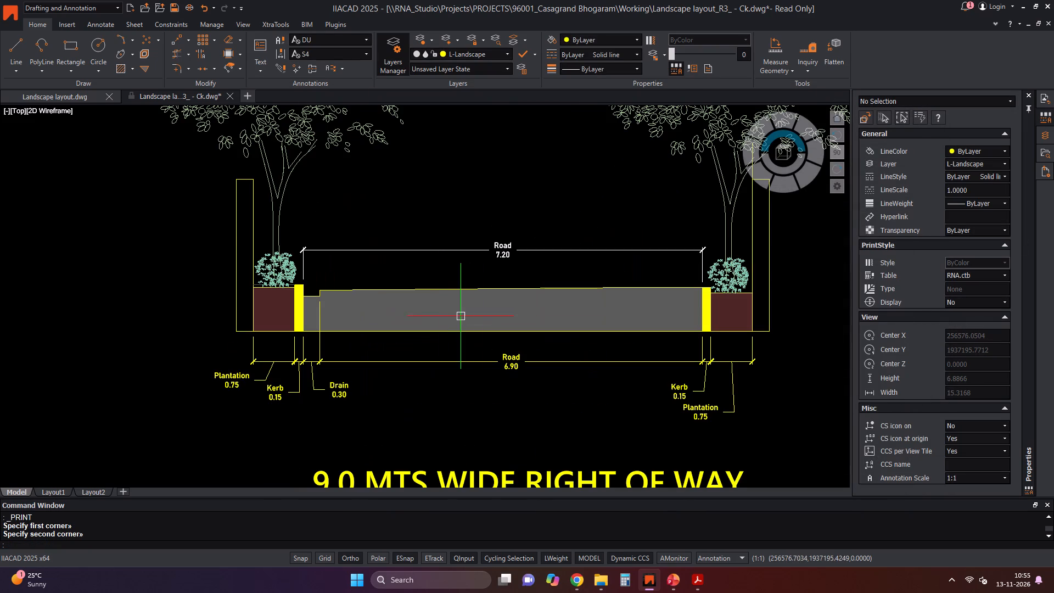
pyautogui.click(583, 320)
pyautogui.press('Escape')
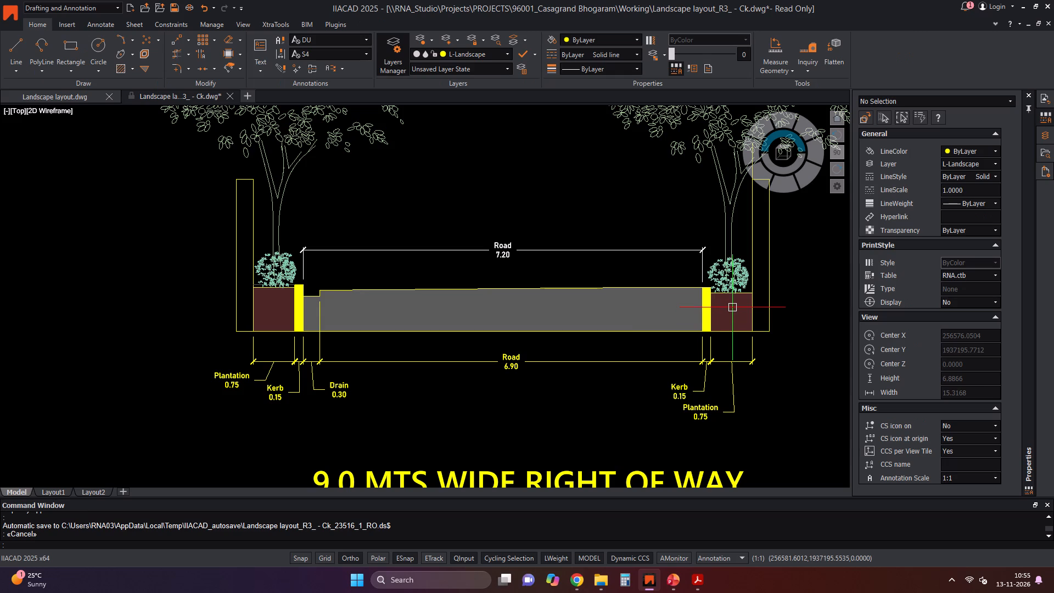
pyautogui.scroll(-1, 422, 374)
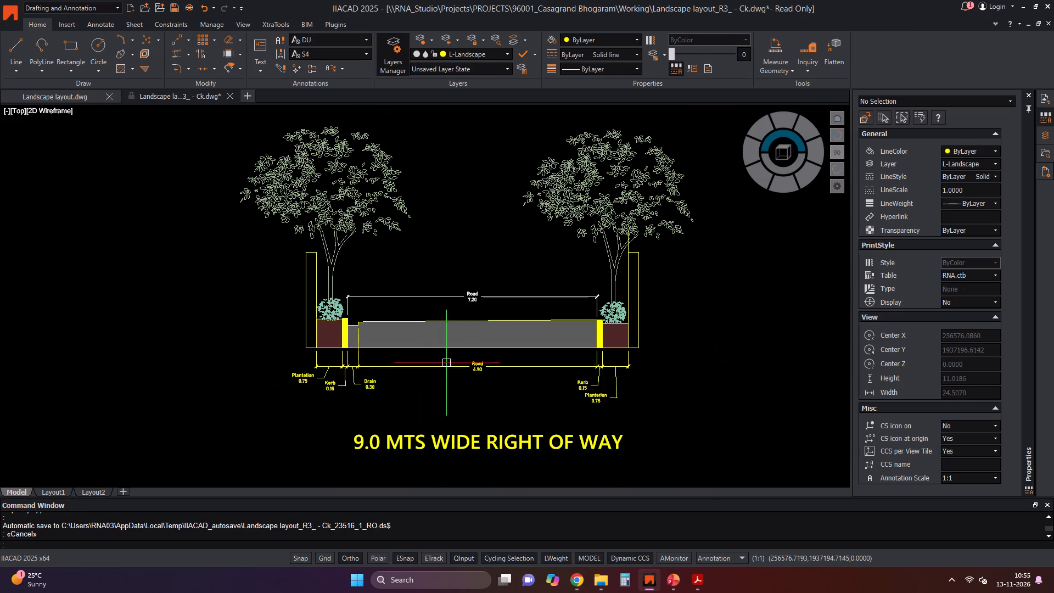
pyautogui.moveTo(479, 207); pyautogui.dragTo(471, 242, button='middle')
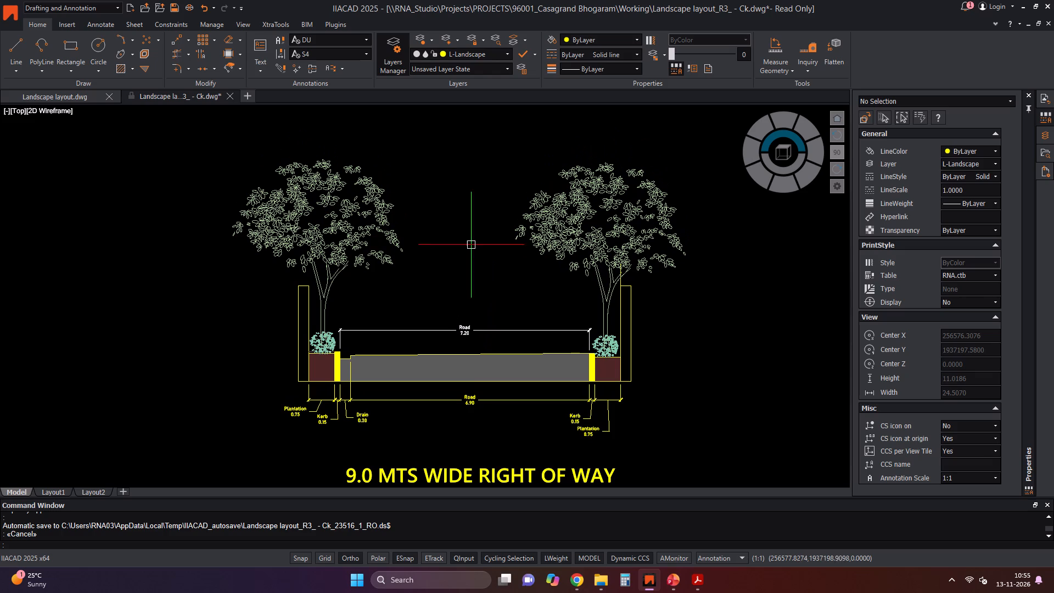
# Switch to Acrobat and look through the Roads and Pavements pages of the Casa Grand Bhogaram PDF, back to the 12.0 Mts right-of-way page.
pyautogui.click(693, 587)
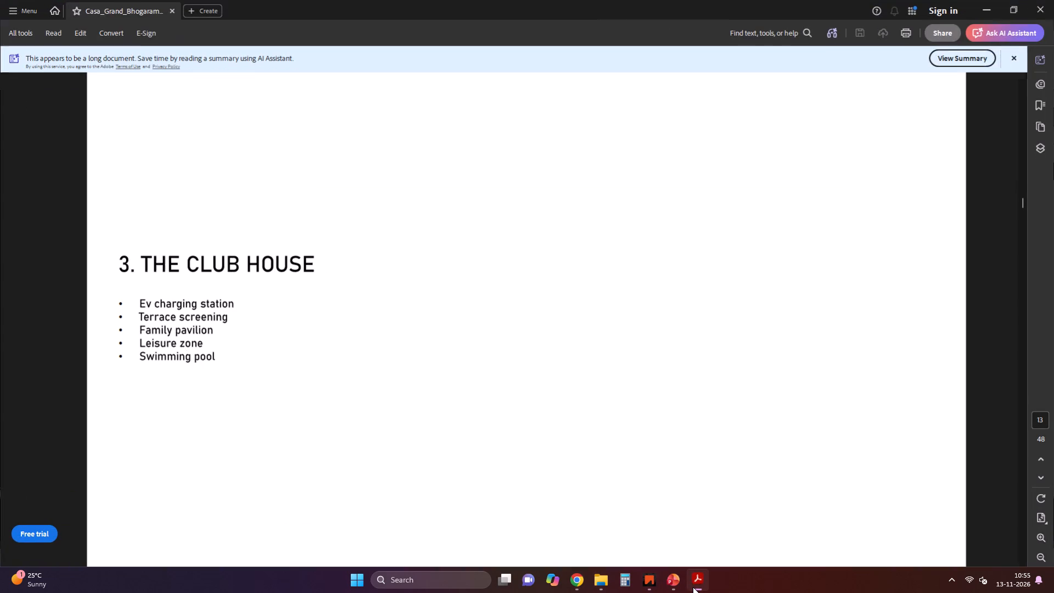
pyautogui.scroll(1, 705, 329)
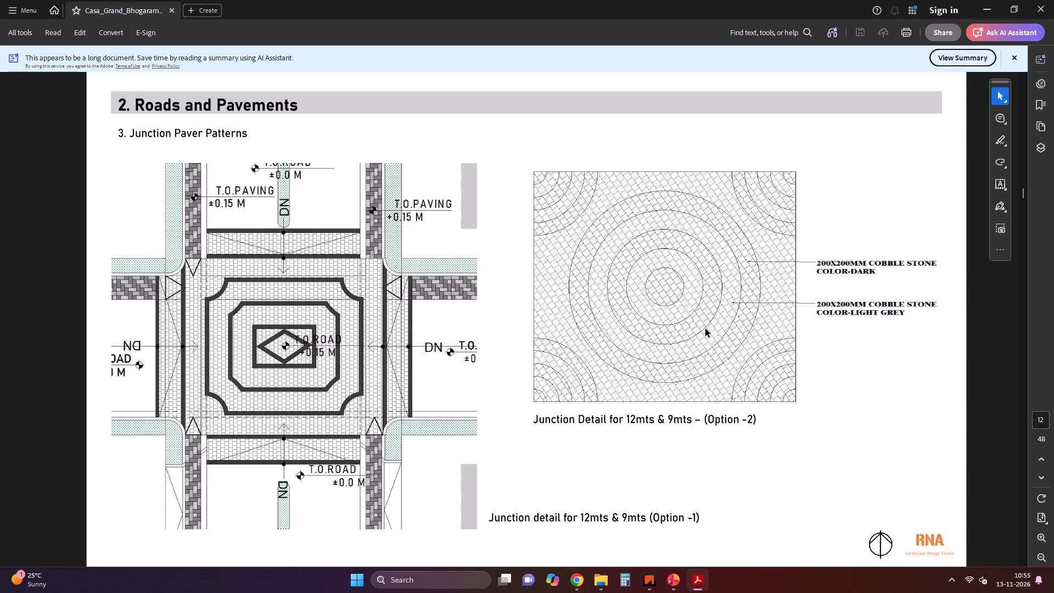
pyautogui.scroll(1, 705, 329)
pyautogui.scroll(-3, 705, 328)
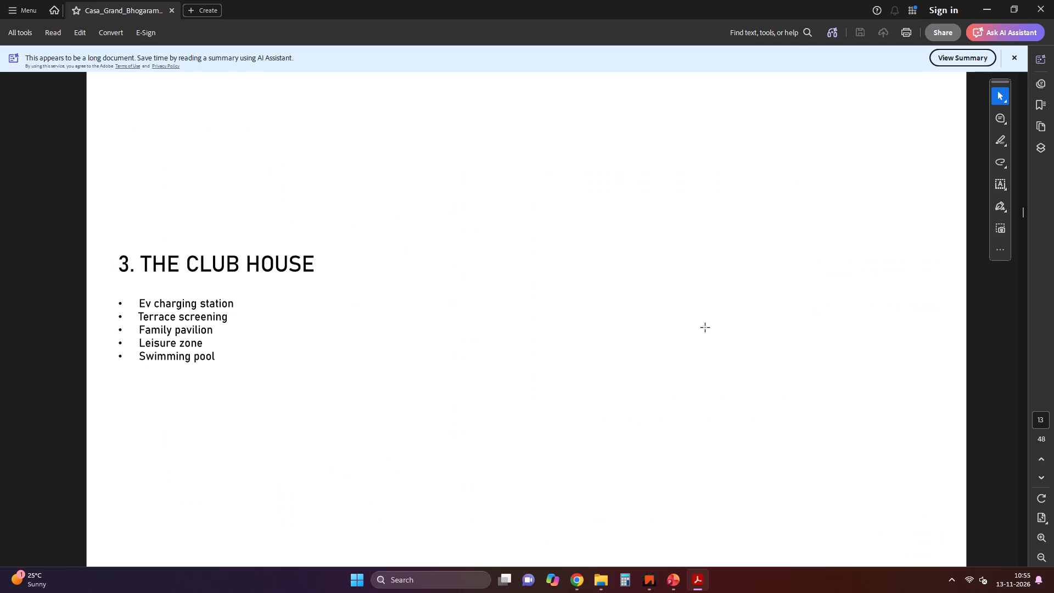
pyautogui.scroll(4, 705, 328)
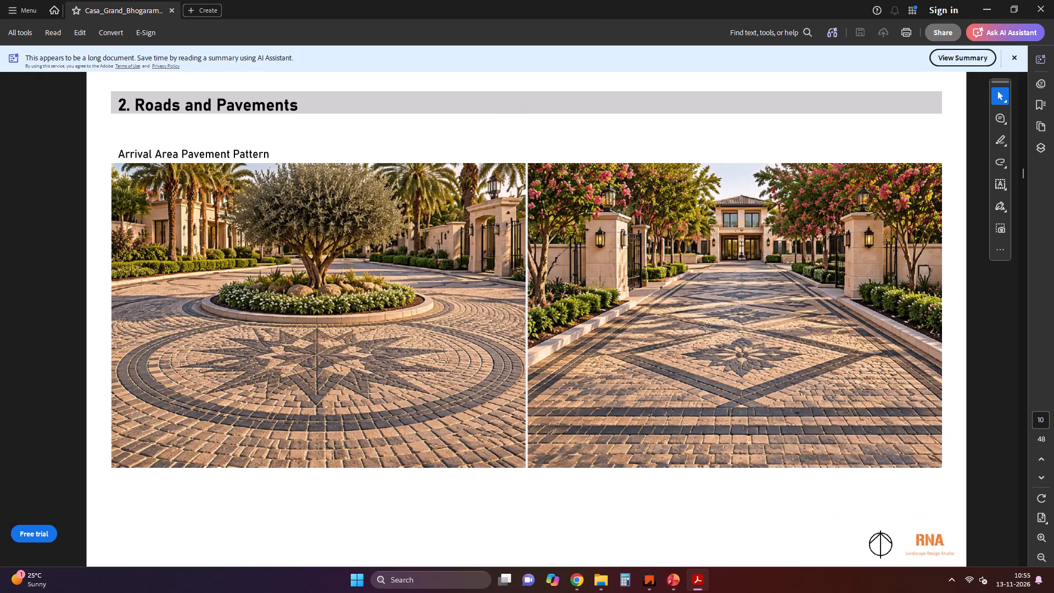
pyautogui.scroll(4, 705, 328)
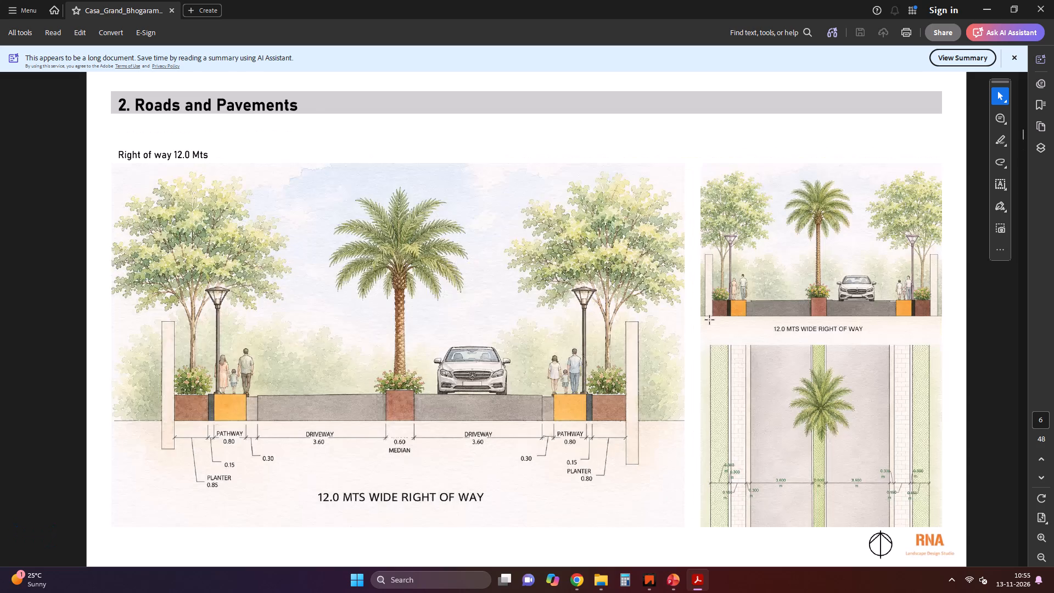
pyautogui.scroll(1, 710, 320)
pyautogui.scroll(-1, 710, 320)
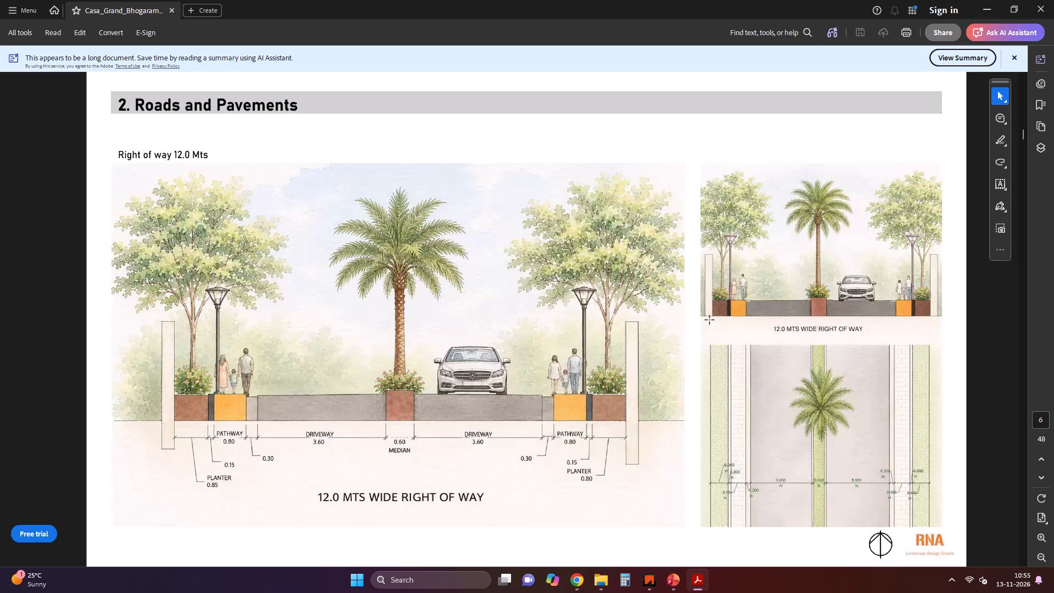
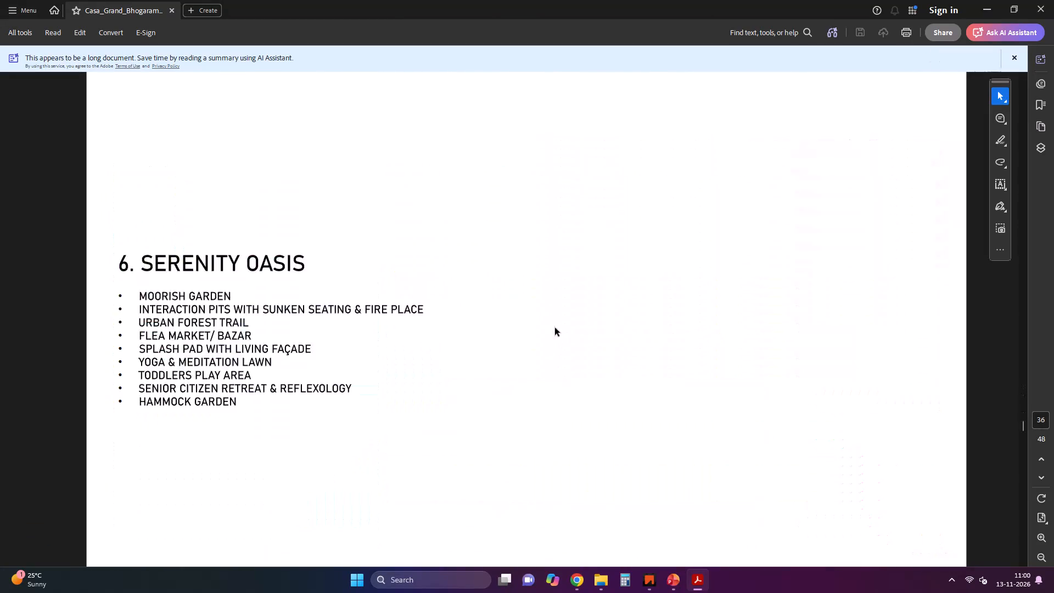
# Look through the remaining landscape pages of the Casa Grand Bhogaram PDF to the pool deck mood board, back to the Nectar Gardan page, and minimize the document.
pyautogui.scroll(-4, 562, 325)
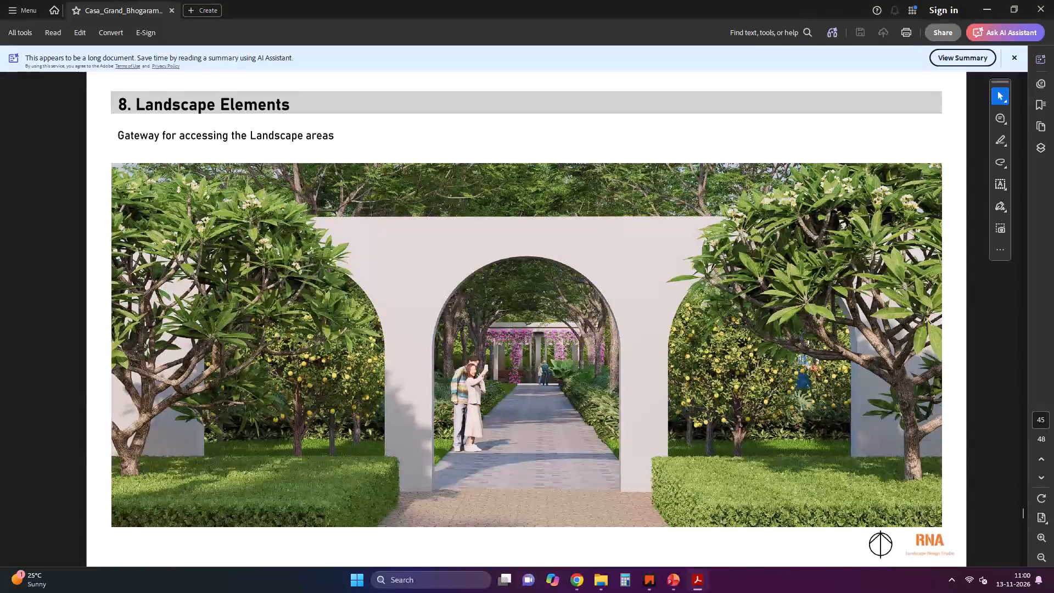
pyautogui.scroll(-3, 437, 308)
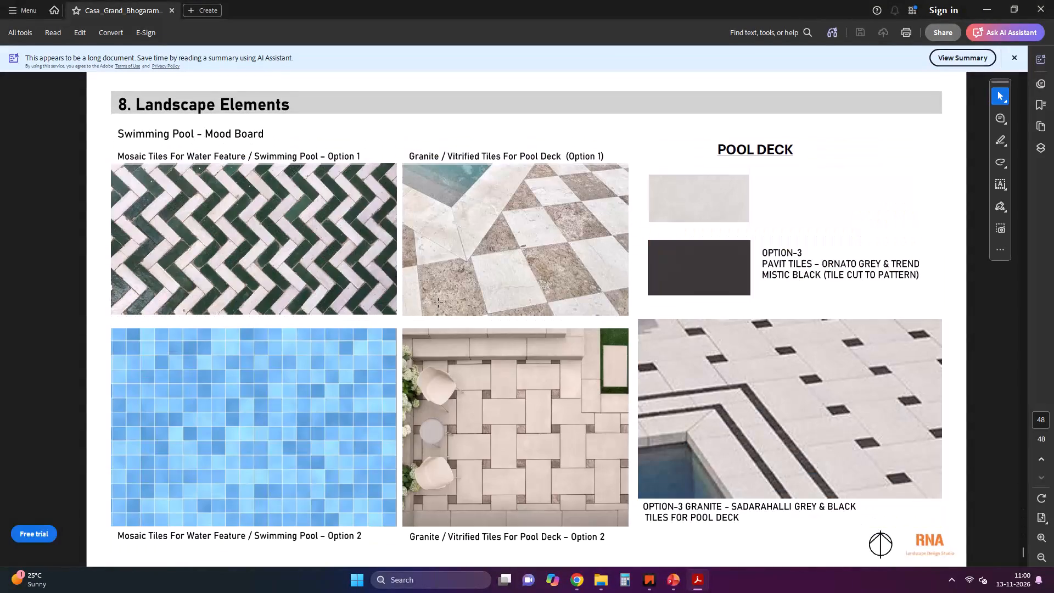
pyautogui.scroll(-2, 439, 303)
pyautogui.scroll(3, 578, 286)
pyautogui.scroll(-1, 578, 285)
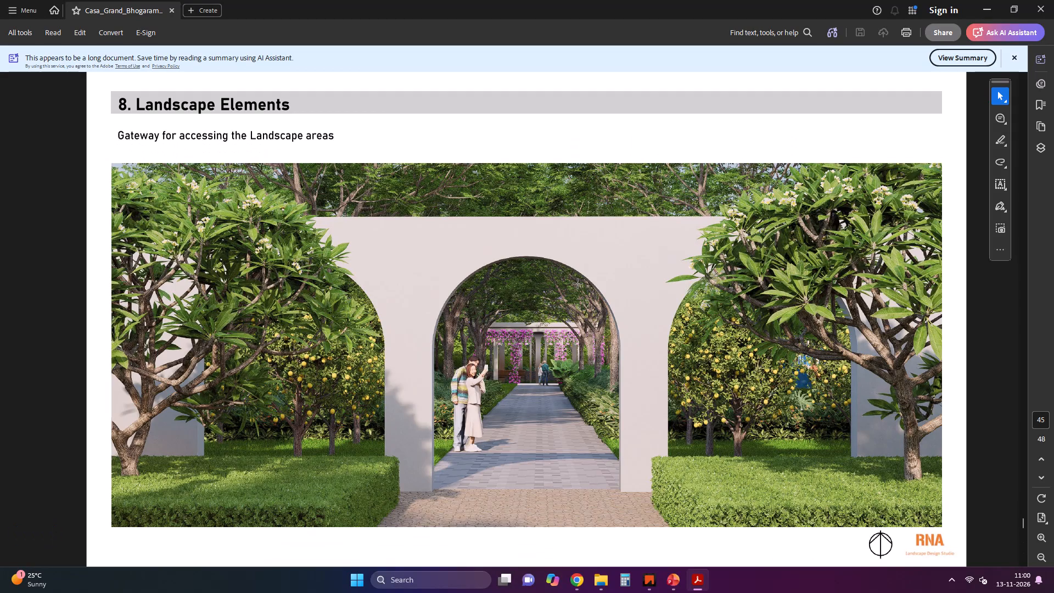
pyautogui.scroll(4, 578, 284)
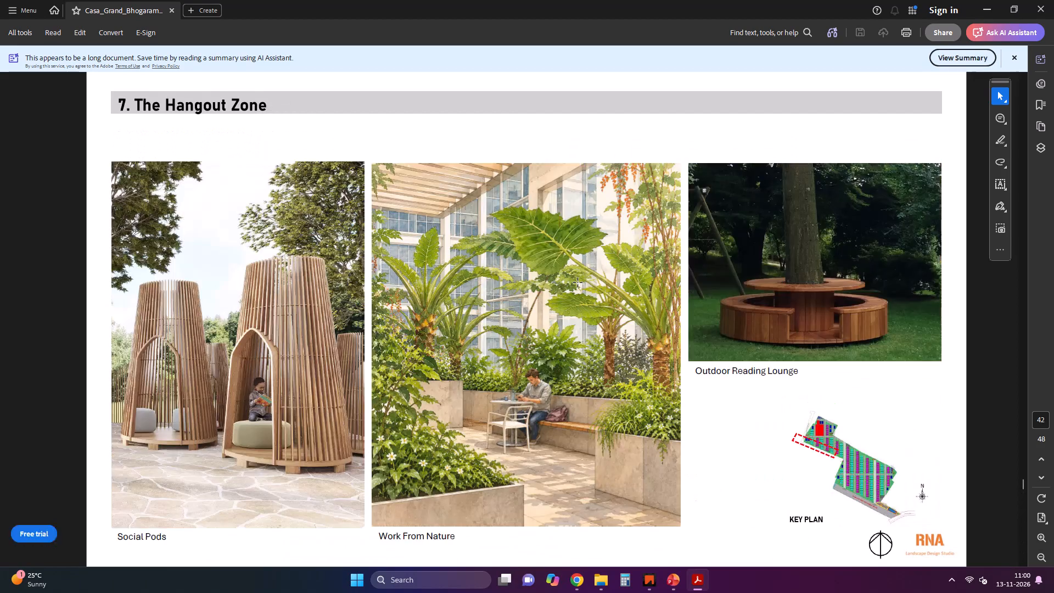
pyautogui.scroll(4, 578, 283)
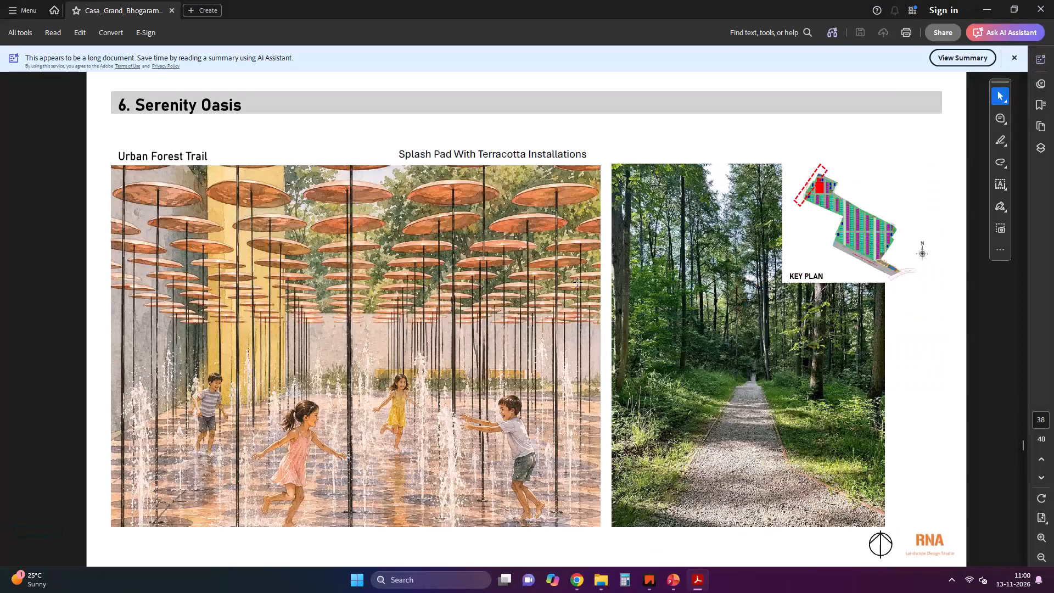
pyautogui.scroll(3, 578, 283)
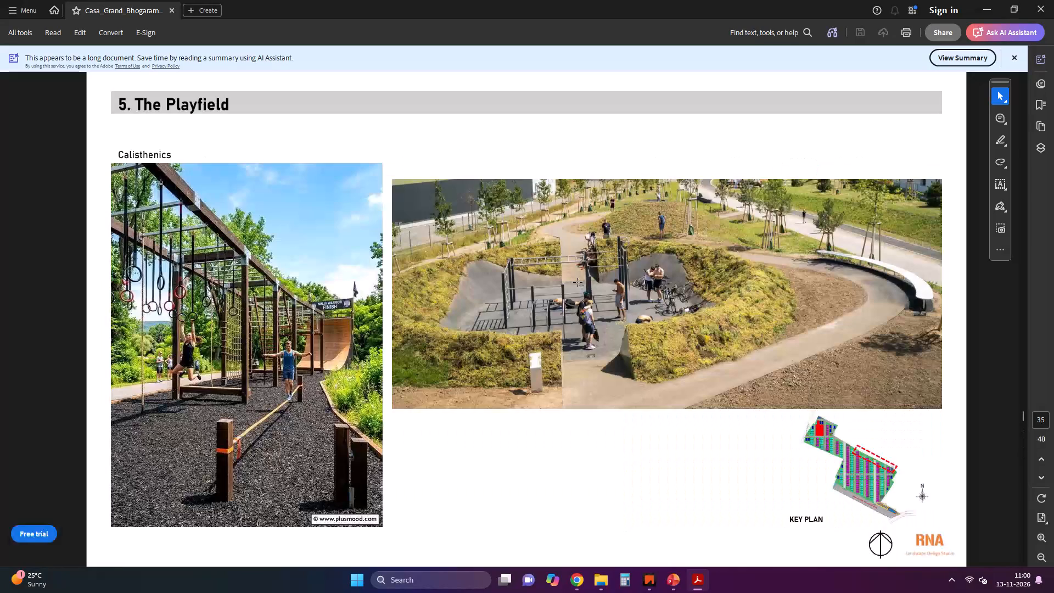
pyautogui.scroll(1, 578, 283)
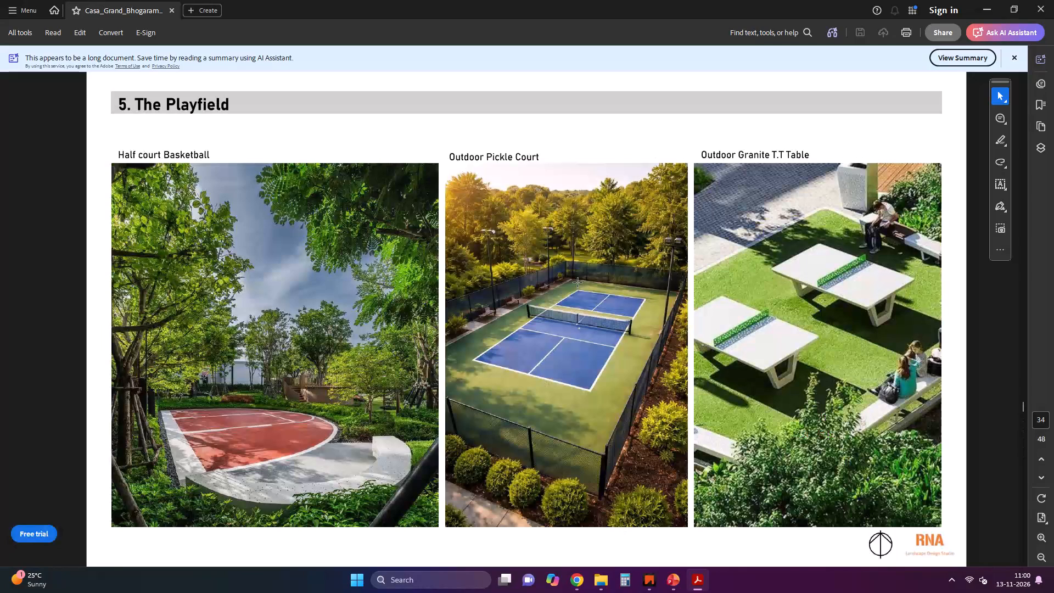
pyautogui.scroll(3, 578, 283)
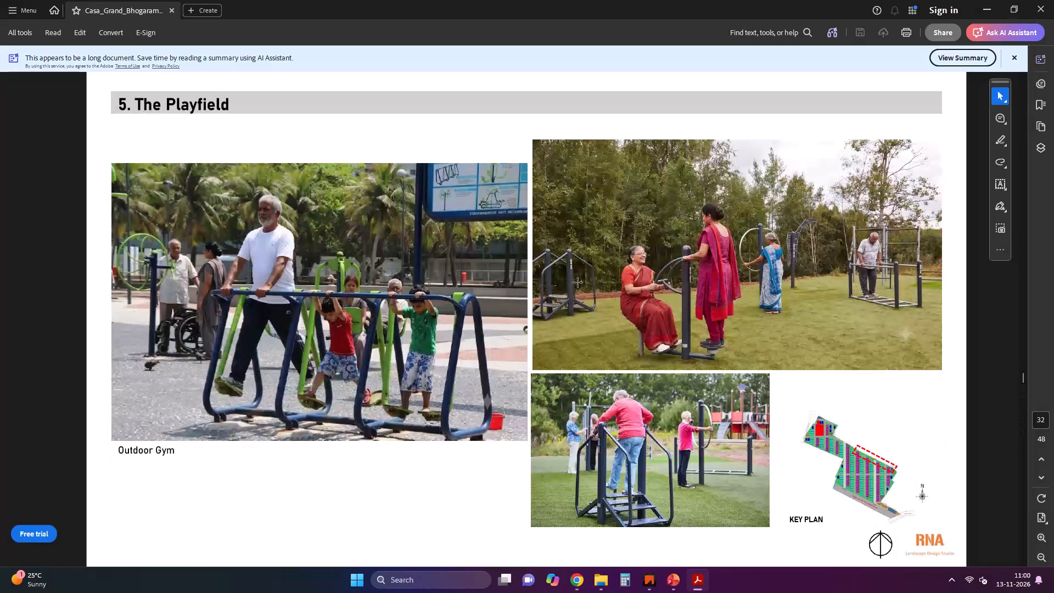
pyautogui.scroll(3, 578, 283)
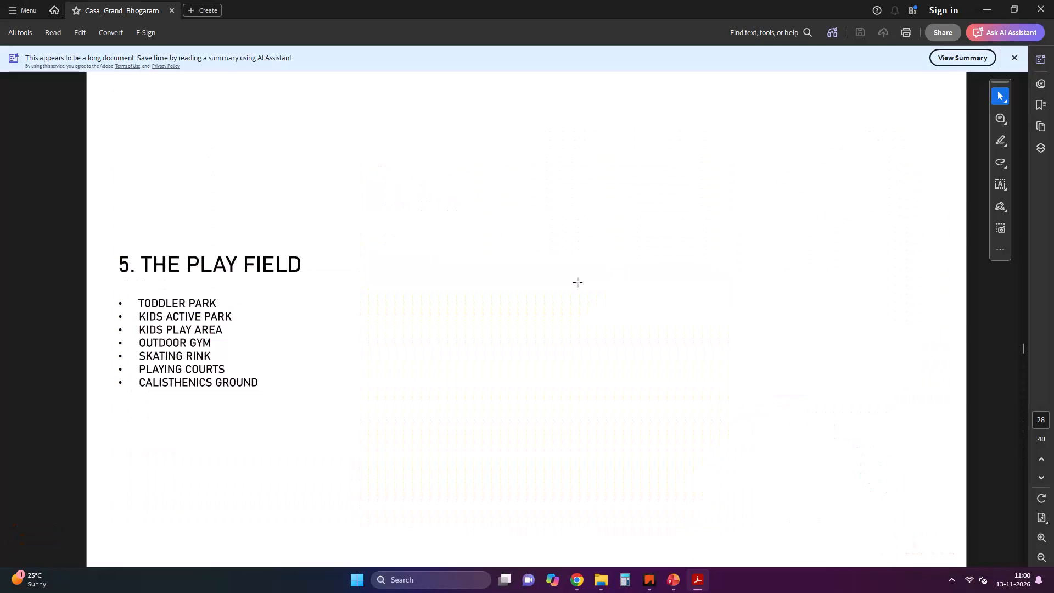
pyautogui.scroll(2, 578, 283)
pyautogui.click(993, 11)
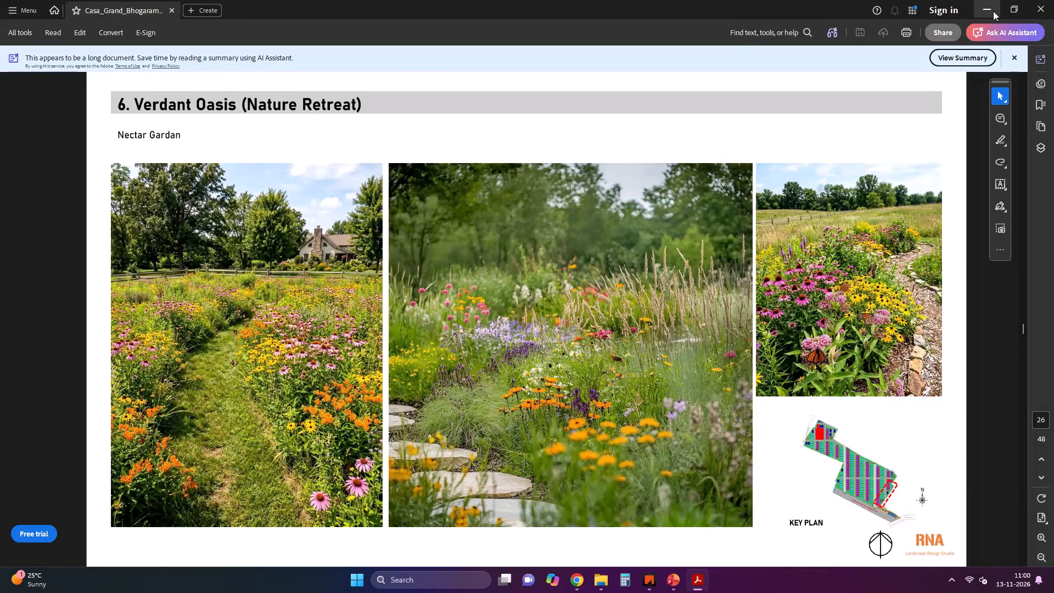